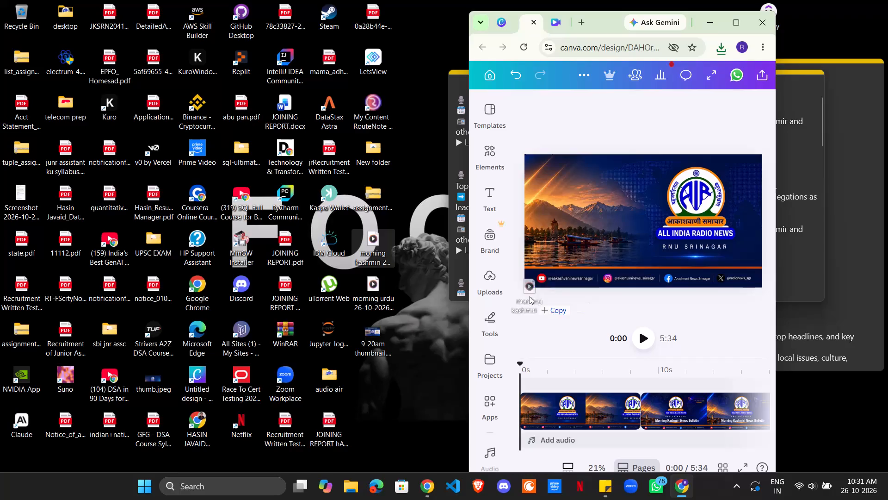
click(553, 22)
drag(384, 291, 603, 247)
drag(602, 31, 562, 0)
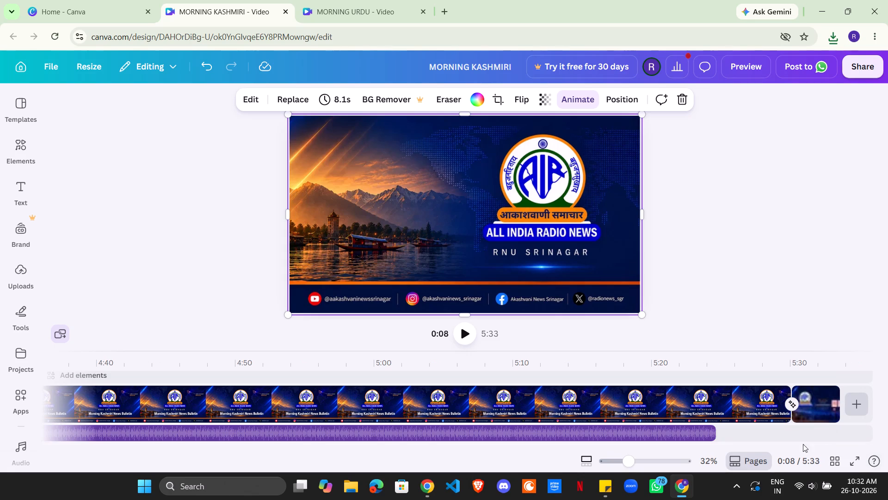
drag(780, 414, 672, 437)
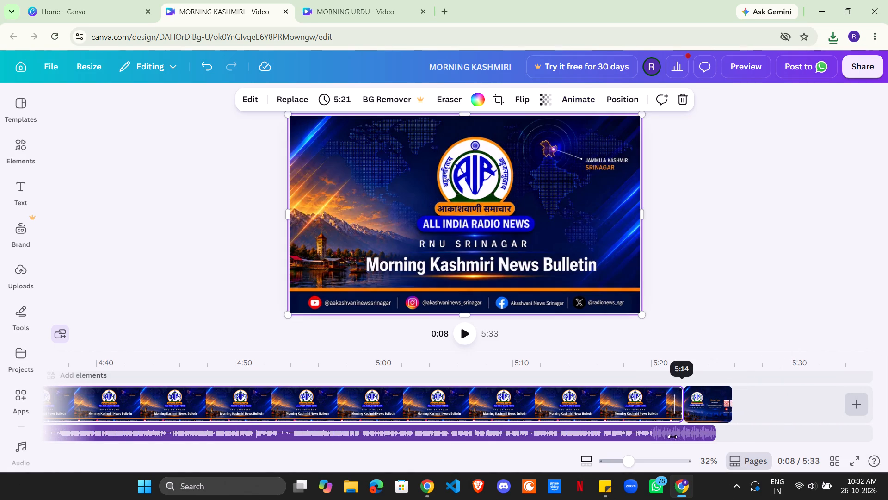
drag(672, 437, 653, 451)
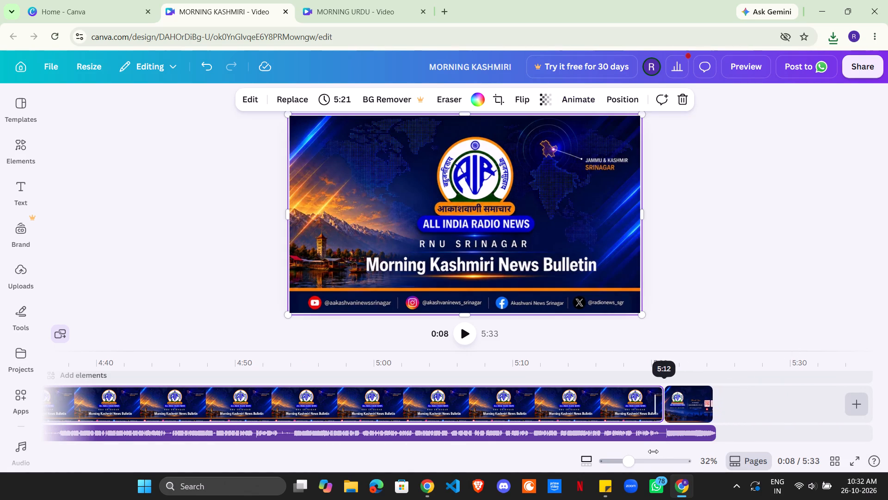
drag(653, 451, 653, 451)
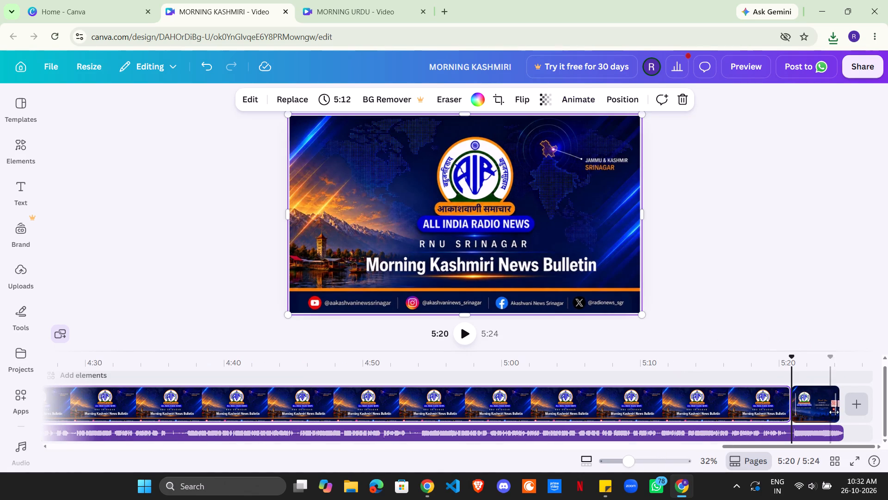
Trim the closing Thank You page of the MORNING KASHMIRI video to 3.7 s, ending with the audio track.
drag(834, 412, 844, 418)
drag(833, 413, 816, 427)
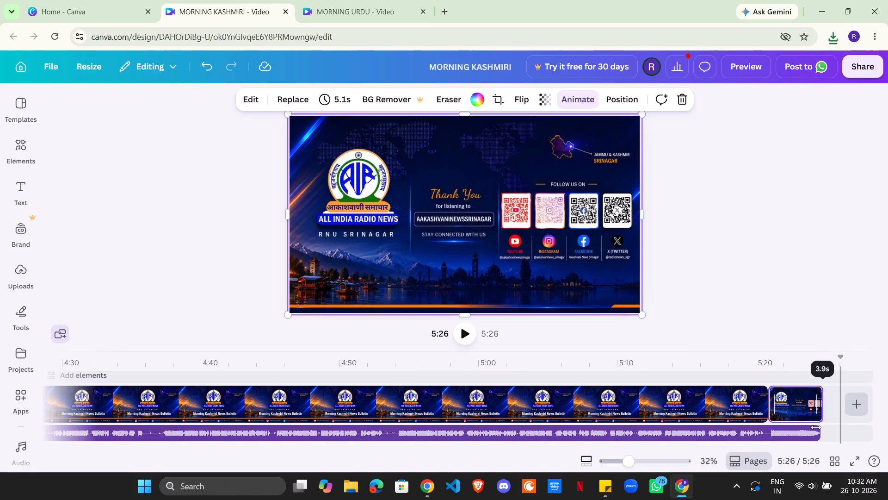
drag(816, 427, 813, 427)
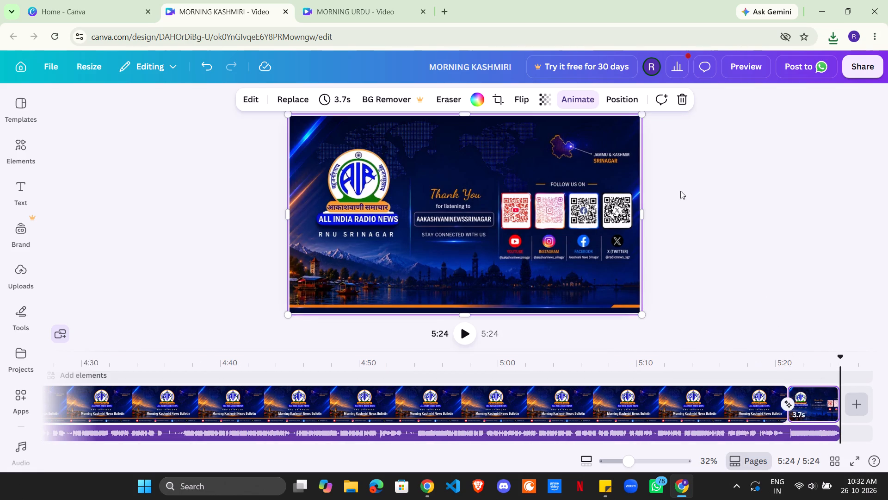
Extend the opening page of the MORNING URDU video to 8.7 s.
click(402, 2)
click(230, 232)
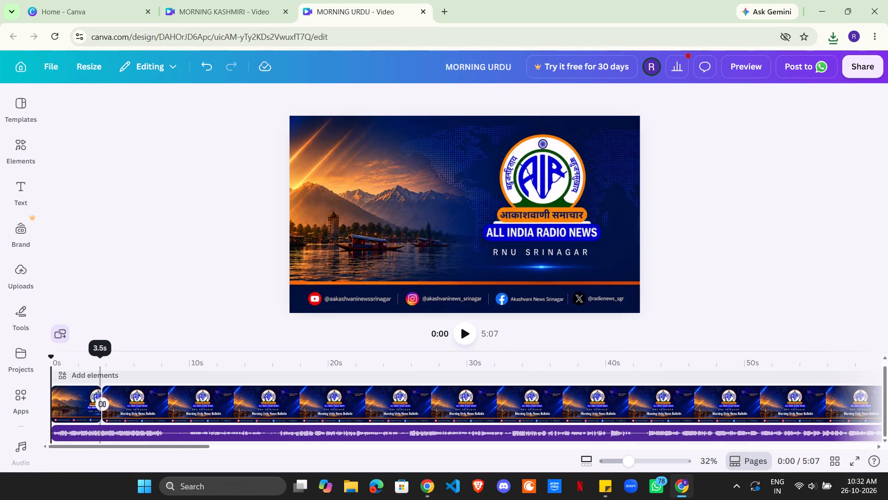
drag(89, 406, 102, 412)
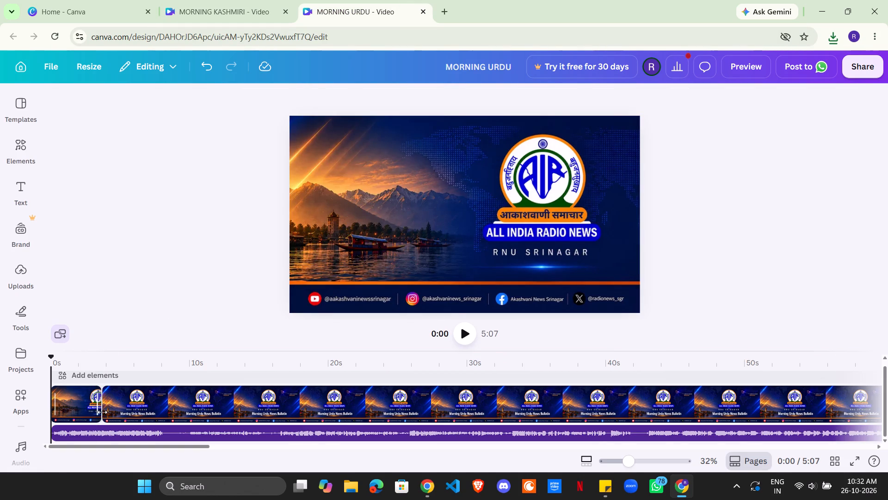
drag(102, 412, 160, 452)
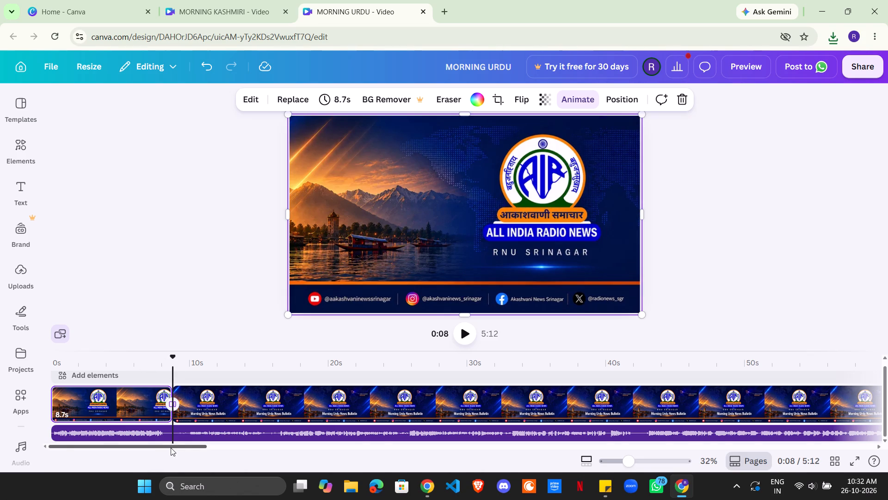
Shorten the Morning Urdu News Bulletin page at the end of the timeline to 4:40.
drag(171, 448, 879, 462)
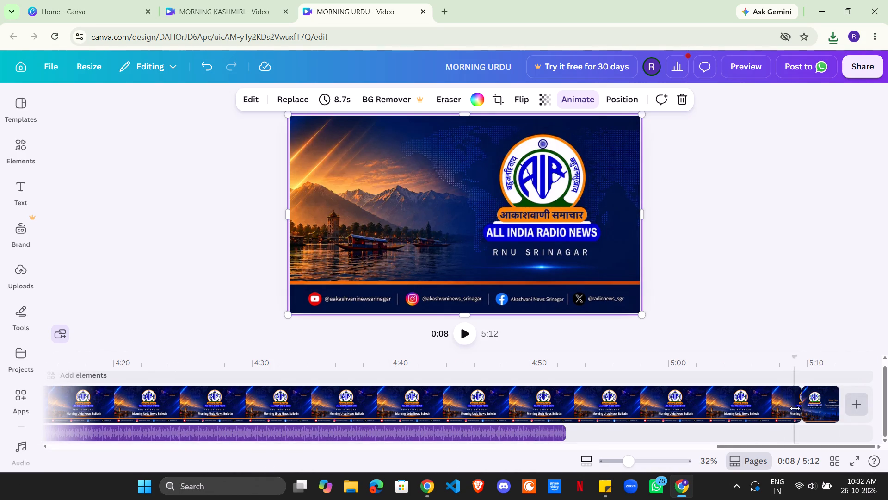
drag(795, 408, 522, 449)
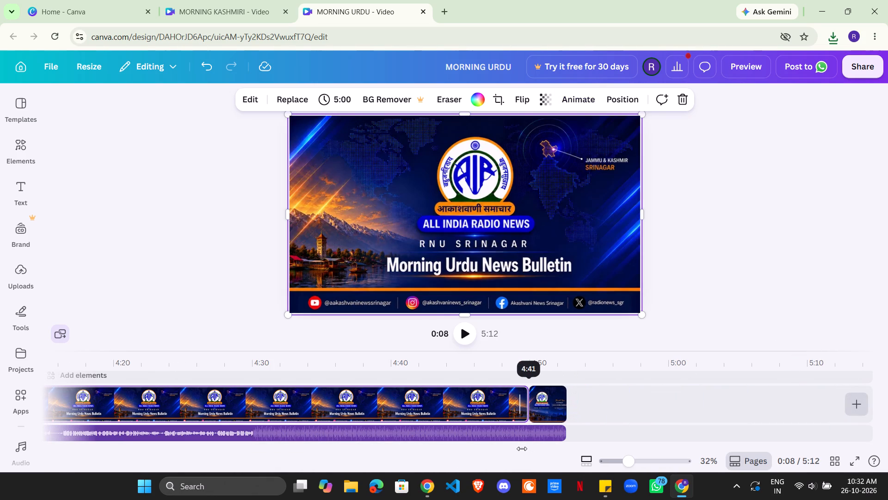
drag(522, 449, 512, 446)
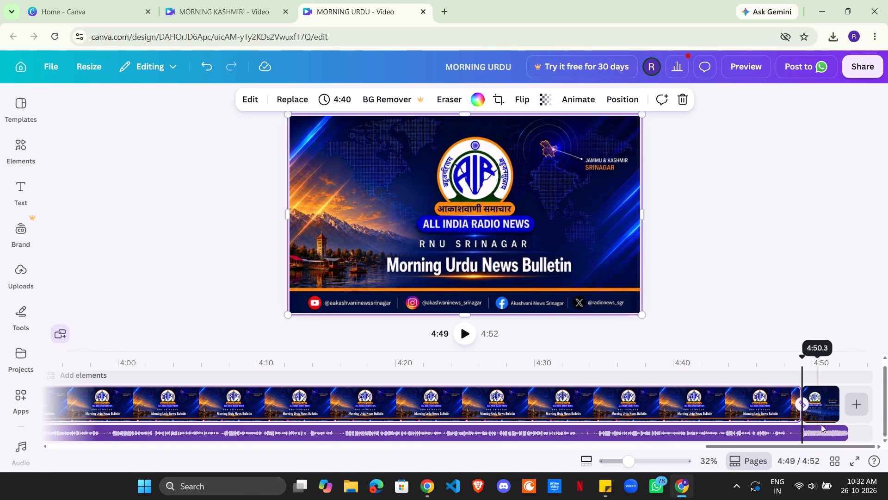
Set the closing Thank You page of the MORNING URDU video to 3.3 s, ending with the audio track.
drag(832, 419, 851, 419)
drag(838, 412, 762, 436)
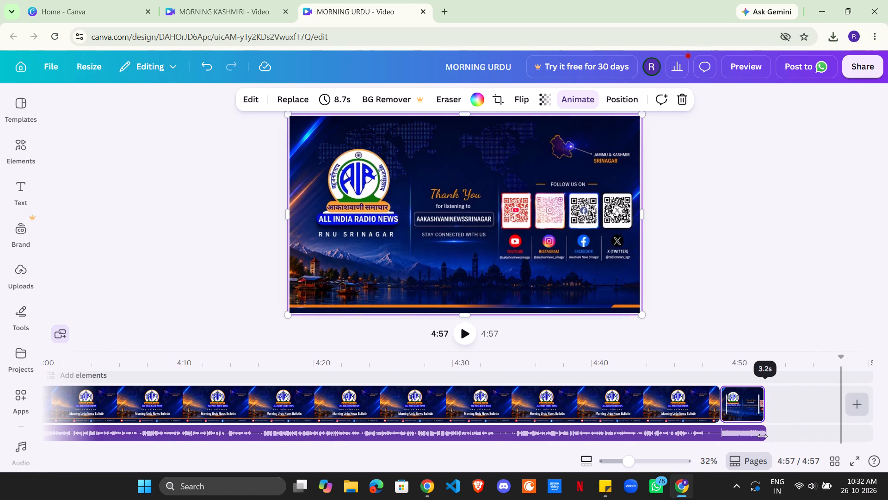
drag(762, 436, 763, 438)
Open the download settings for the MORNING URDU video, with MP4 Video at 1080p.
click(855, 74)
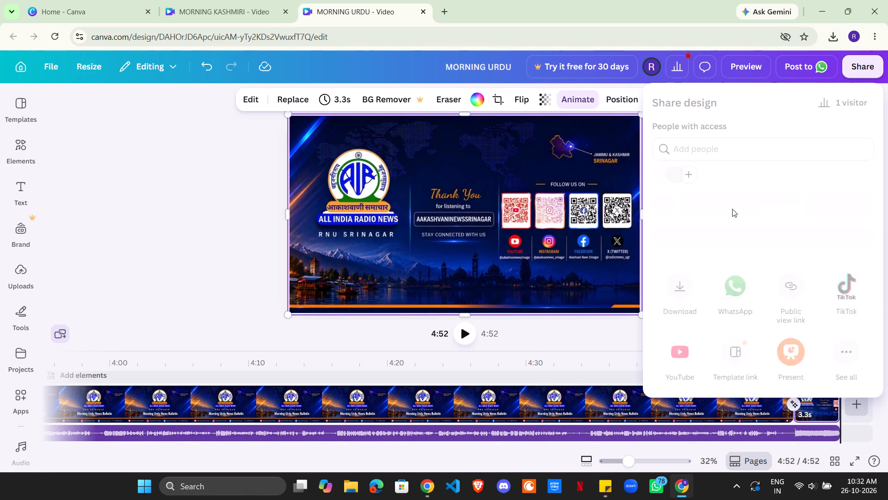
click(674, 343)
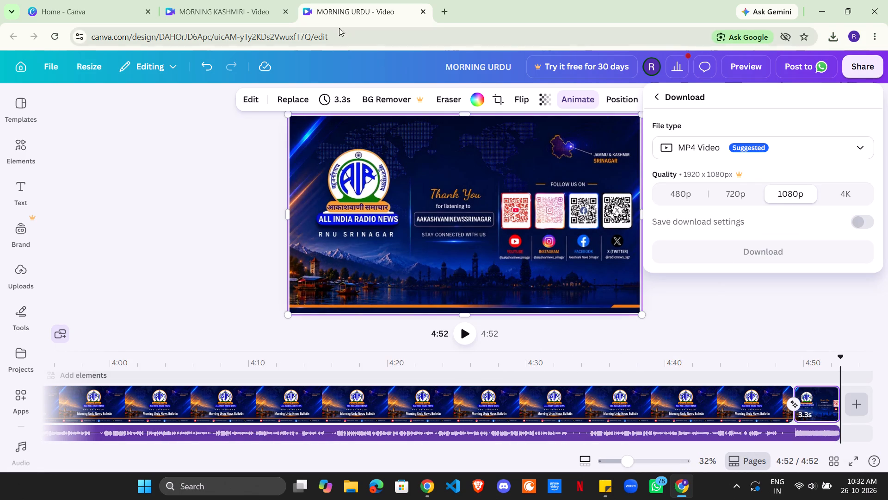
Download the MORNING KASHMIRI video as an MP4 at 1080p, and return to the MORNING URDU design.
click(228, 0)
click(868, 69)
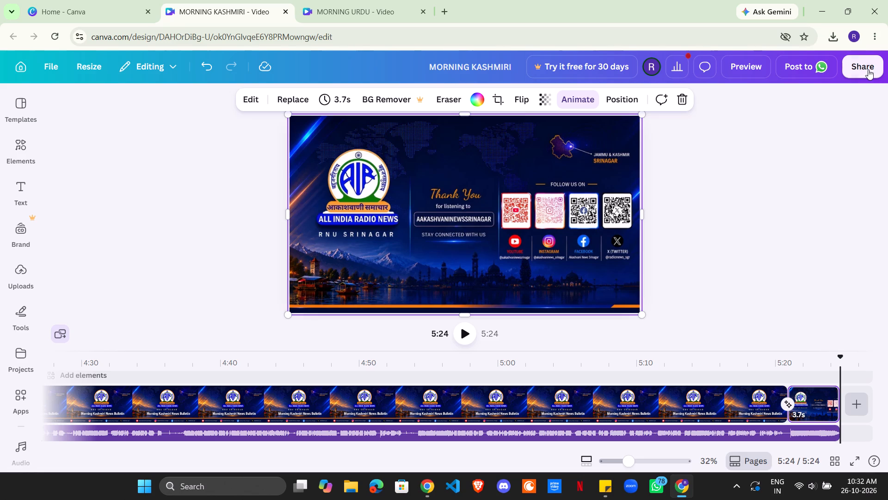
click(676, 325)
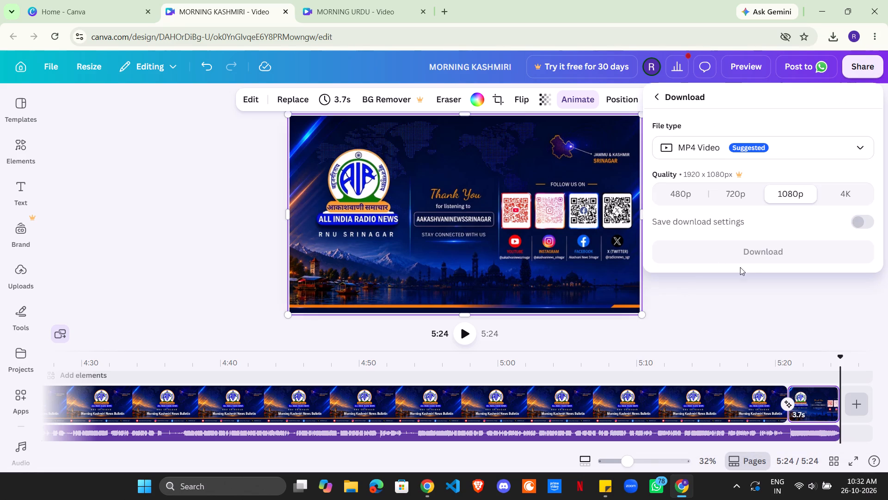
click(749, 254)
click(383, 0)
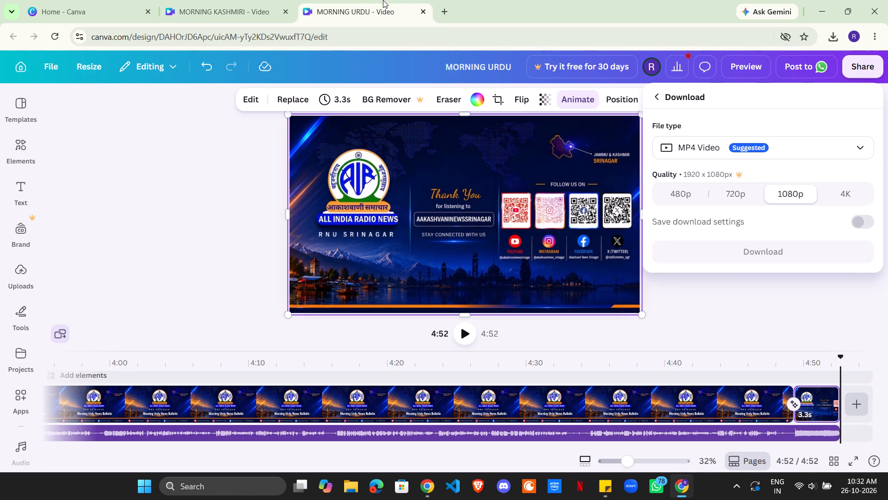
Download the MORNING URDU video as an MP4 at 1080p.
click(723, 257)
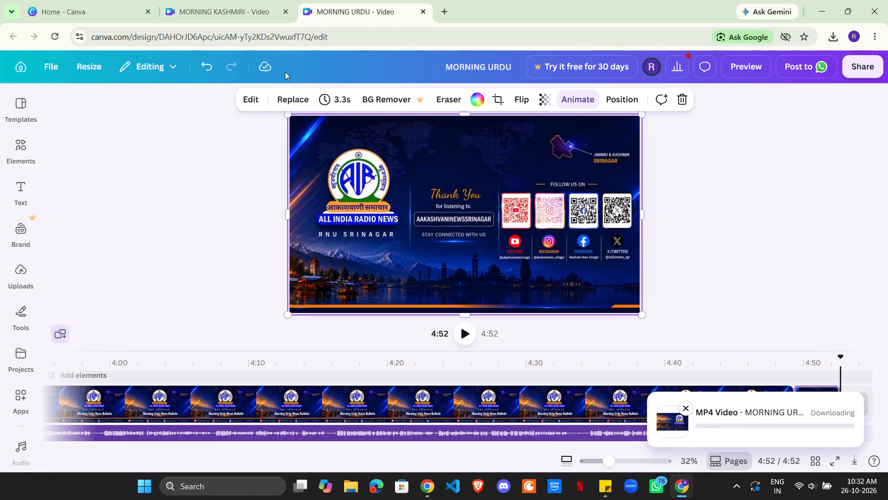
Close the Canva home page, keeping the MORNING KASHMIRI and MORNING URDU designs open.
click(163, 0)
click(69, 0)
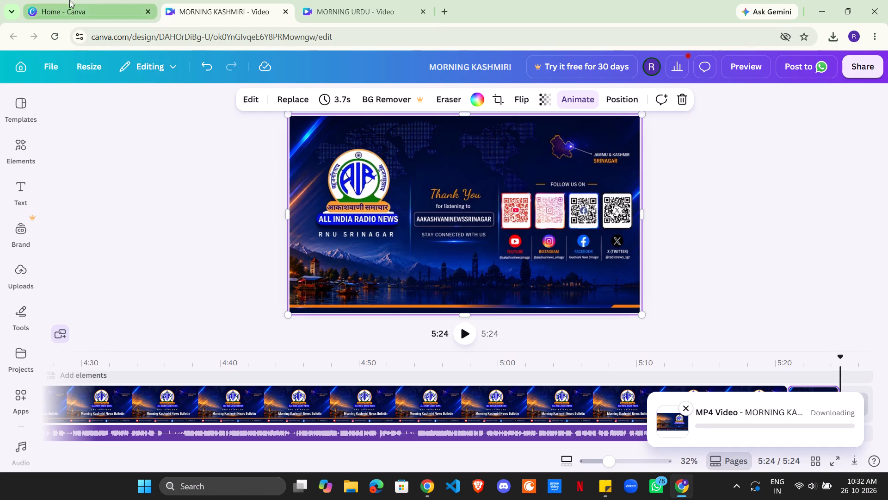
click(145, 15)
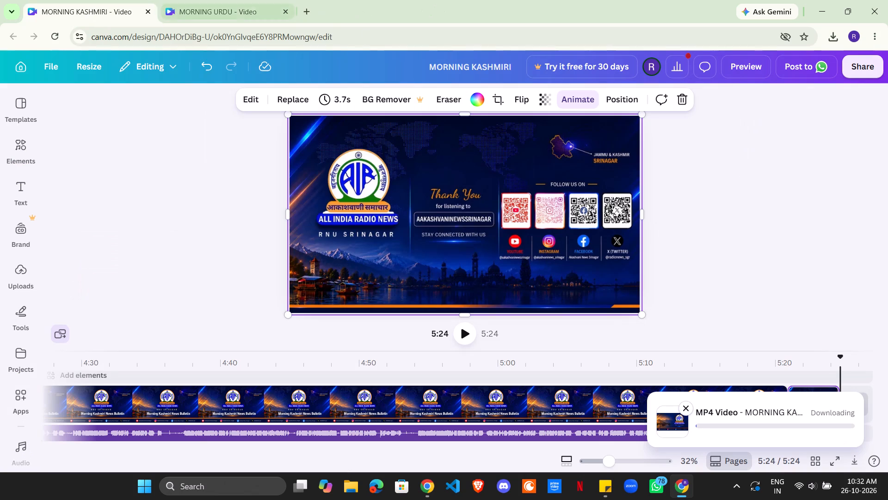
Open the bookmarked Akashvani News Srinagar YouTube channel in a new browser tab.
click(305, 15)
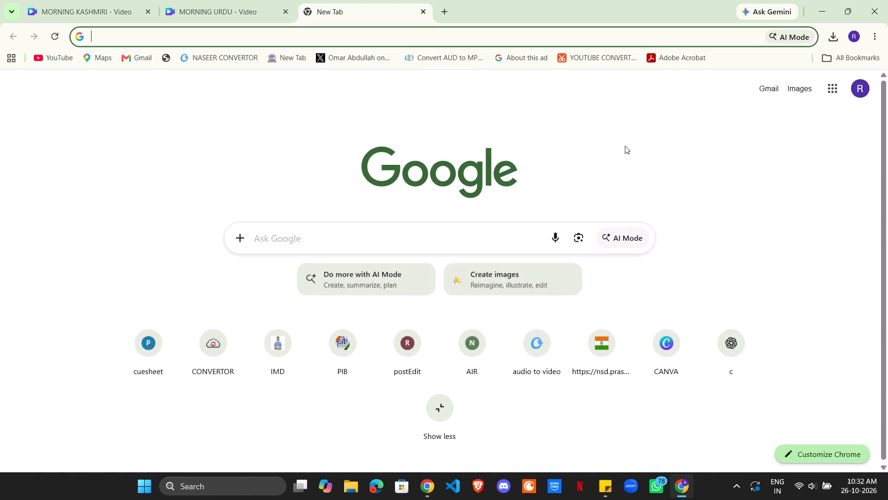
click(860, 58)
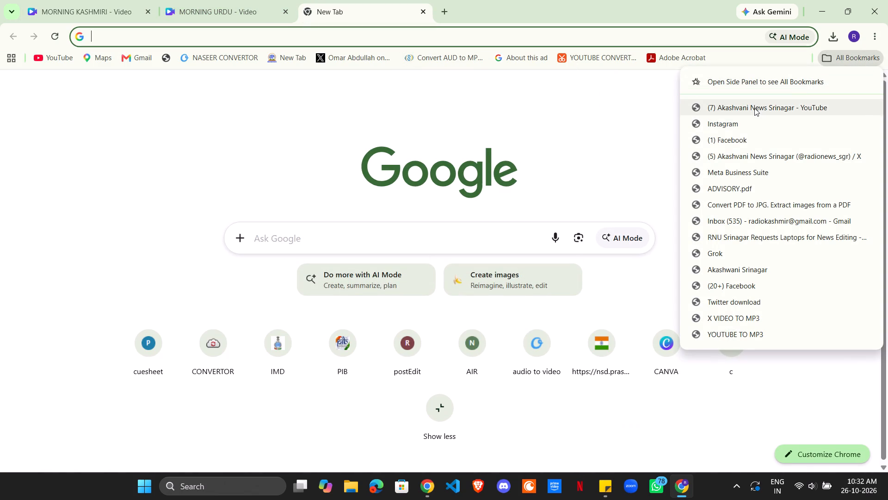
click(754, 107)
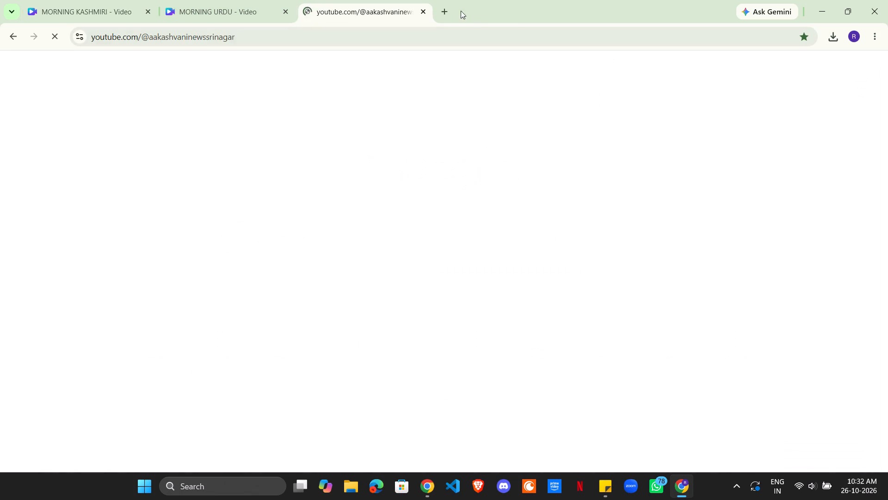
Open the bookmarked Meta Business Suite in its own browser tab and move the blank tab to the front of the tab order.
click(438, 11)
click(853, 52)
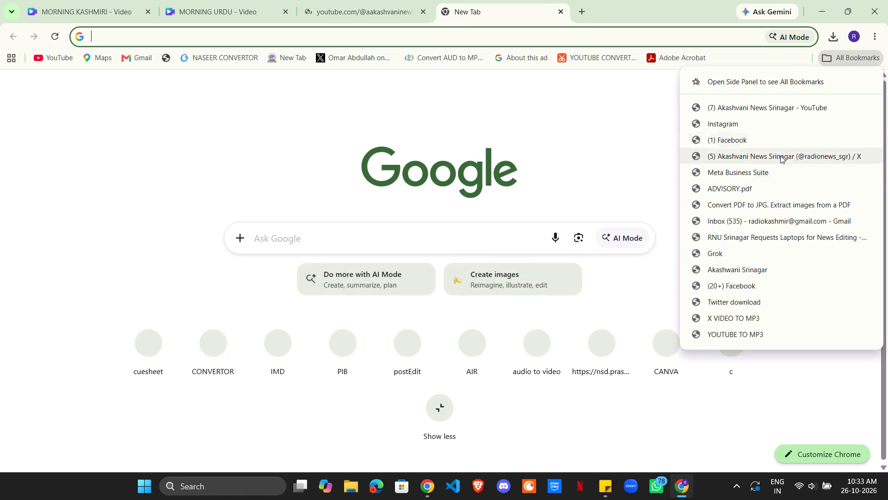
ctrl+click(738, 173)
drag(475, 7, 53, 25)
Start a video upload for the Akashvani News Srinagar YouTube channel.
click(448, 0)
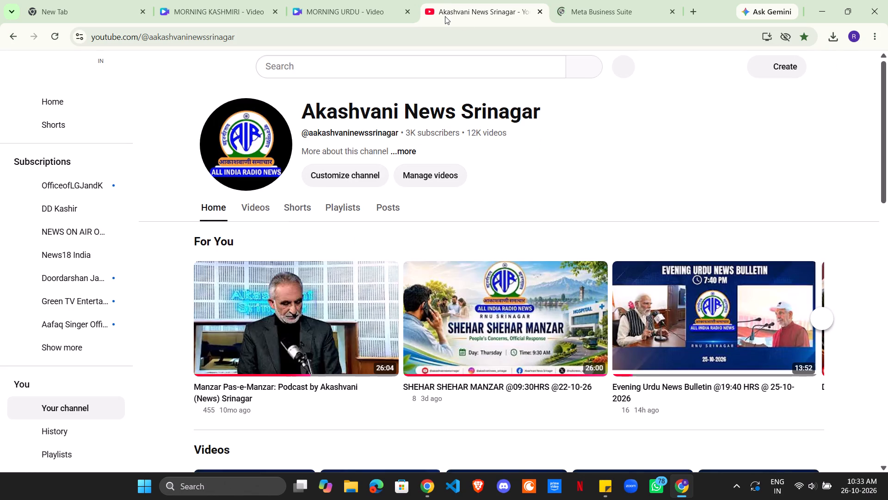
click(780, 67)
click(776, 98)
Start creating a reel for Akashvani News Srinagar in Meta Business Suite.
click(562, 0)
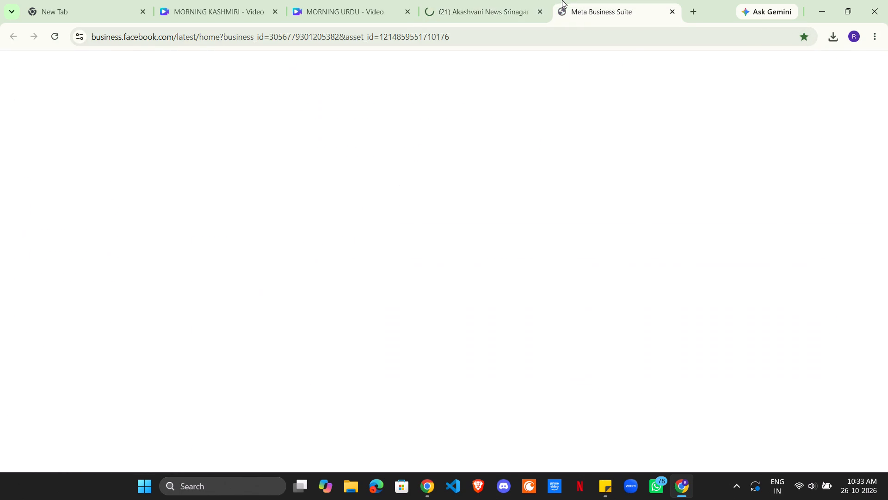
click(536, 151)
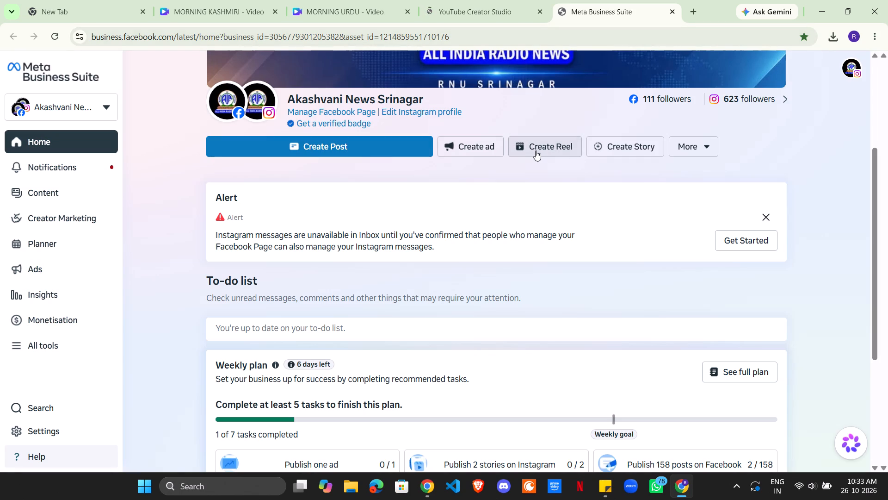
Duplicate the YouTube Studio upload page in a second browser tab.
click(476, 0)
right_click(489, 14)
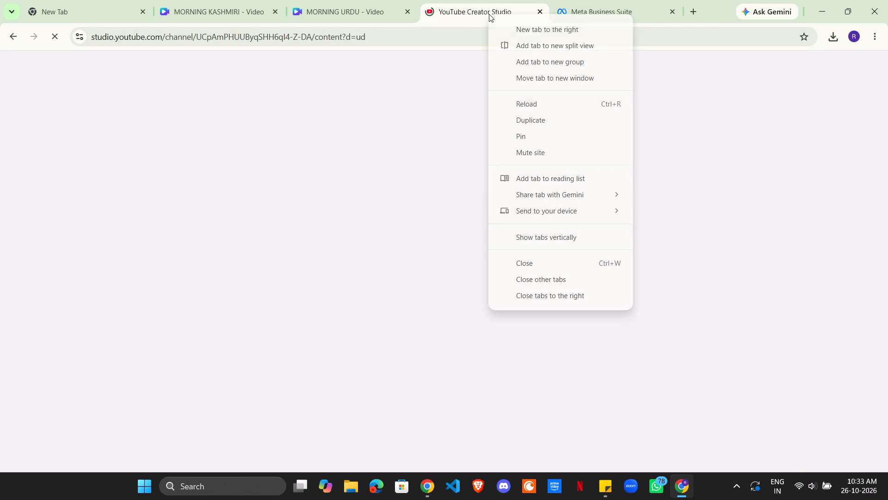
click(539, 123)
drag(516, 10, 521, 14)
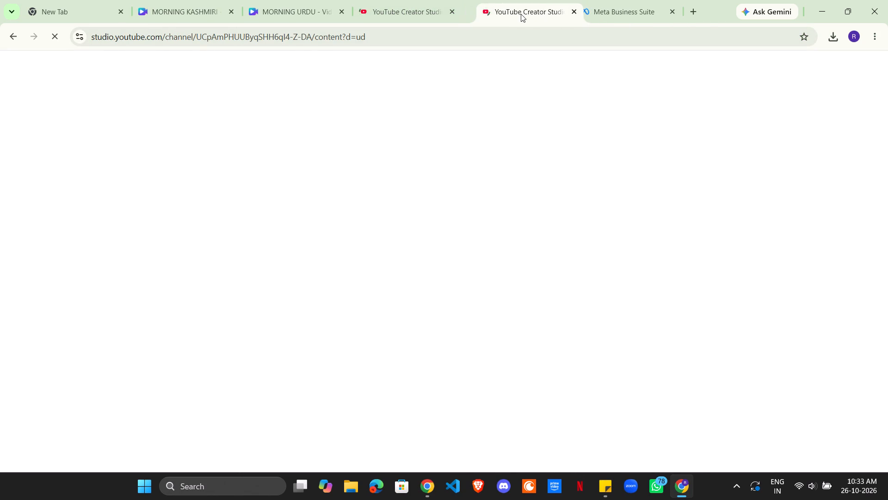
drag(521, 14, 520, 14)
Duplicate the Meta Business Suite reel composer tab and place one copy between the two YouTube Studio tabs.
click(646, 9)
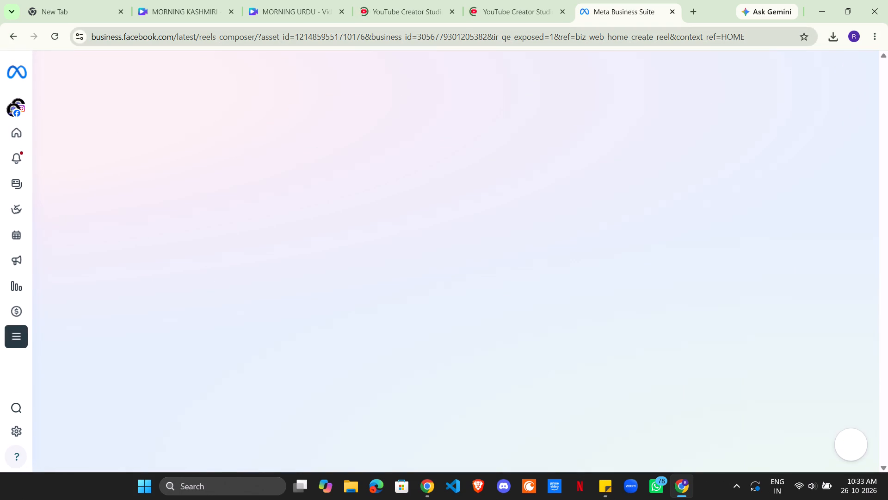
right_click(615, 12)
click(669, 115)
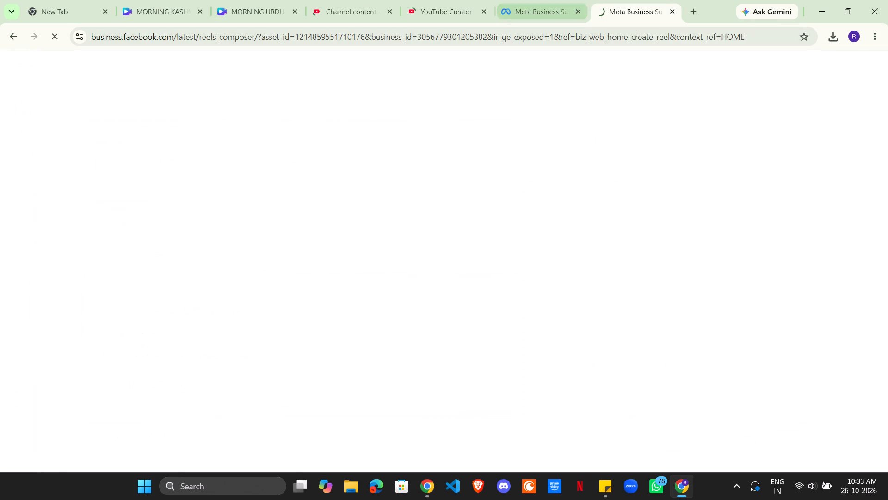
click(621, 0)
drag(630, 8, 461, 0)
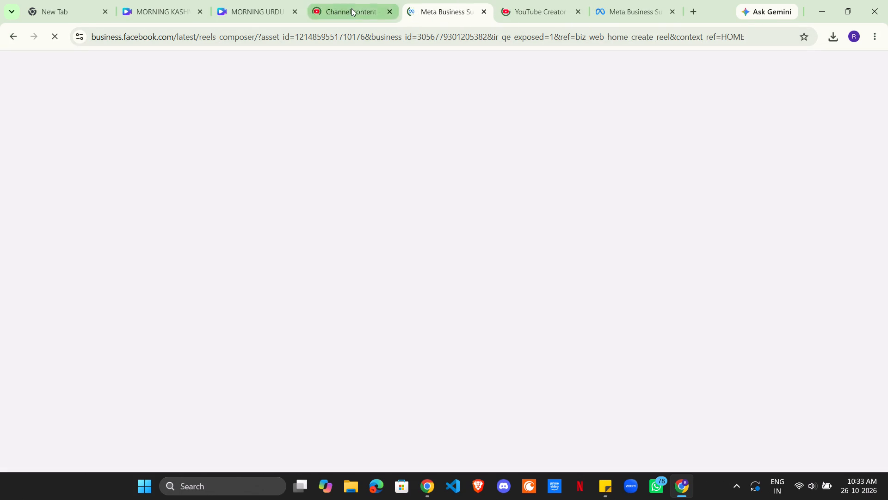
In Sticky Notes, change the day in the Morning Kashmiri News Bulletin description's date to 26, giving 26-10-2026.
click(351, 8)
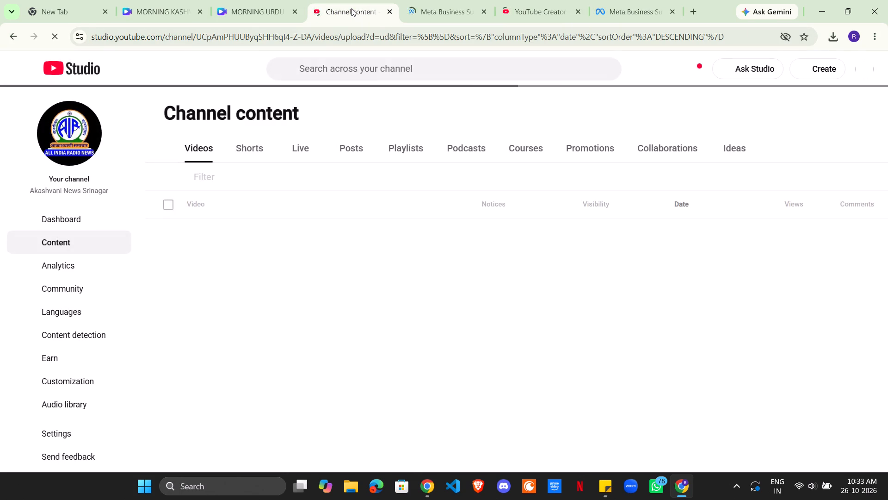
click(612, 493)
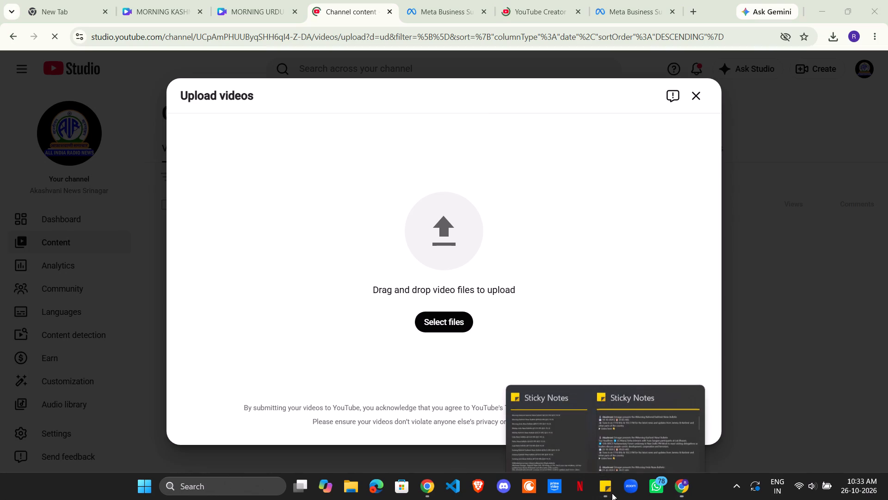
click(610, 455)
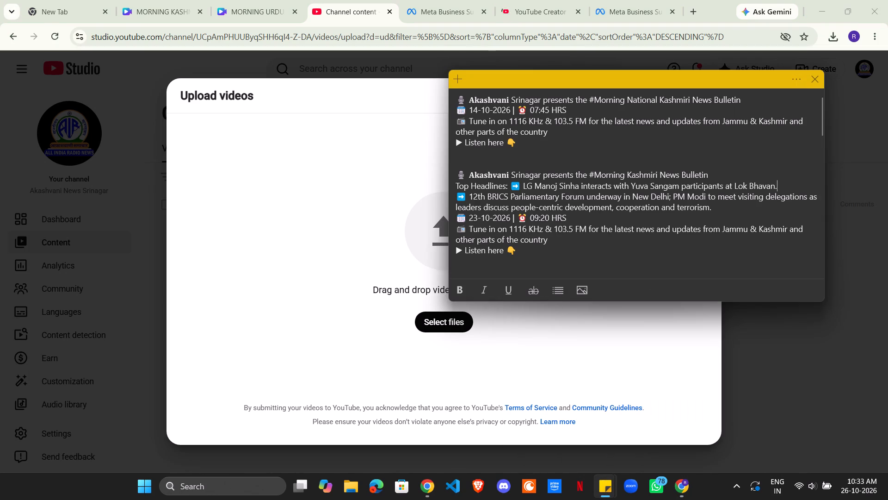
double_click(473, 214)
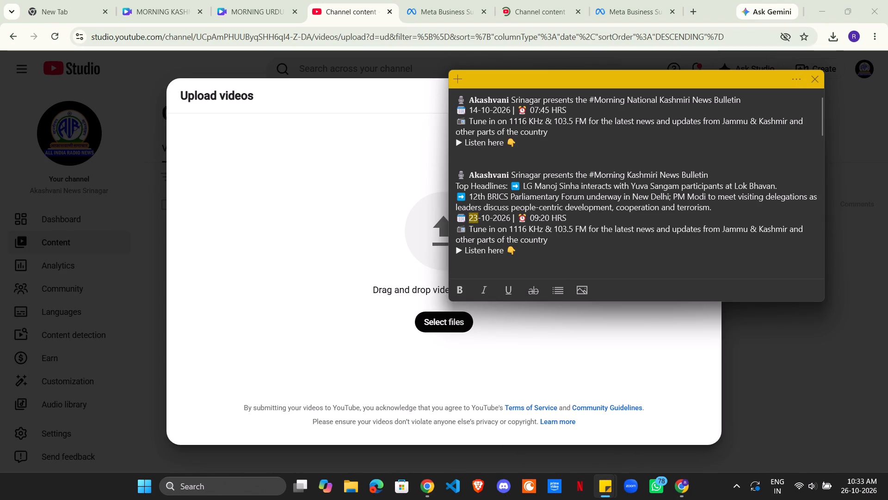
text(26)
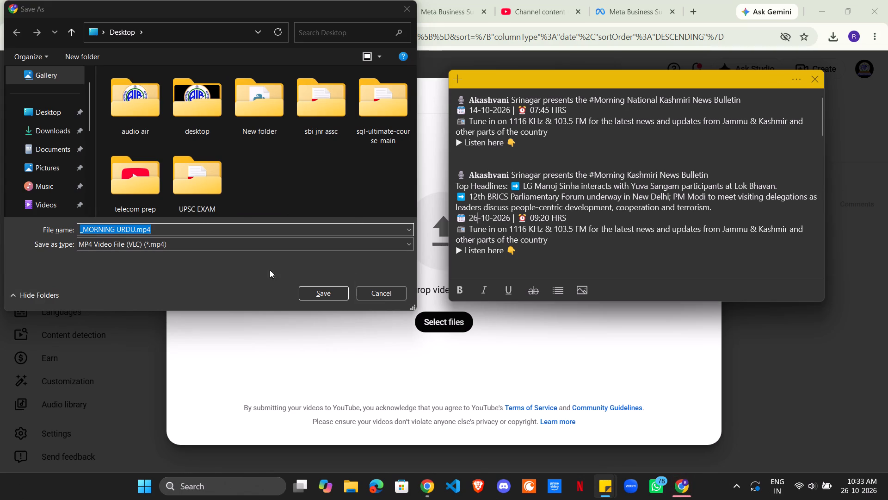
Save the downloaded Urdu bulletin to the Desktop as _MORNING URDU.mp4.
click(326, 293)
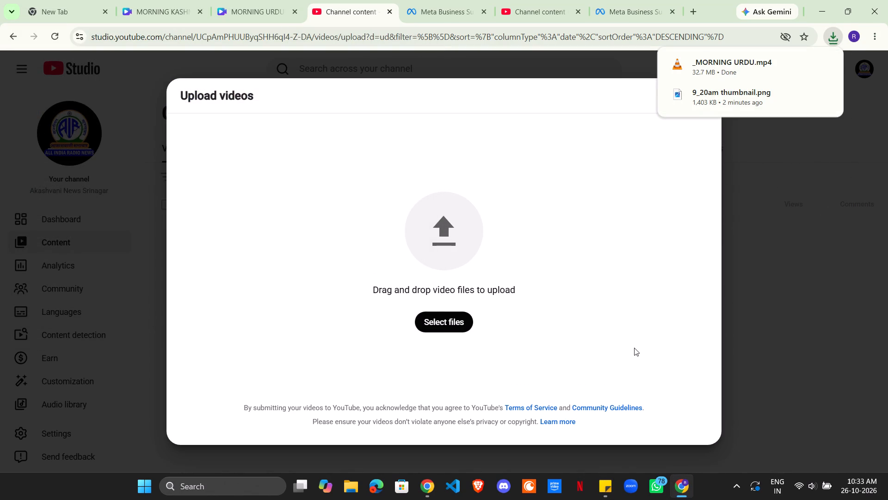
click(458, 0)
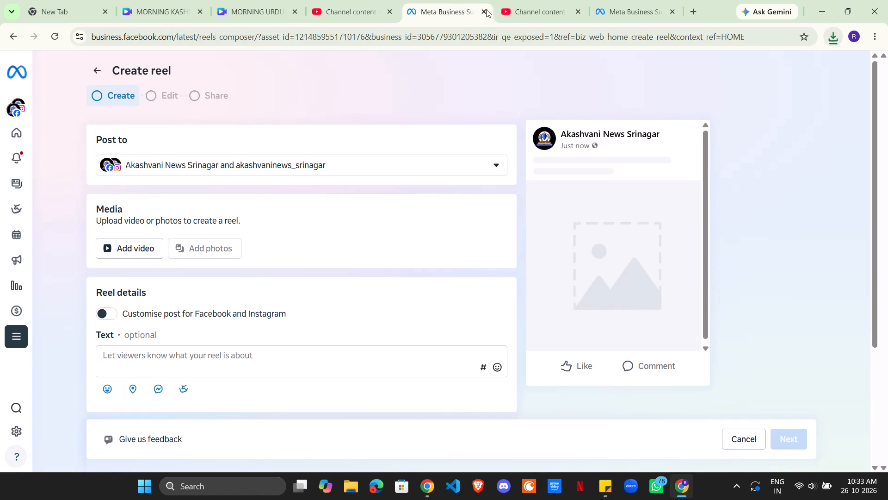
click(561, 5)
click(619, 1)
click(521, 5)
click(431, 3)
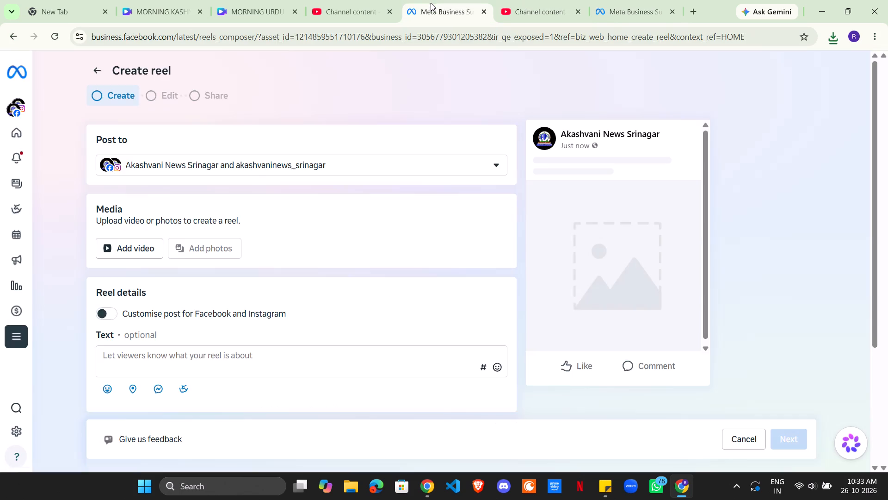
Save the pending video download with its suggested name and location, returning to the first YouTube Studio upload page.
click(369, 3)
click(613, 499)
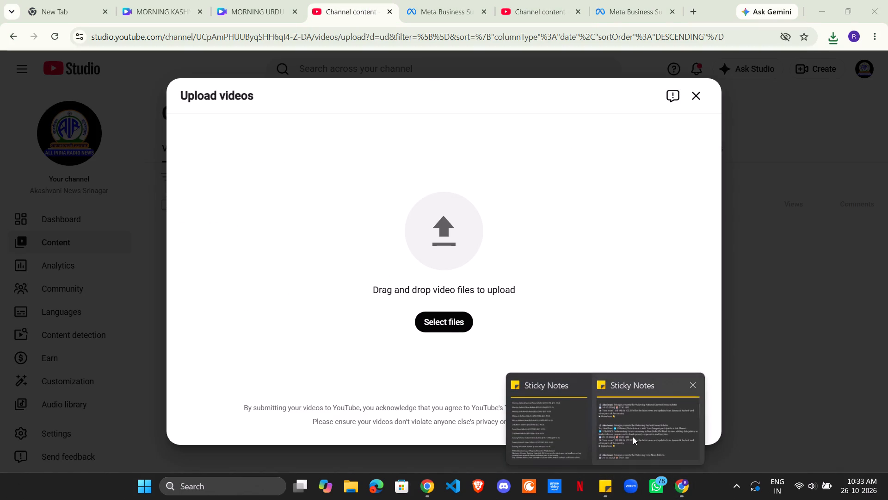
click(633, 437)
scroll(536, 217, down, 2)
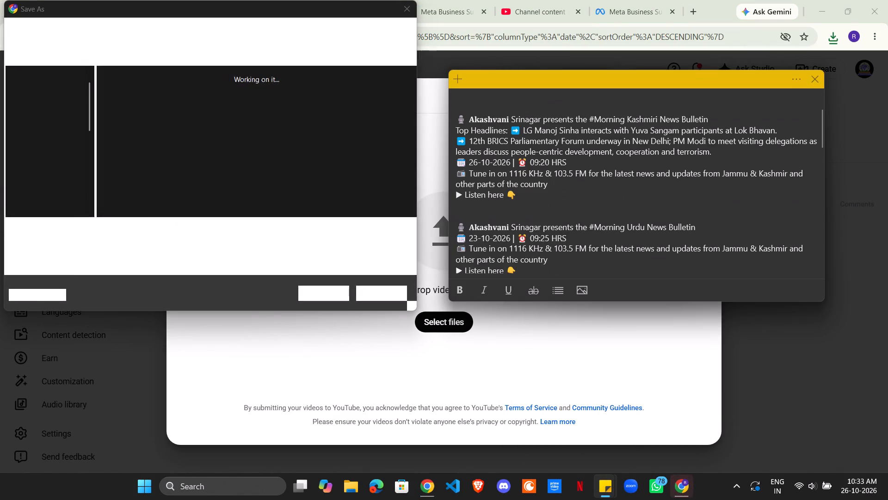
click(324, 294)
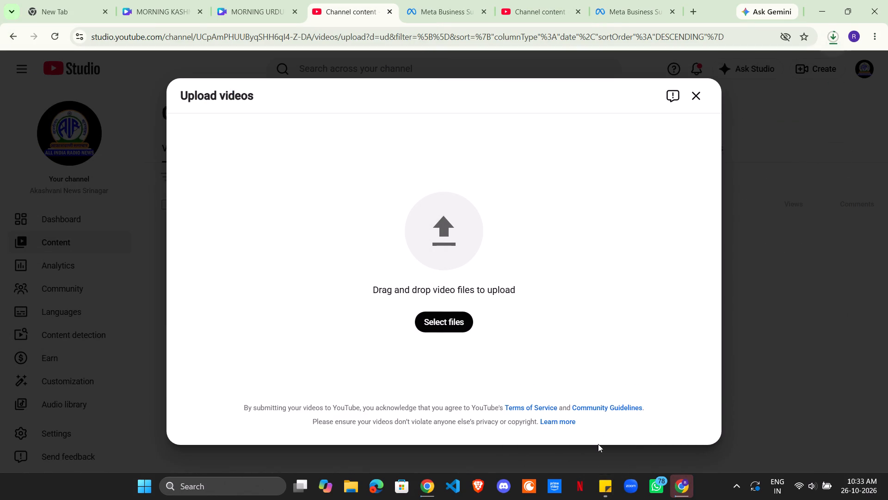
In the Sticky Notes descriptions, set the day to 26 in the Morning Urdu, Midday Urdu and Midday Kashmiri bulletin dates.
click(598, 495)
click(645, 438)
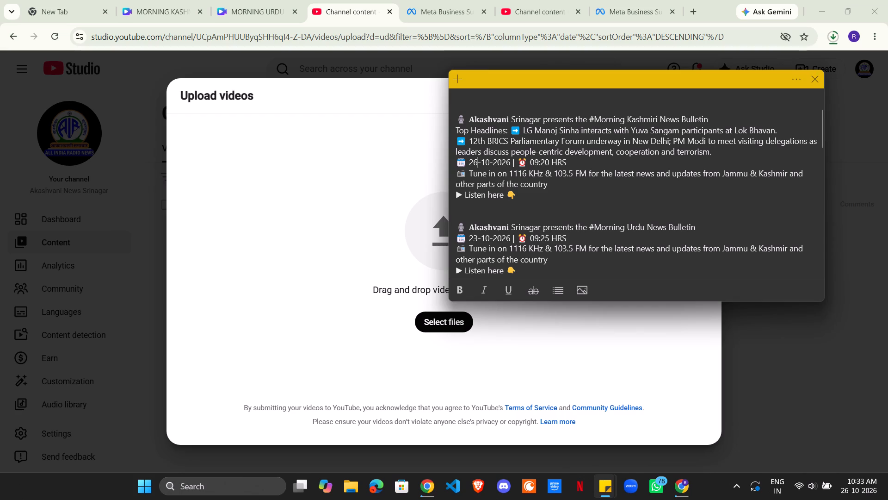
double_click(472, 237)
text(26)
double_click(472, 237)
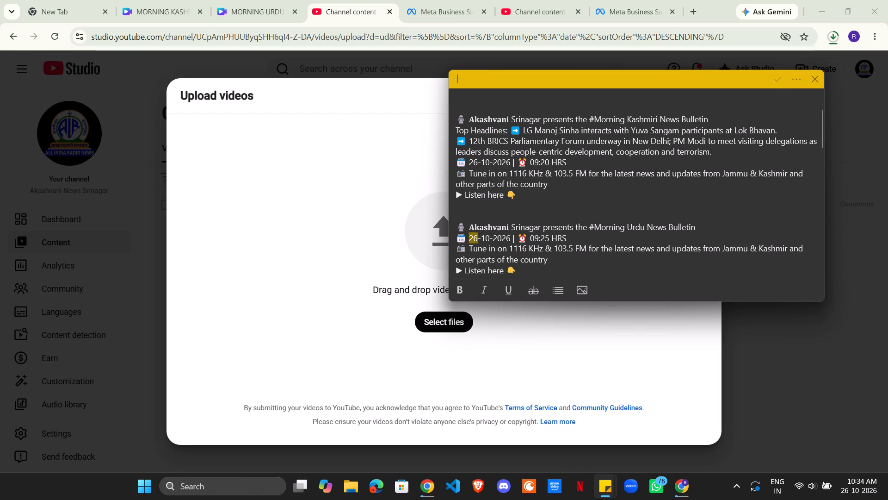
key(ctrl+c)
scroll(472, 237, down, 2)
double_click(475, 261)
key(ctrl+v)
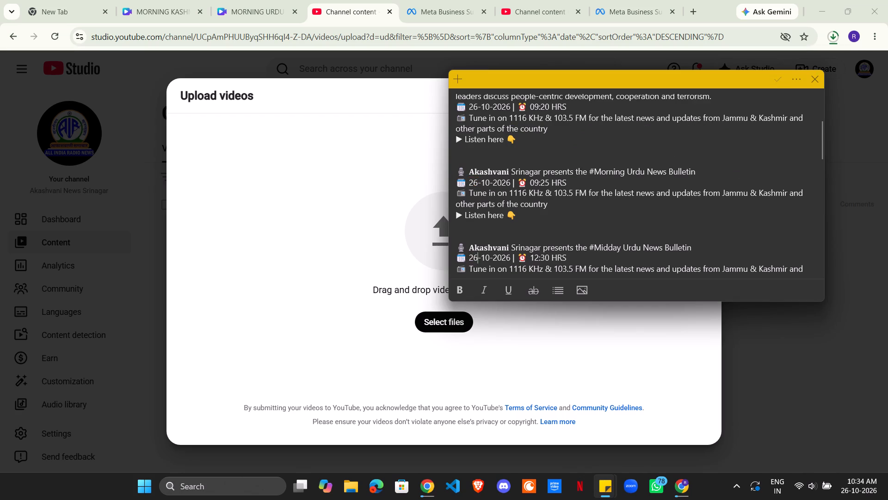
scroll(513, 227, down, 2)
double_click(473, 269)
key(ctrl+v)
Set the day to 26 in the Urdu, Pahari and Gojri News Bulletin description dates.
scroll(514, 224, down, 2)
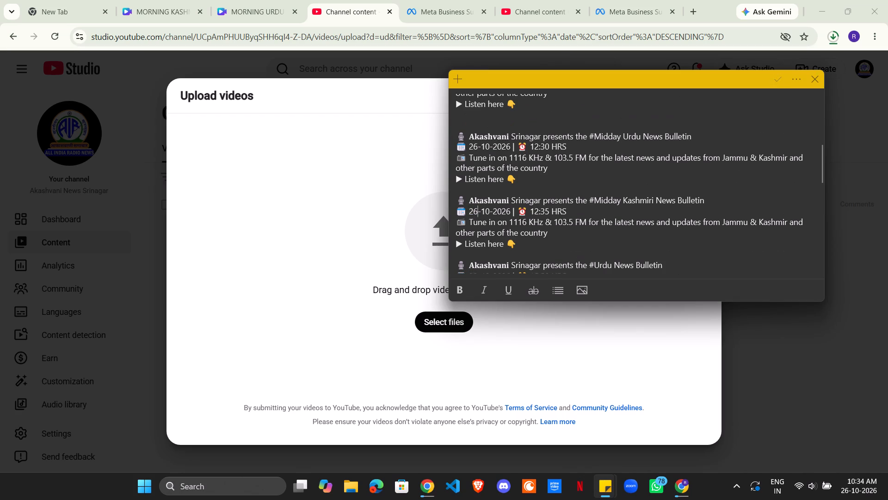
scroll(478, 255, down, 1)
double_click(474, 250)
key(ctrl+v)
scroll(485, 235, down, 2)
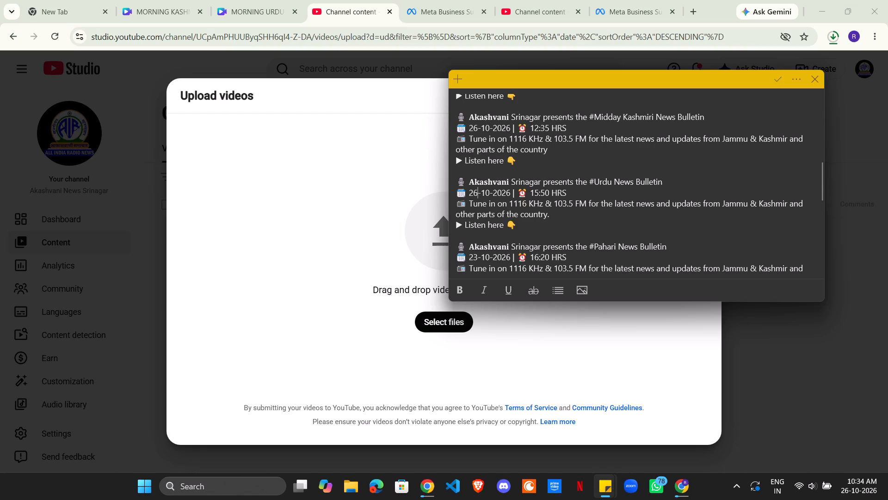
double_click(473, 257)
key(ctrl+v)
scroll(486, 242, down, 3)
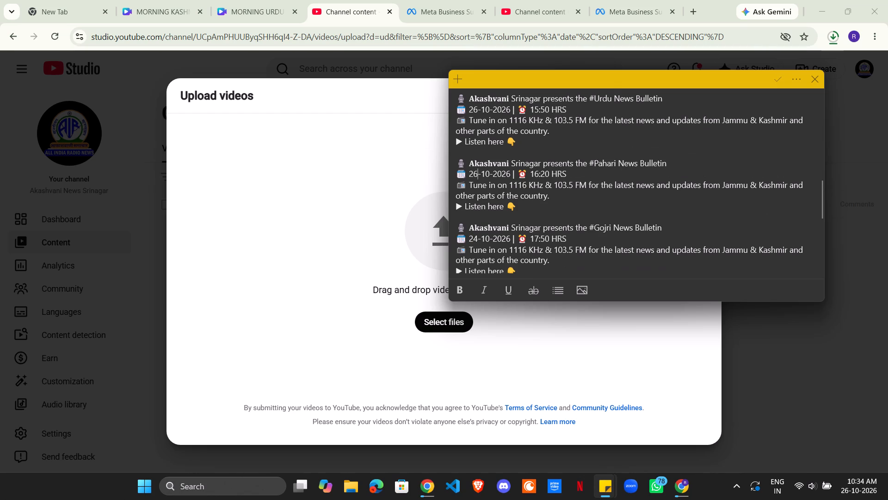
double_click(472, 237)
key(ctrl+v)
Set the day to 26 in the Evening National Kashmiri, Evening Kashmiri and Evening Urdu bulletin description dates.
scroll(472, 237, down, 3)
double_click(474, 219)
key(ctrl+v)
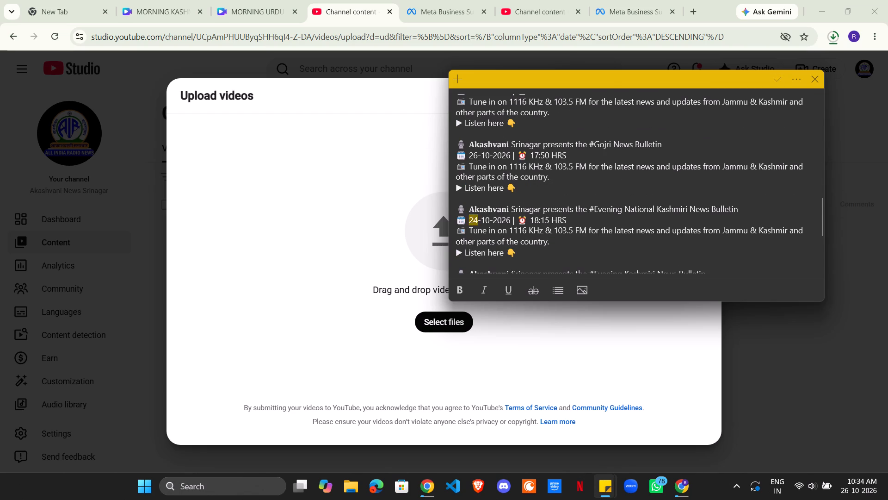
scroll(502, 229, down, 2)
double_click(470, 230)
key(ctrl+v)
scroll(511, 229, down, 2)
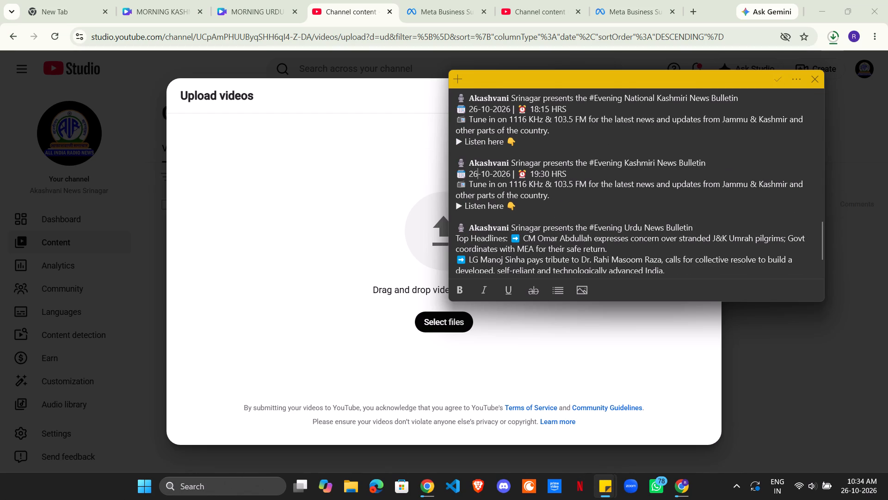
scroll(477, 266, down, 2)
click(473, 231)
double_click(473, 232)
key(ctrl+v)
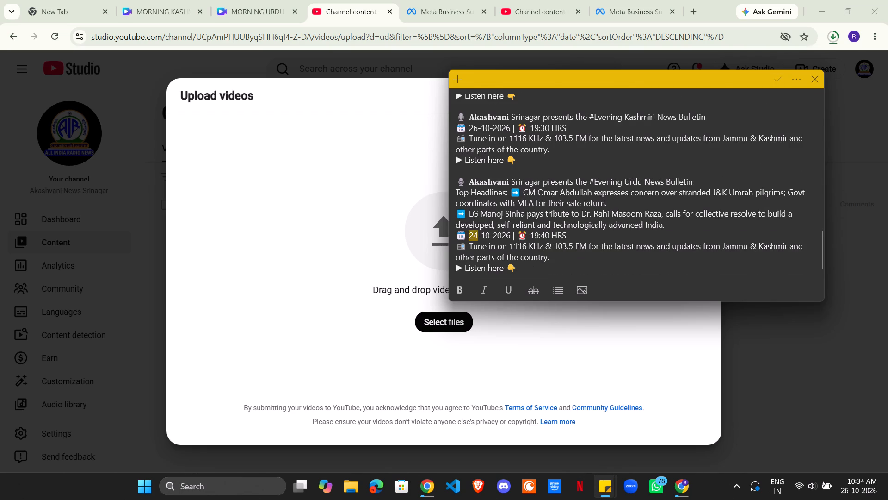
scroll(511, 207, down, 3)
scroll(516, 185, up, 18)
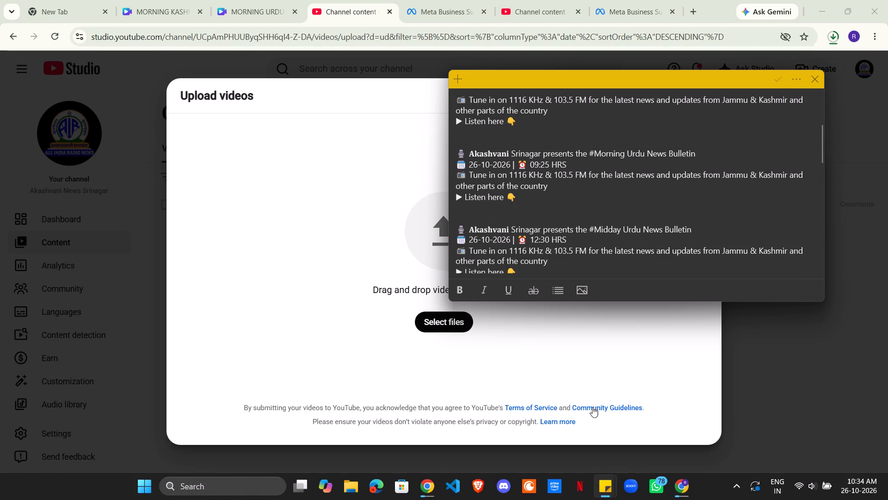
In the bulletin titles sticky note, set the Morning Kashmiri, Morning Urdu, Midday Urdu and Midday Kashmiri title dates to 26-10-26.
click(611, 482)
click(574, 431)
scroll(548, 216, up, 4)
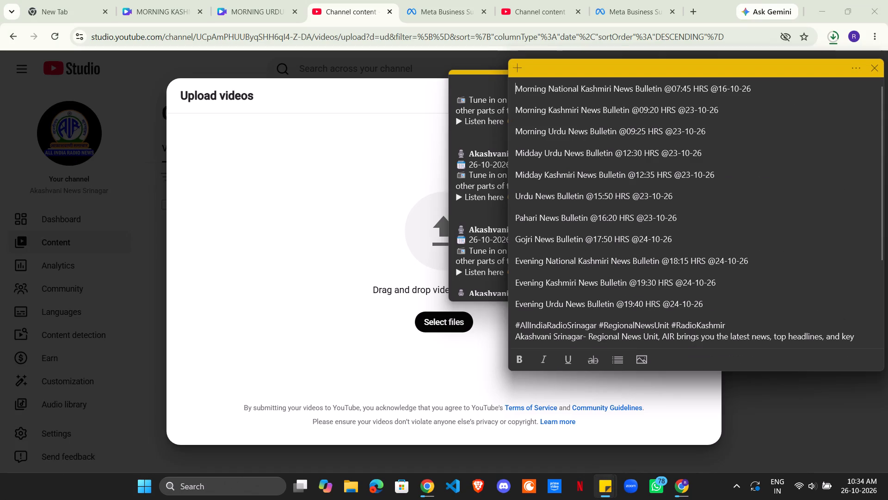
scroll(675, 198, up, 1)
double_click(693, 110)
double_click(690, 116)
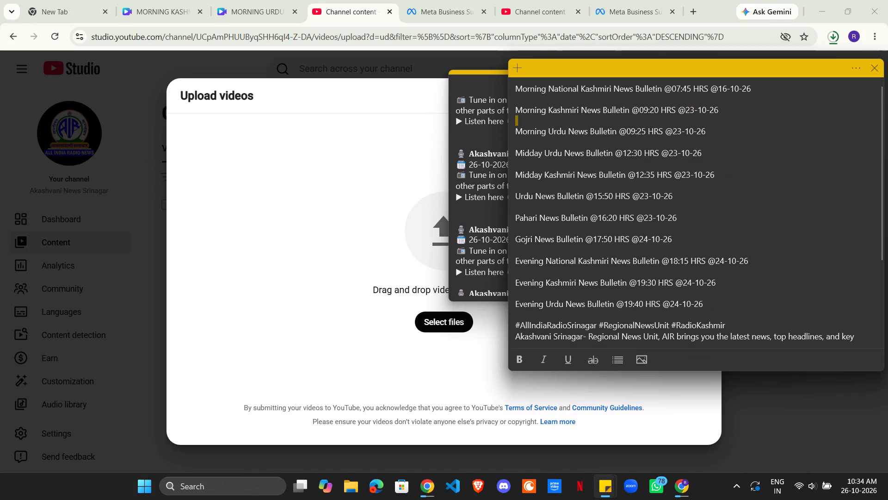
double_click(690, 107)
key(ctrl+v)
ctrl+double_click(674, 129)
key(ctrl+v)
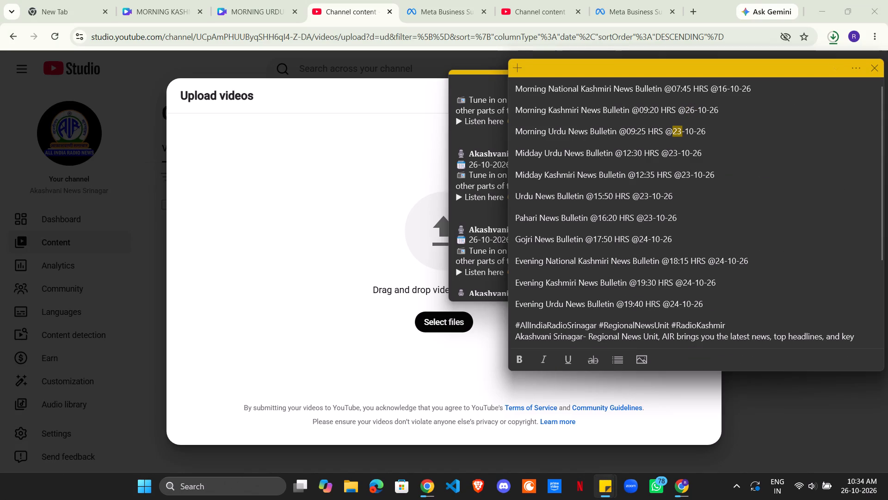
ctrl+double_click(671, 151)
key(ctrl+v)
ctrl+double_click(687, 174)
key(ctrl+v)
Set the dates in the Urdu, Pahari and Gojri News Bulletin titles to 26-10-26.
ctrl+double_click(641, 193)
key(ctrl+v)
ctrl+double_click(649, 220)
key(ctrl+v)
ctrl+double_click(643, 245)
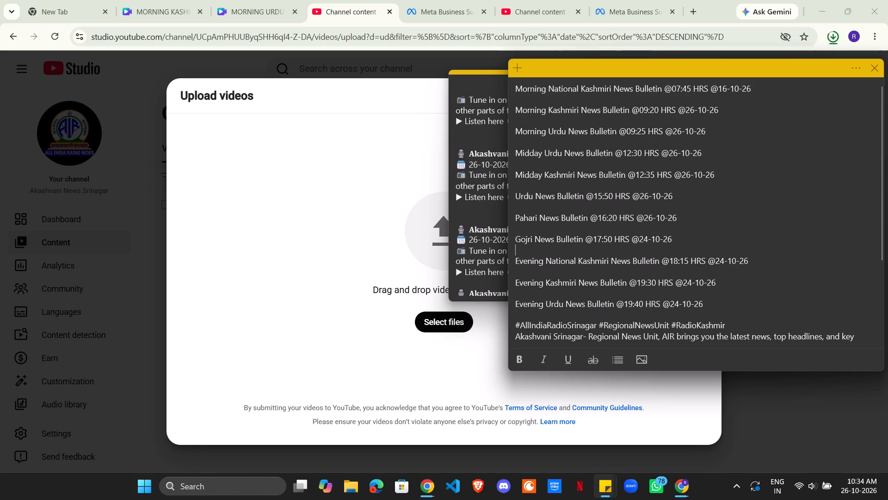
ctrl+double_click(643, 241)
key(ctrl+v)
Set the dates in the Evening National Kashmiri, Evening Kashmiri and Evening Urdu bulletin titles to 26-10-26.
ctrl+click(722, 256)
ctrl+double_click(722, 261)
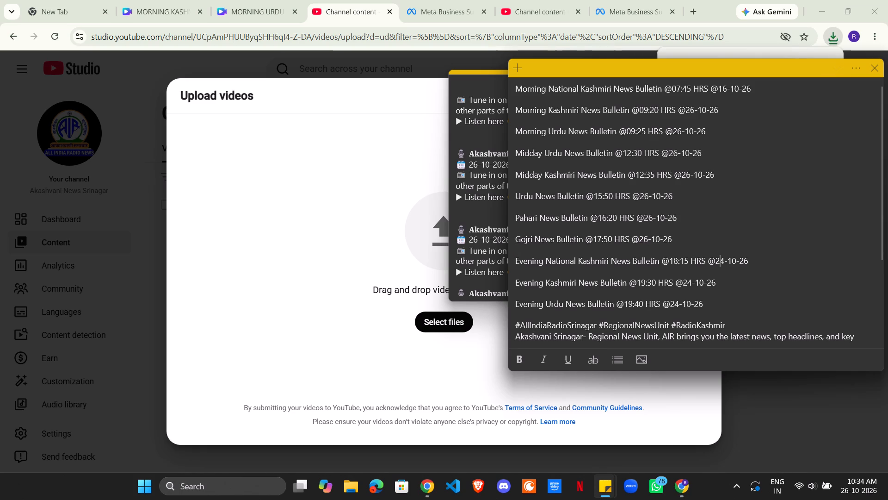
key(ctrl+v)
ctrl+double_click(689, 282)
key(ctrl+v)
ctrl+double_click(674, 304)
key(ctrl+v)
scroll(699, 236, up, 4)
drag(733, 113, 469, 112)
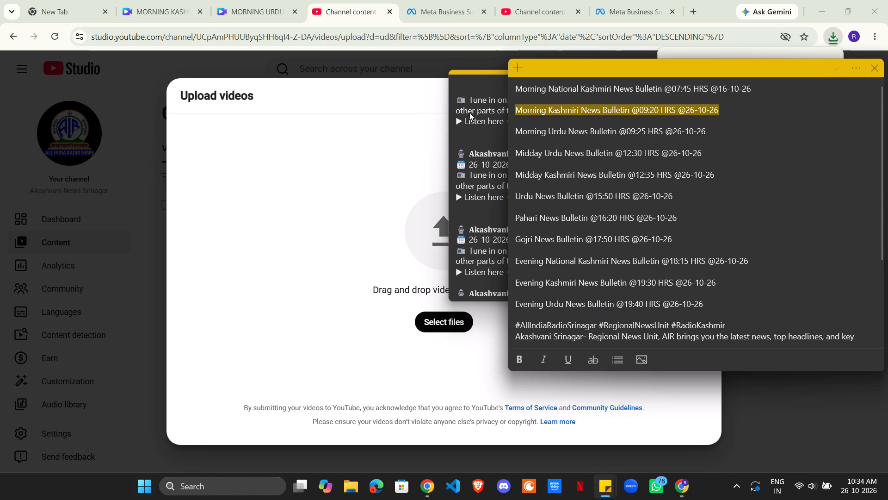
key(ctrl+c)
scroll(659, 220, down, 11)
drag(664, 338, 512, 207)
drag(715, 11, 762, 21)
click(433, 398)
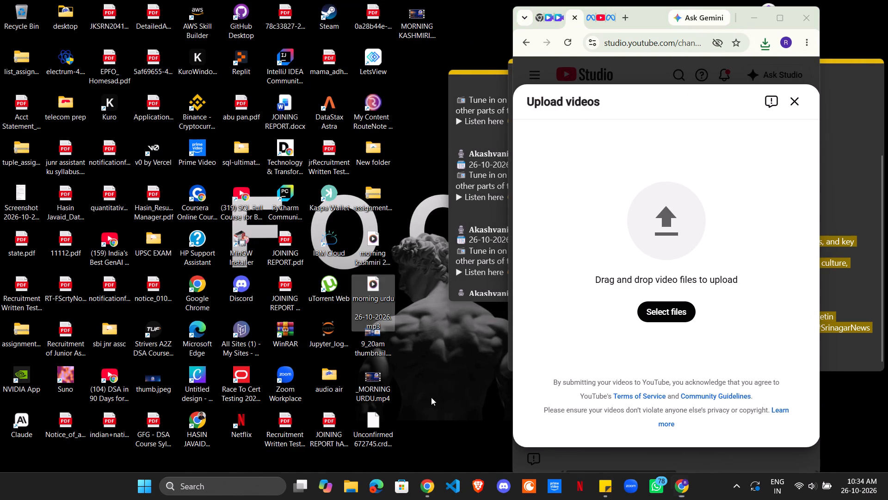
drag(427, 30, 638, 228)
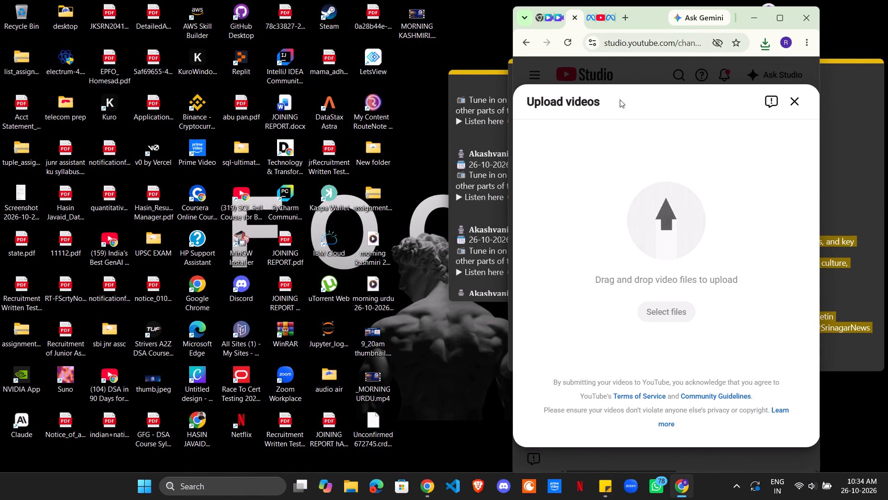
key(ctrl+a)
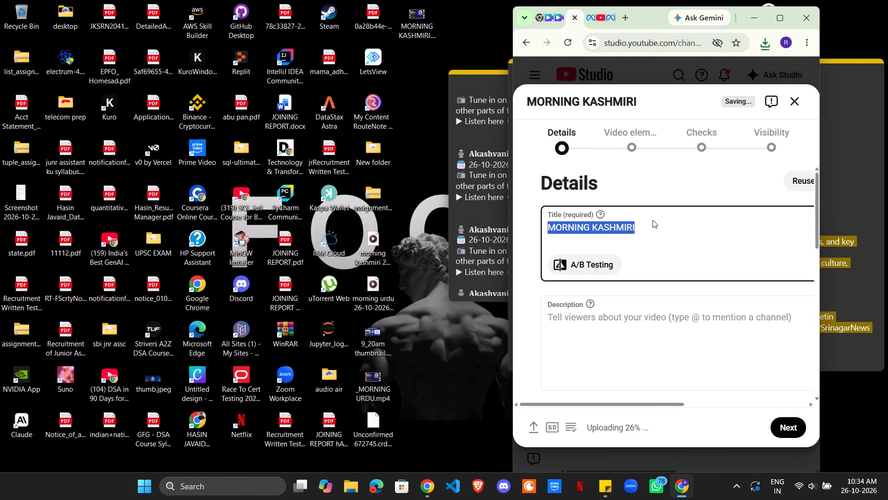
key(ctrl+v)
Copy the standard channel description beginning #AllIndiaRadioSrinagar from the titles note into the YouTube video's description.
click(853, 59)
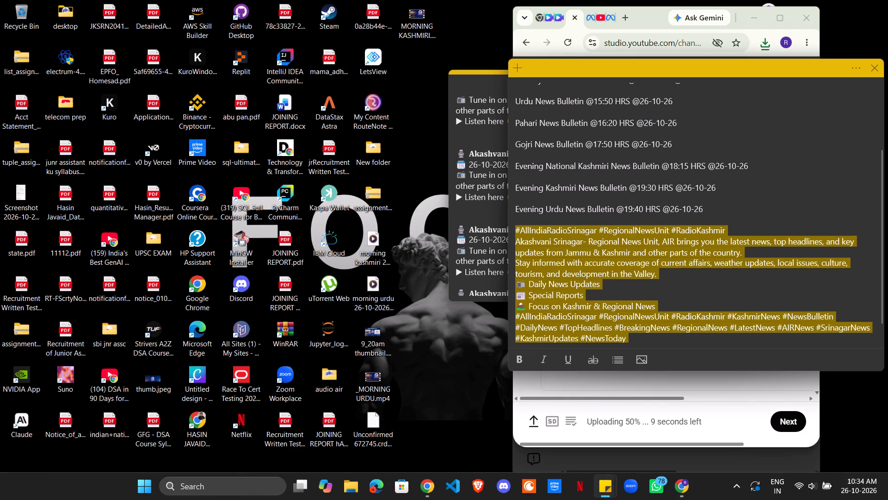
key(ctrl+c)
click(637, 381)
key(ctrl+v)
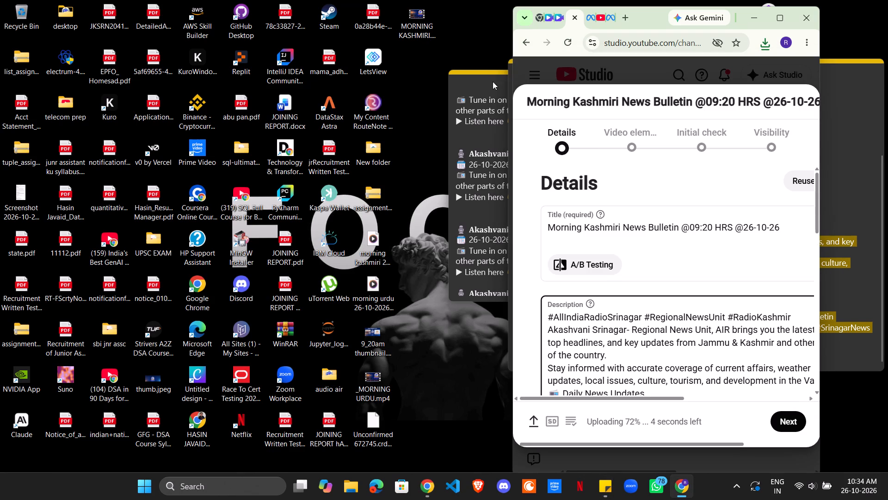
Copy the Morning Kashmiri News Bulletin text with its top headlines from Sticky Notes to the start of the YouTube description.
click(493, 72)
scroll(585, 201, up, 5)
scroll(591, 211, up, 18)
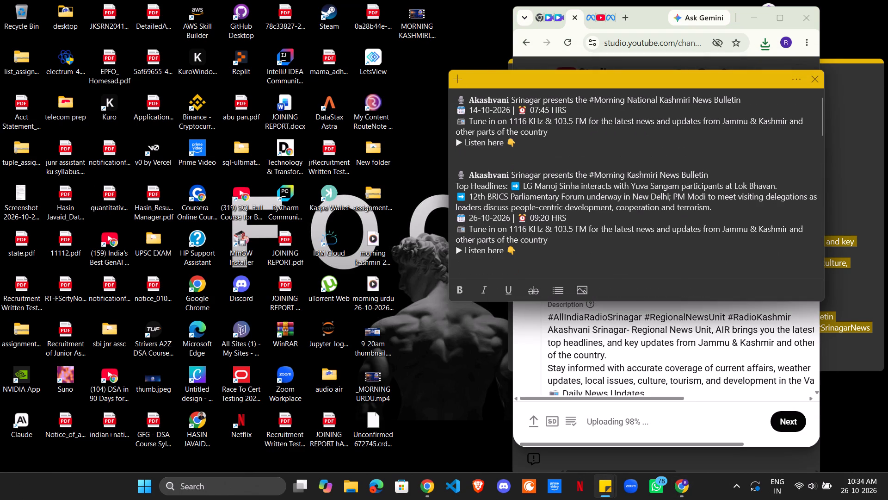
scroll(580, 211, up, 6)
drag(530, 252, 443, 172)
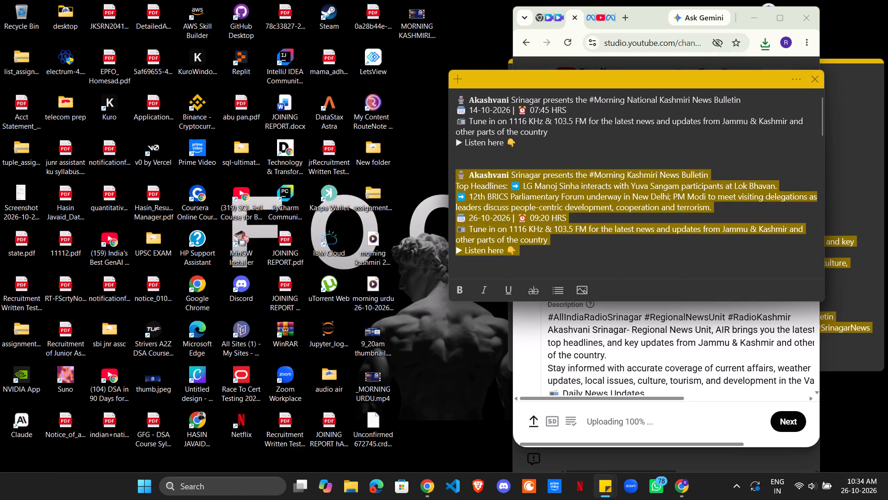
key(ctrl+c)
click(651, 16)
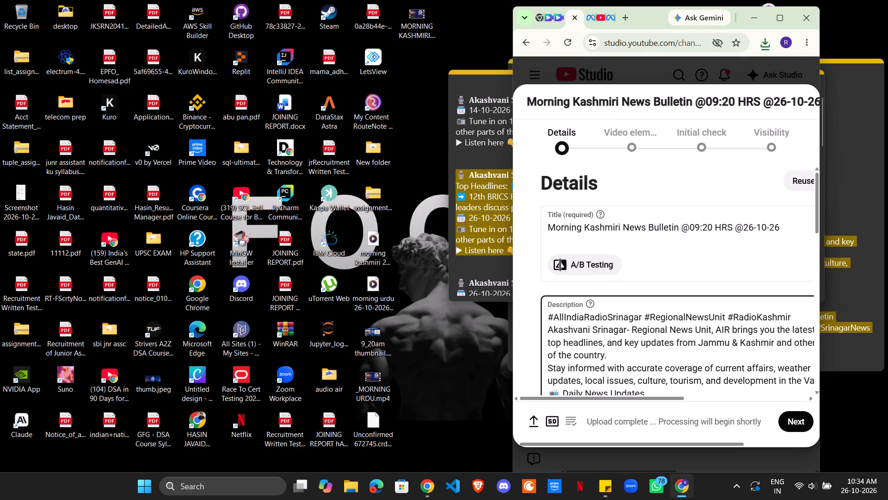
click(547, 315)
click(548, 319)
key(ctrl+v)
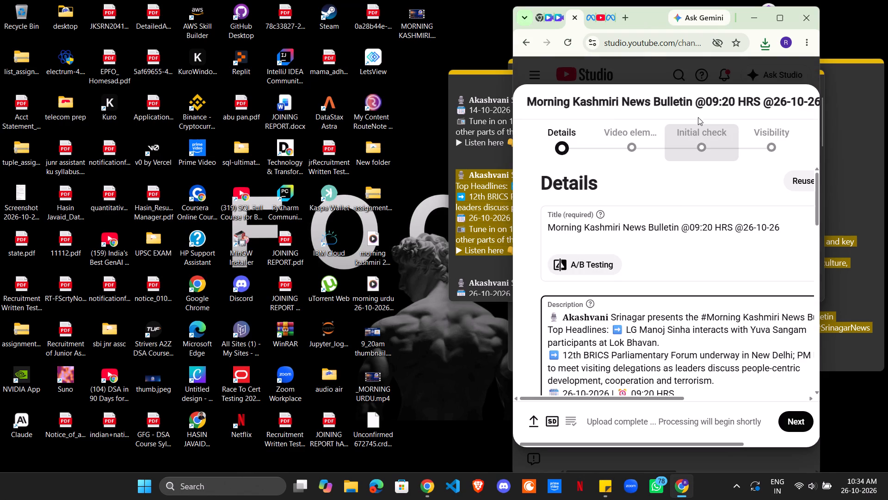
Delete the "Akashvani Srinagar presents" intro line and the date, "Tune in" and "Listen here" lines from the YouTube description.
drag(650, 24, 637, 0)
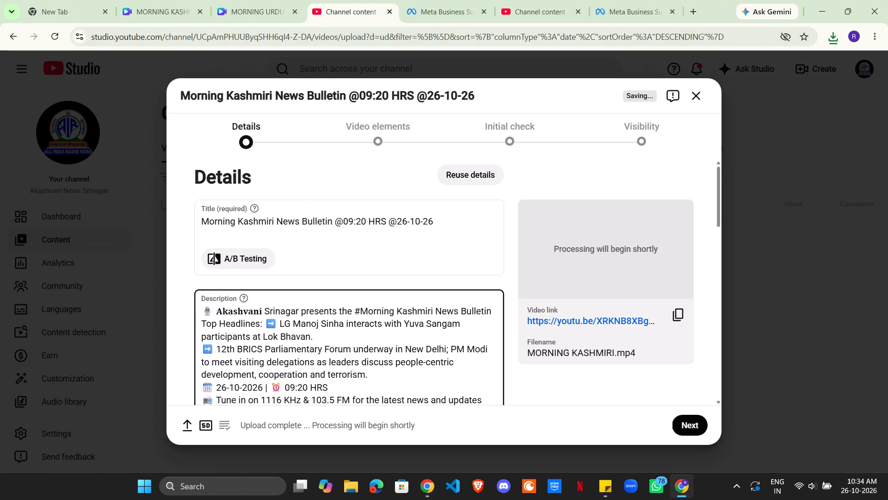
scroll(378, 343, down, 2)
drag(294, 312, 203, 281)
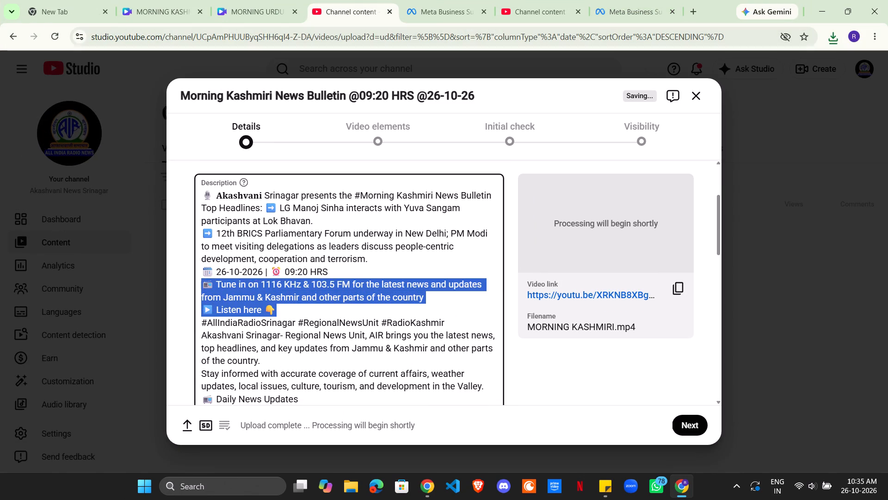
drag(203, 281, 198, 277)
click(295, 296)
drag(297, 316, 206, 275)
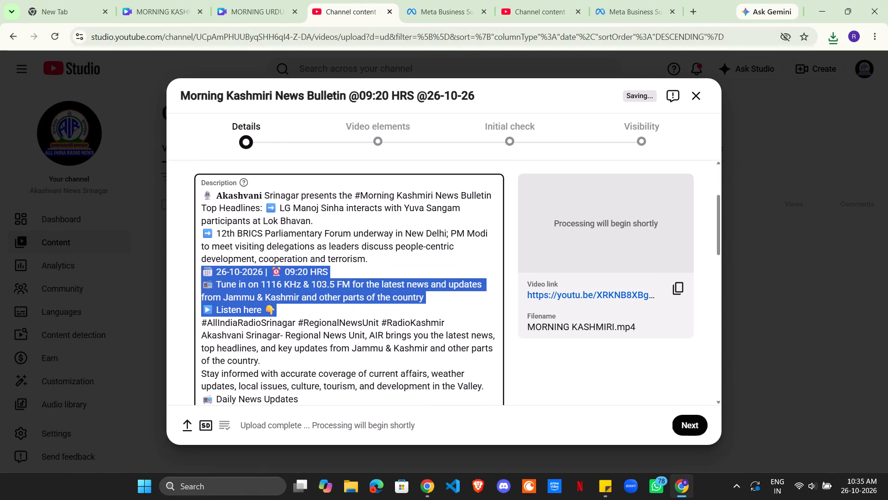
drag(206, 275, 206, 275)
key(BackSpace)
drag(201, 211, 198, 184)
key(BackSpace)
Add the 9_20am thumbnail image from the Desktop as the YouTube video's thumbnail.
scroll(309, 248, down, 5)
drag(705, 12, 744, 23)
drag(371, 340, 555, 279)
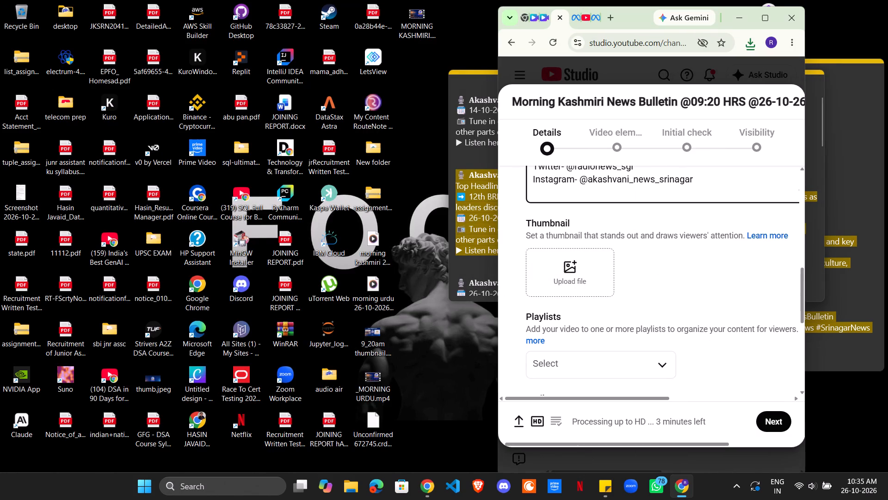
double_click(637, 15)
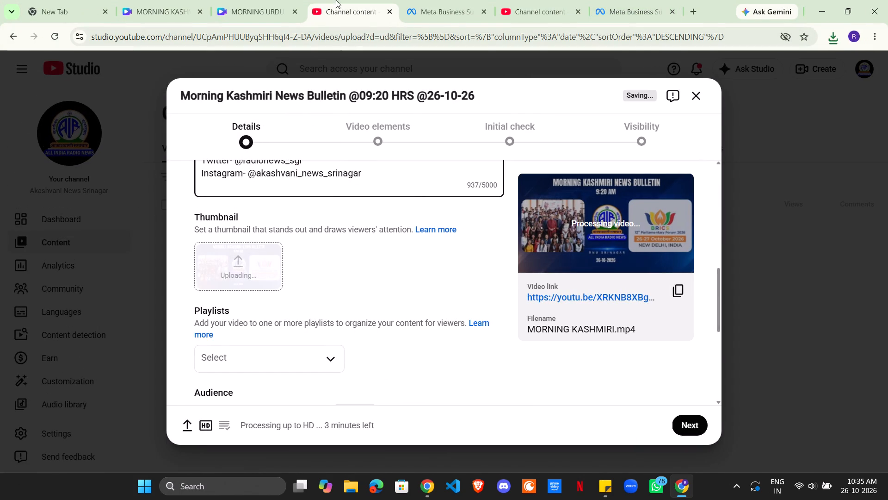
Close the MORNING KASHMIRI and MORNING URDU video tabs and add the Morning Kashmiri video to the first reel.
click(441, 3)
double_click(202, 9)
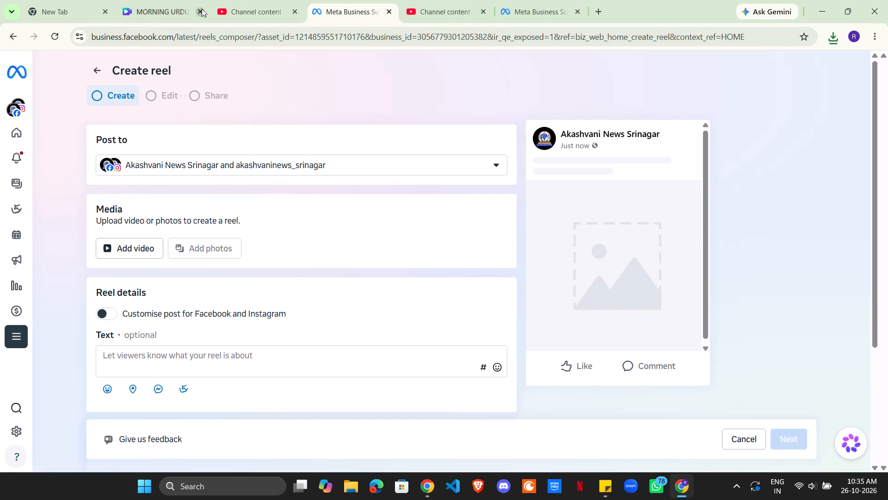
click(153, 253)
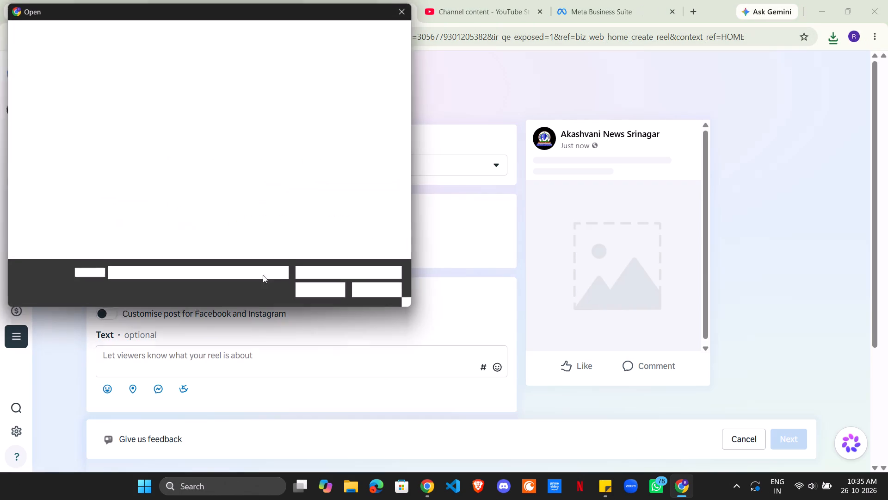
click(308, 193)
click(320, 290)
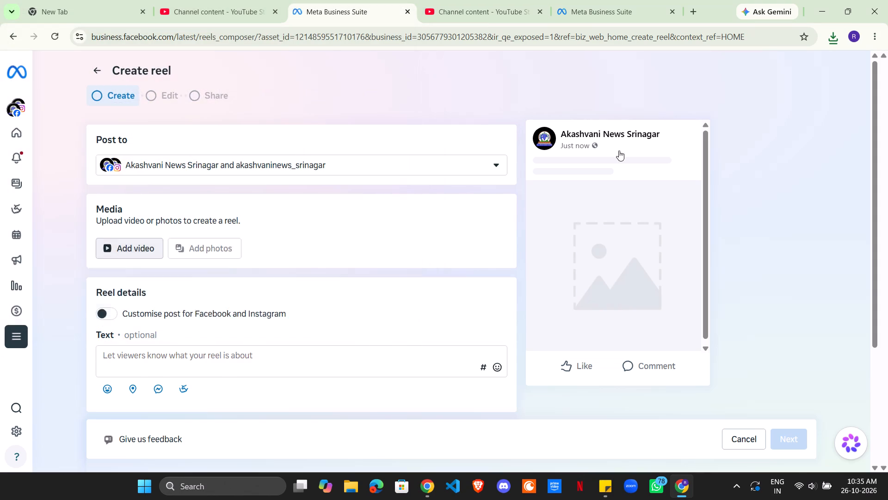
click(660, 160)
Paste the Morning Kashmiri News Bulletin text into the reel's text, remove the "Listen here" line and end it with a period.
scroll(197, 383, down, 1)
click(193, 367)
key(ctrl+v)
scroll(196, 385, down, 2)
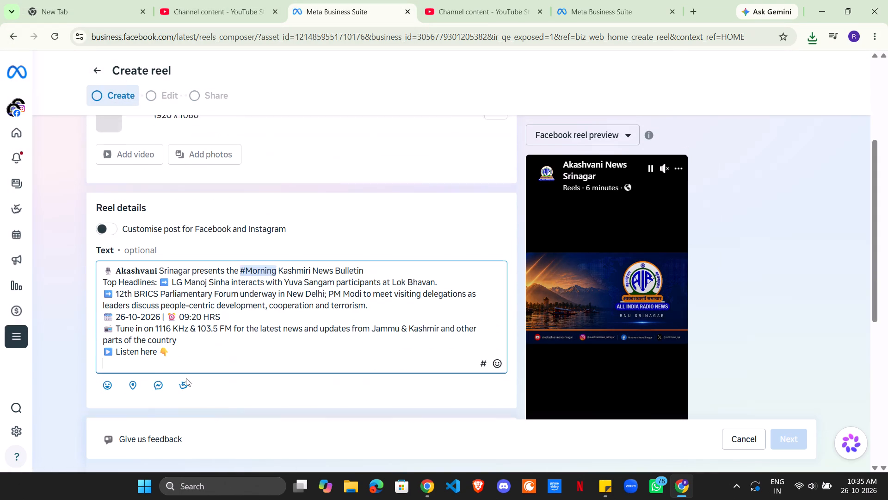
drag(149, 344, 86, 330)
key(BackSpace)
key(BackSpace)
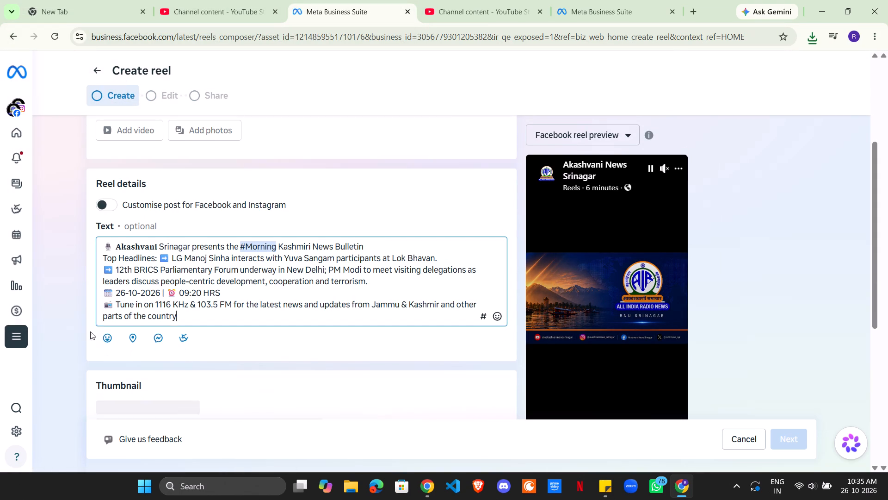
key(period)
scroll(247, 239, down, 4)
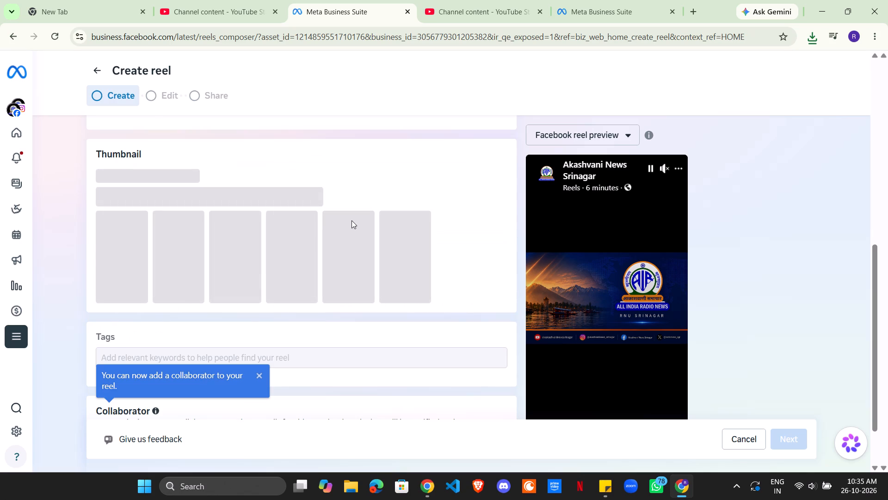
click(506, 0)
click(603, 485)
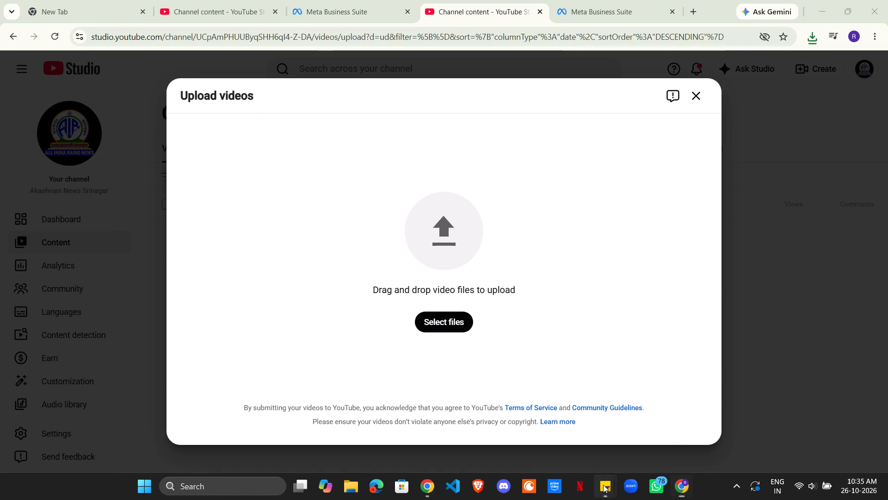
click(558, 447)
scroll(593, 273, up, 8)
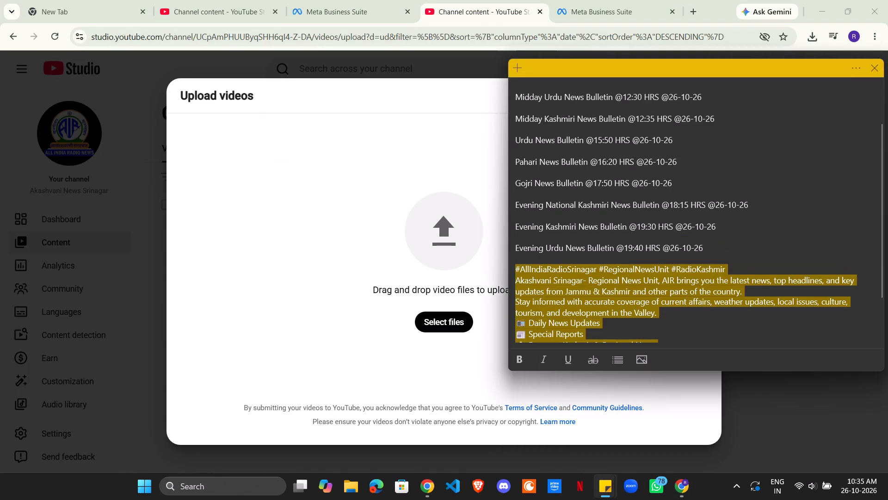
scroll(600, 273, up, 7)
drag(721, 132, 495, 137)
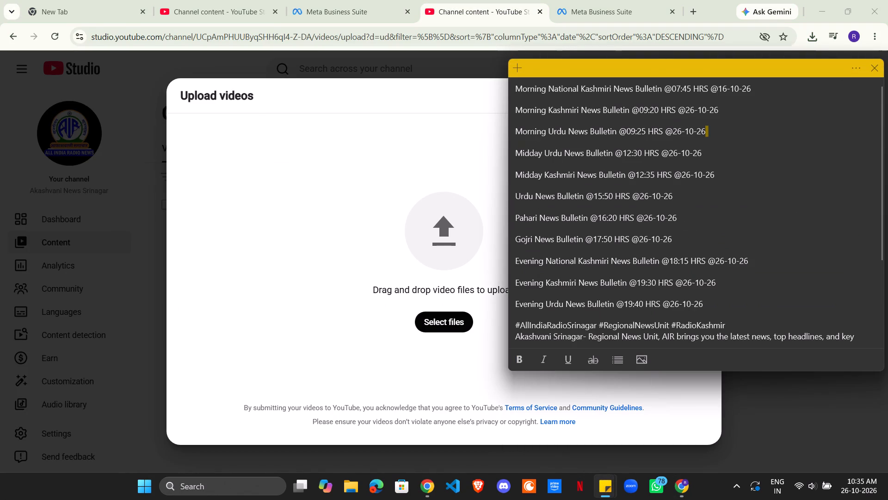
drag(495, 137, 495, 134)
key(ctrl+c)
scroll(656, 229, down, 11)
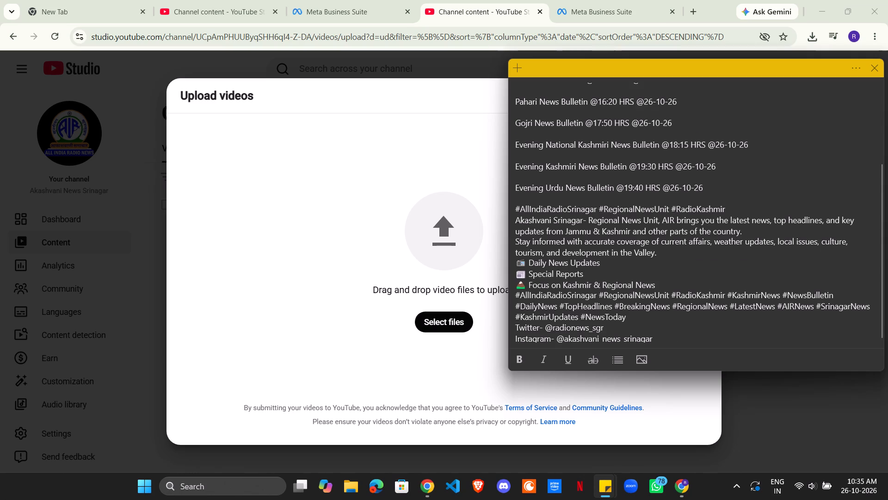
drag(666, 334, 502, 210)
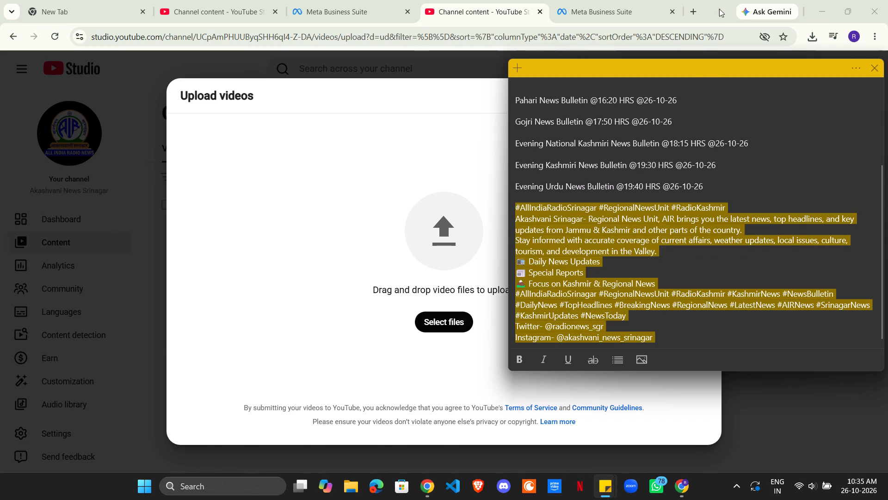
Upload _MORNING URDU.mp4 from the Desktop in the second YouTube upload page.
drag(719, 1, 763, 25)
drag(377, 383, 624, 279)
click(653, 31)
drag(653, 31, 642, 0)
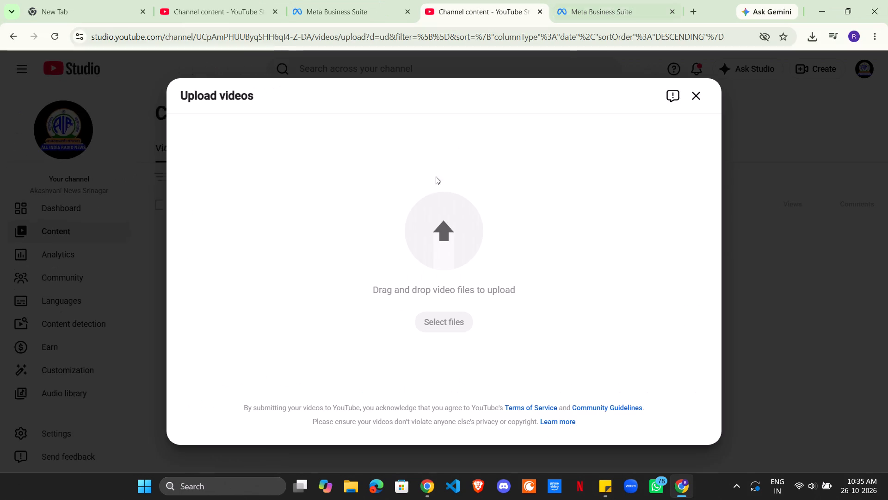
ctrl+click(271, 219)
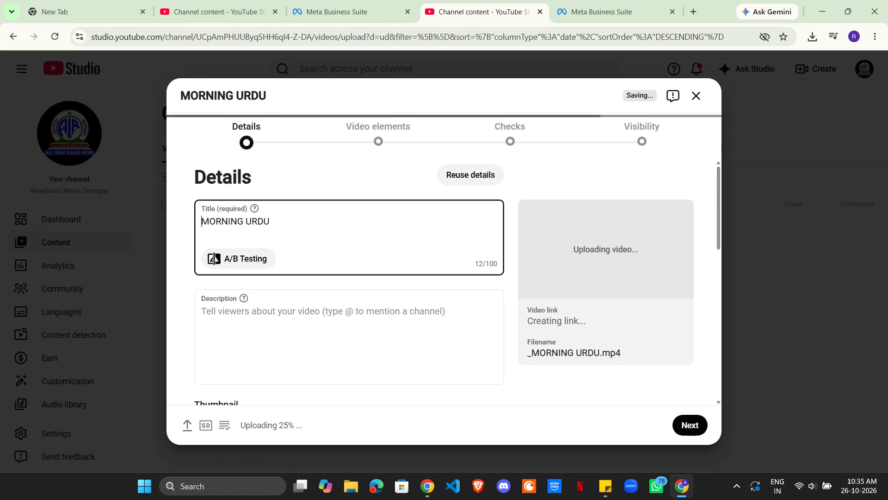
key(ctrl+a)
key(ctrl+v)
Copy the standard channel description beginning #AllIndiaRadioSrinagar from the titles note into the Urdu video's YouTube description.
click(602, 494)
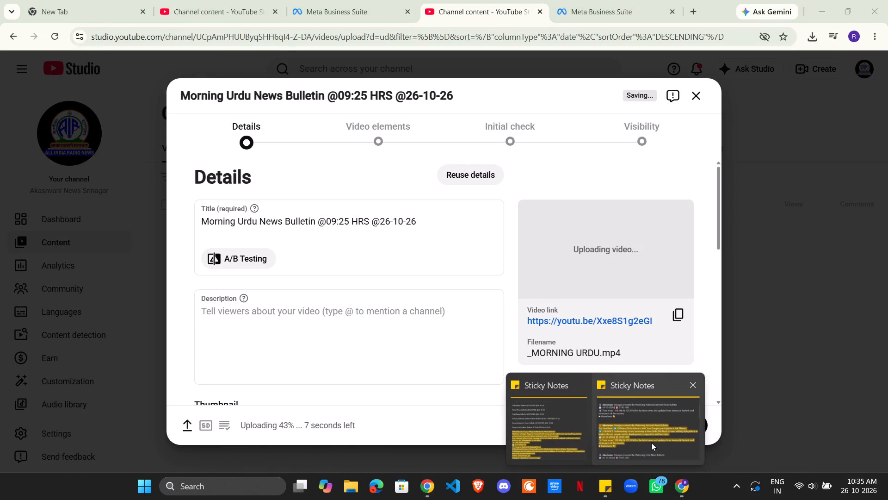
drag(651, 442, 563, 444)
click(563, 444)
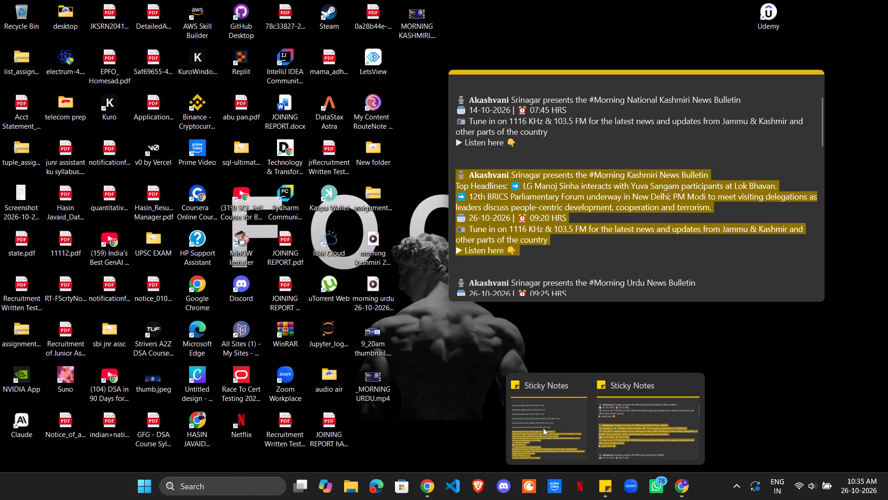
click(551, 424)
click(566, 419)
key(ctrl+c)
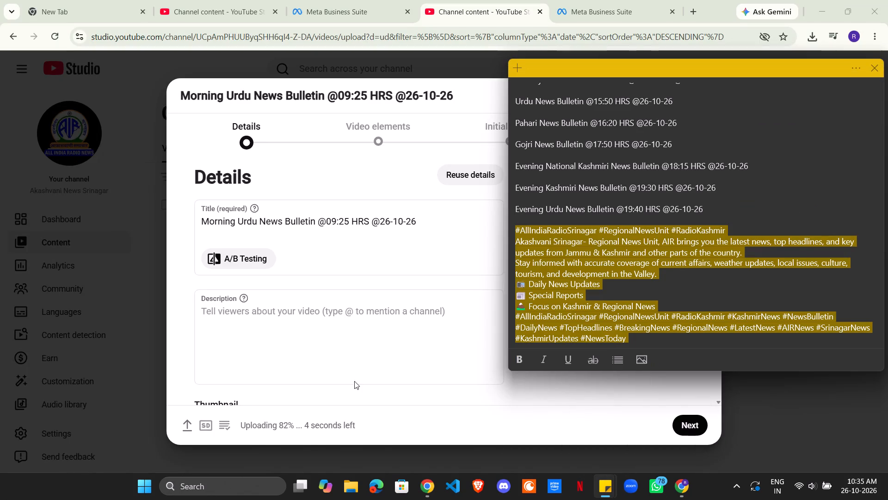
click(284, 315)
key(ctrl+v)
Add thumb.jpeg from the Desktop as the Urdu YouTube video's thumbnail.
scroll(284, 315, down, 4)
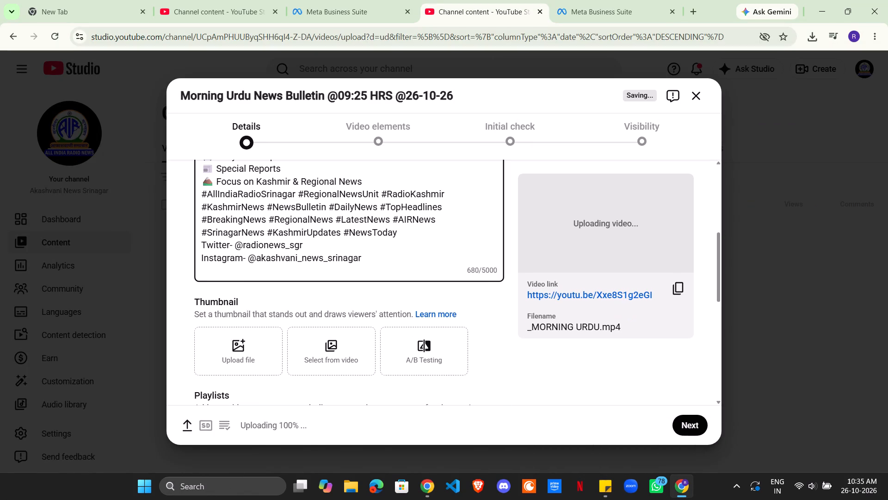
drag(719, 7, 736, 20)
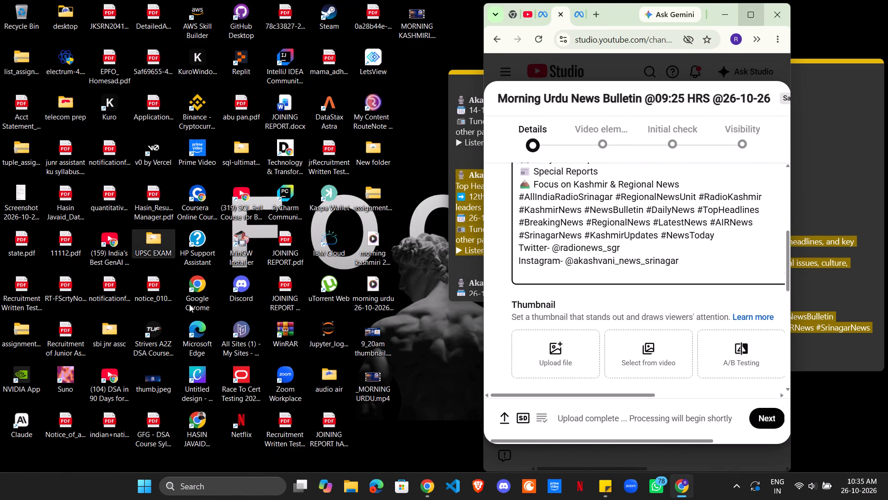
drag(157, 381, 552, 359)
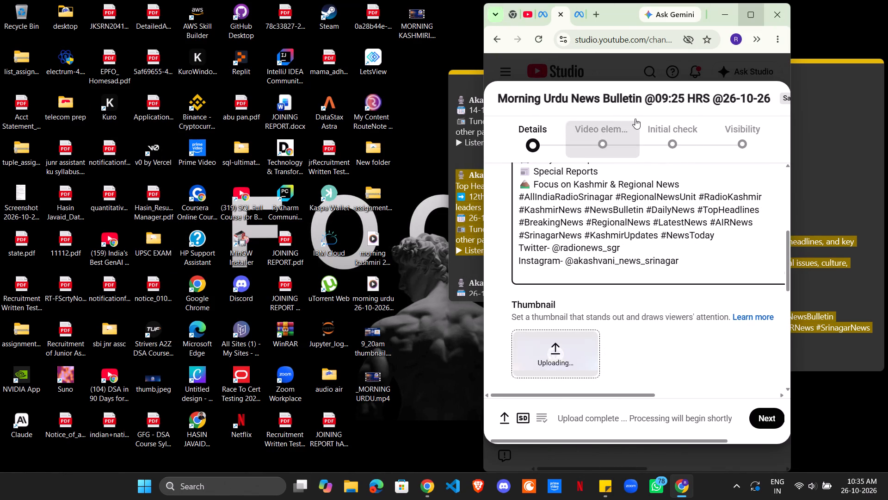
double_click(619, 13)
scroll(367, 298, down, 2)
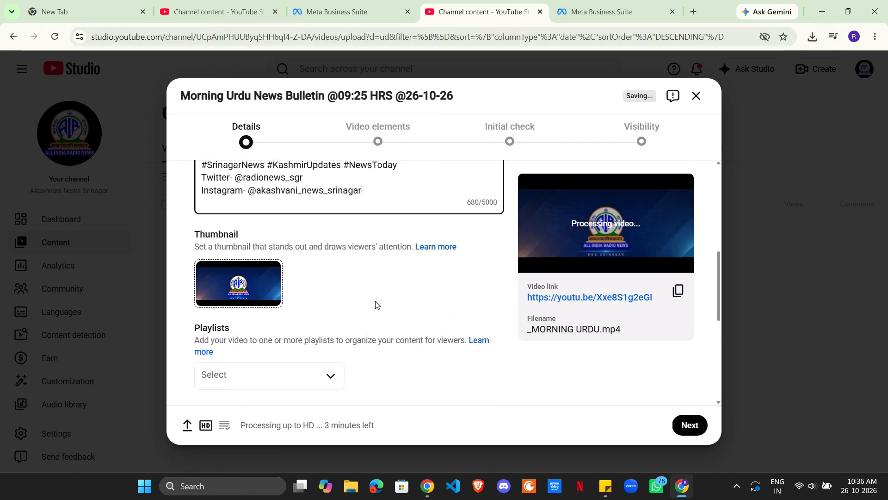
scroll(390, 293, down, 3)
scroll(390, 292, up, 3)
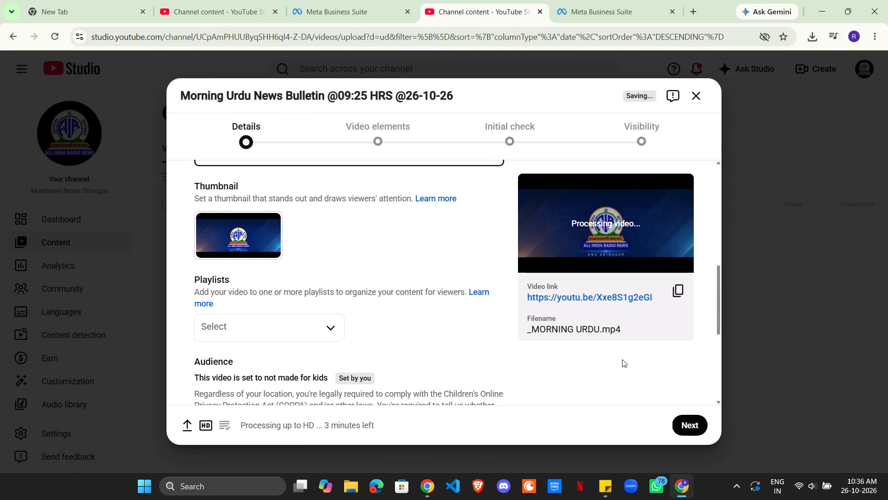
Publish the Morning Kashmiri News Bulletin video on YouTube with Public visibility.
click(232, 5)
click(694, 425)
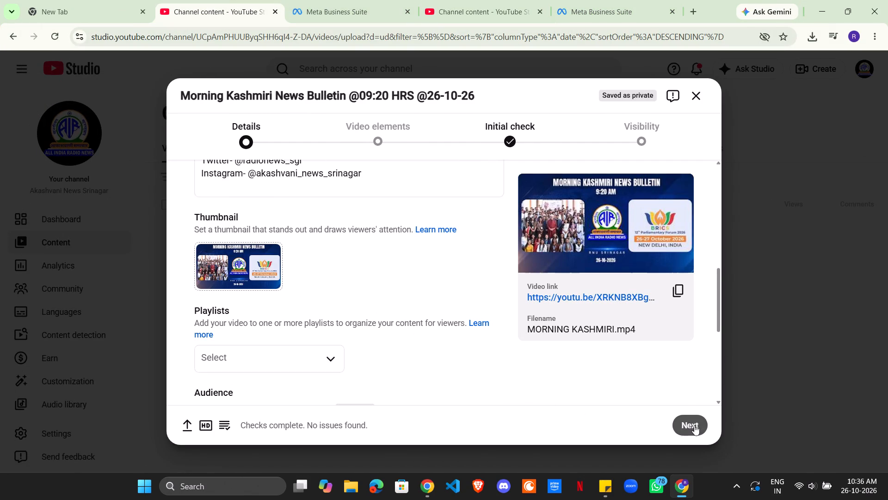
click(694, 425)
click(694, 425)
click(234, 331)
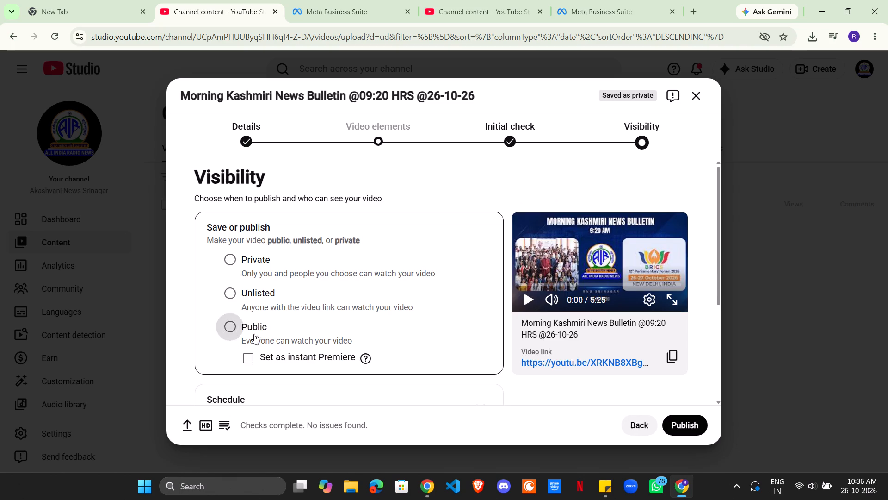
click(676, 425)
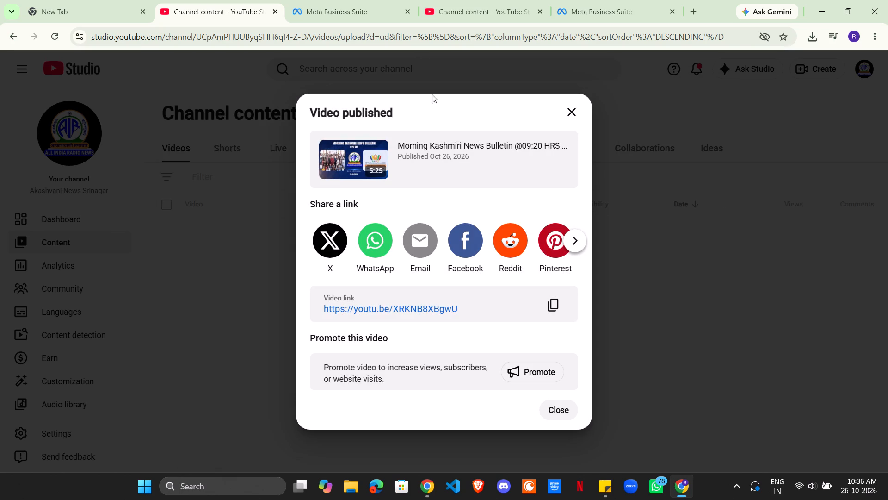
Start an X post sharing the published Kashmiri video and copy the Morning Kashmiri News Bulletin text from Sticky Notes.
click(306, 250)
click(317, 250)
click(605, 483)
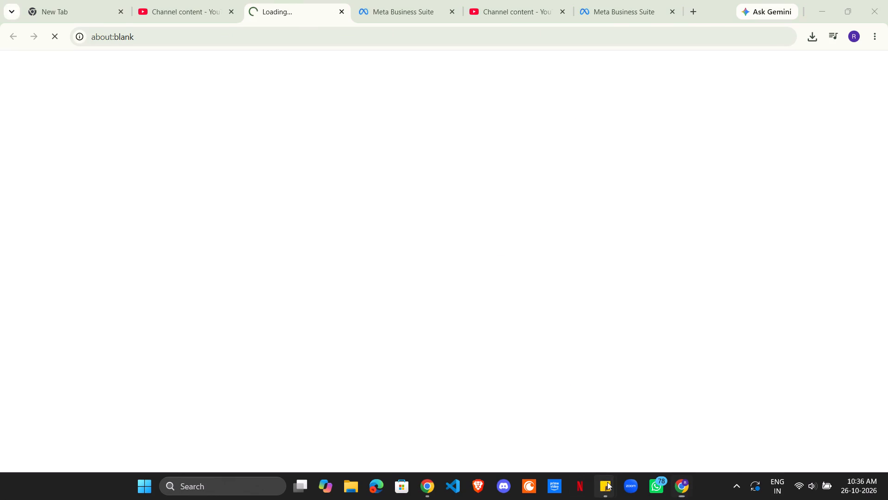
click(629, 432)
key(ctrl+c)
Add _MORNING URDU.mp4 as the video of the second Meta Business Suite reel.
click(617, 0)
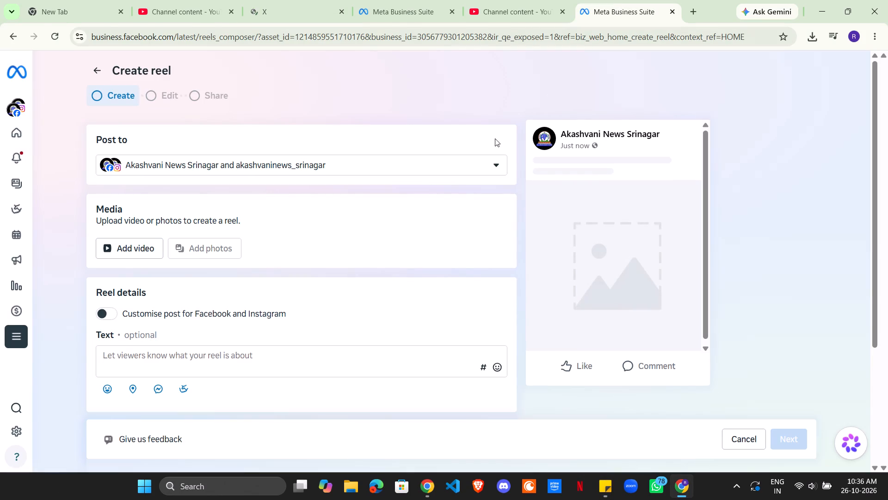
click(138, 249)
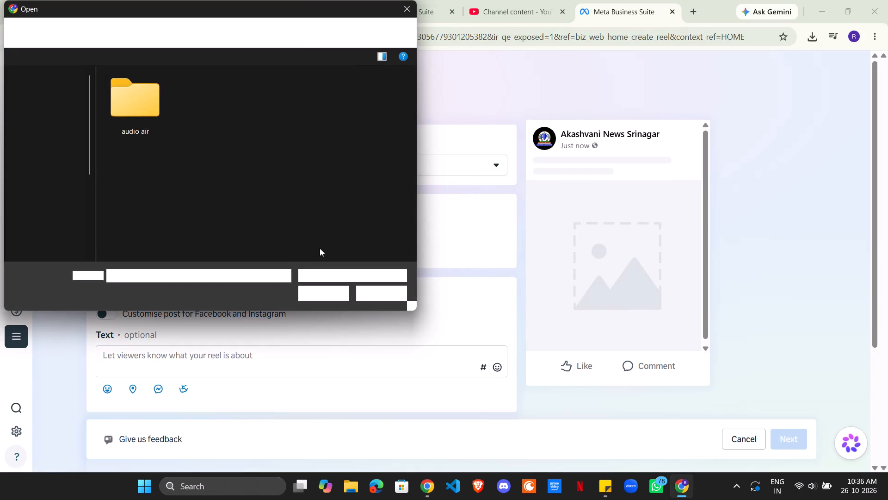
click(329, 203)
click(266, 205)
click(321, 292)
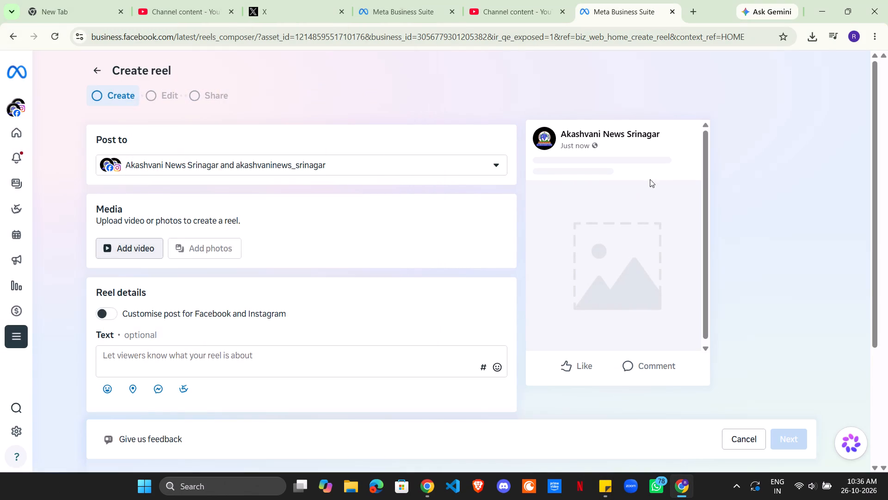
click(669, 158)
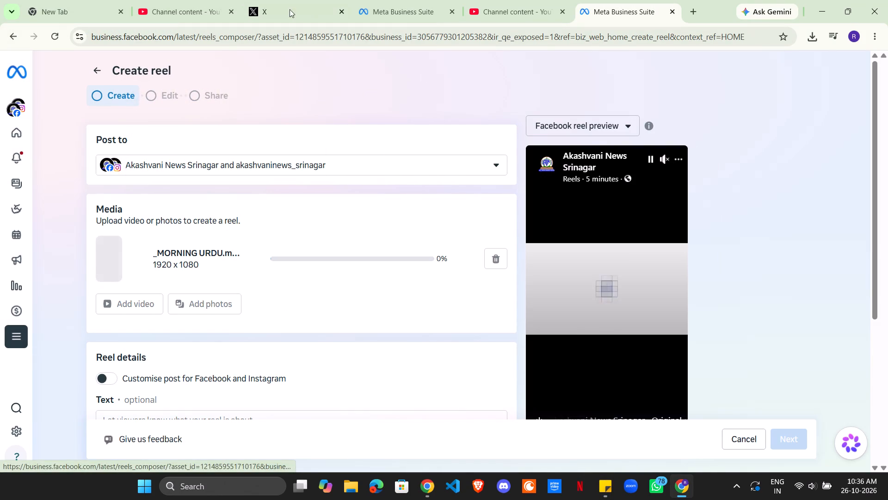
Replace the bulletin title in the X post with the copied Morning Kashmiri News Bulletin text, keeping the YouTube link.
click(280, 1)
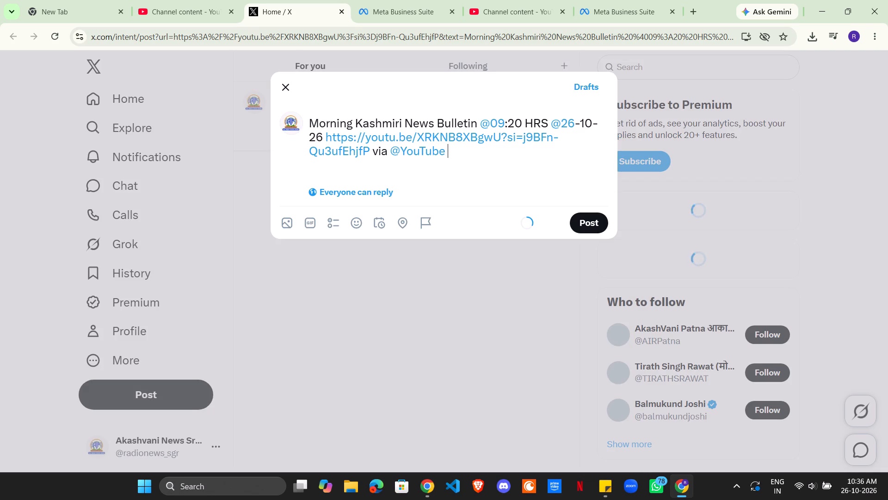
drag(322, 139, 301, 119)
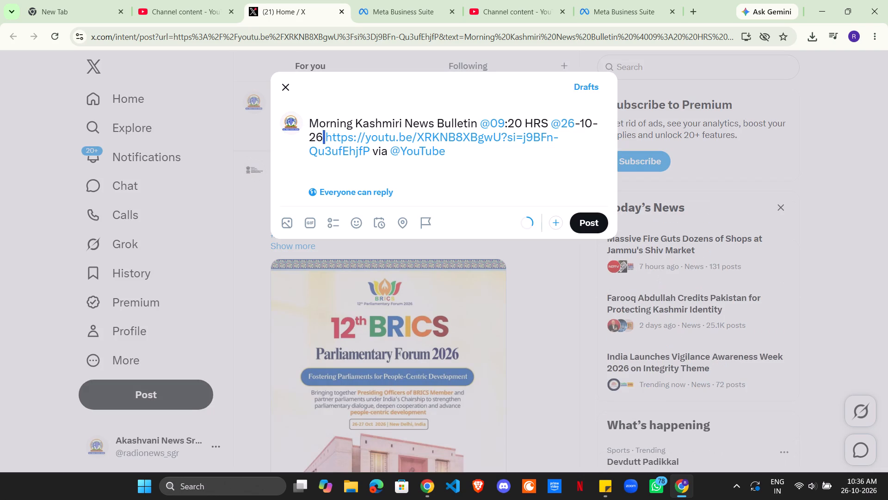
click(321, 141)
drag(321, 135, 306, 123)
key(ctrl+v)
Delete the date and "Tune in" lines and the "Akashvani Srinagar presents" intro line from the X post.
drag(386, 287, 312, 236)
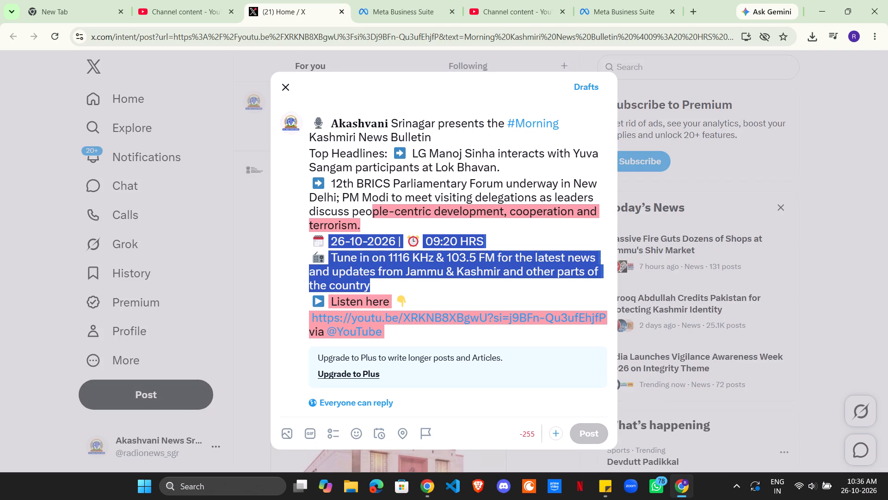
drag(312, 236, 310, 237)
key(BackSpace)
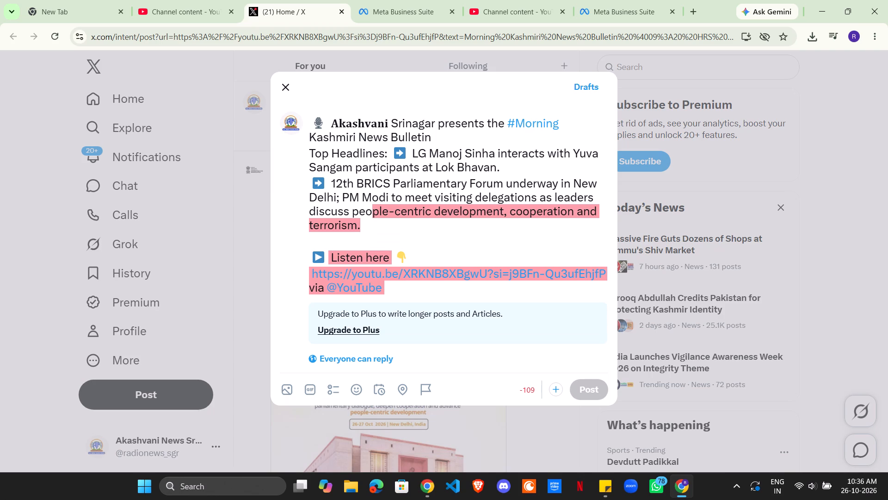
drag(311, 149, 306, 116)
key(BackSpace)
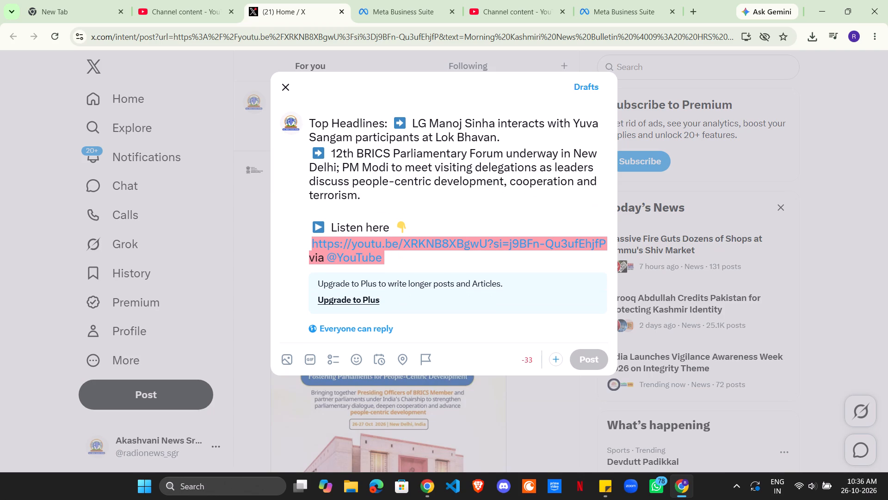
drag(400, 257, 265, 260)
key(BackSpace)
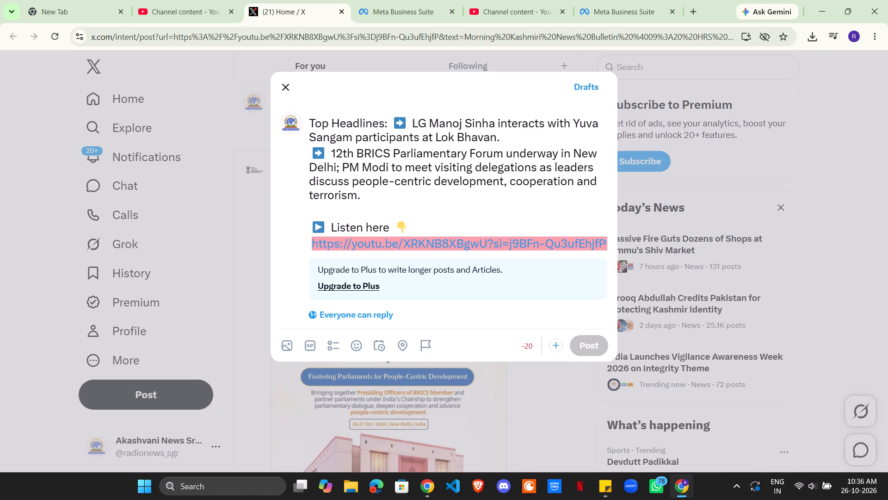
drag(376, 195, 401, 195)
drag(401, 195, 509, 186)
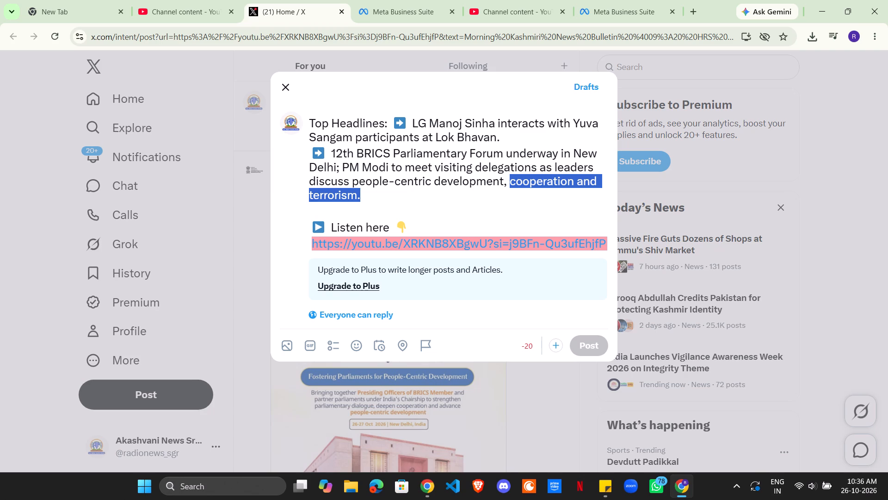
drag(509, 186, 511, 186)
key(BackSpace)
key(BackSpace)
key(BackSpace)
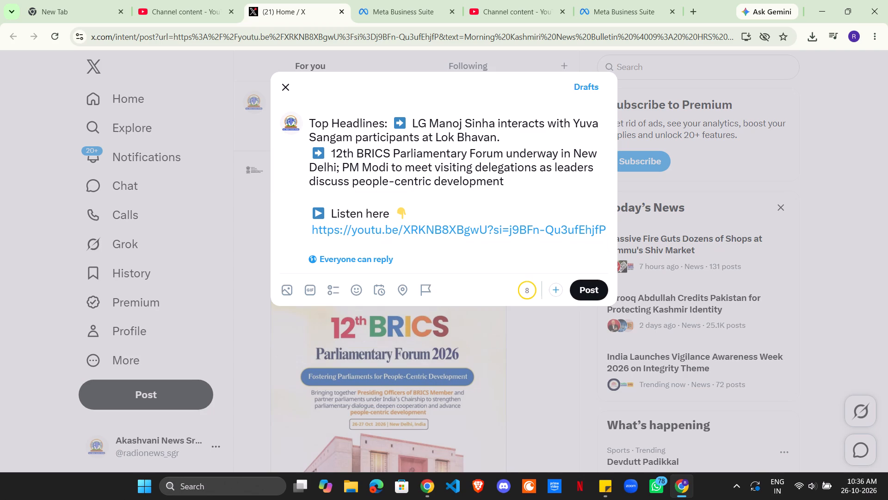
key(period)
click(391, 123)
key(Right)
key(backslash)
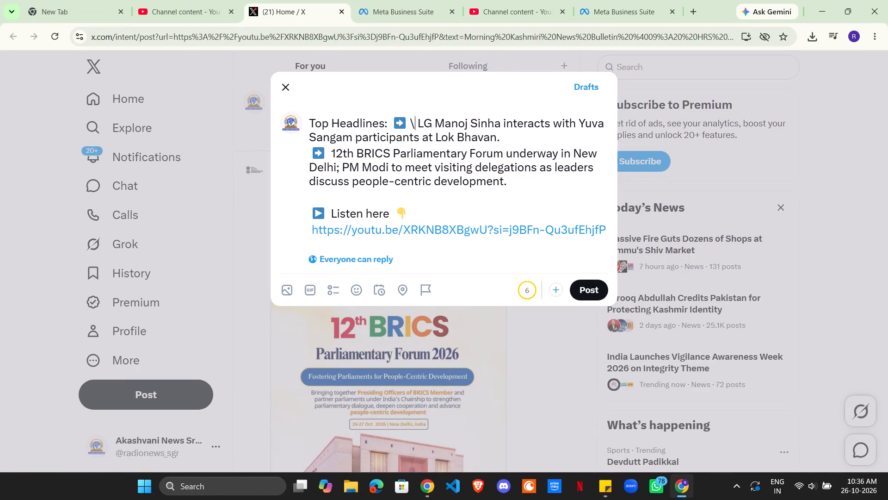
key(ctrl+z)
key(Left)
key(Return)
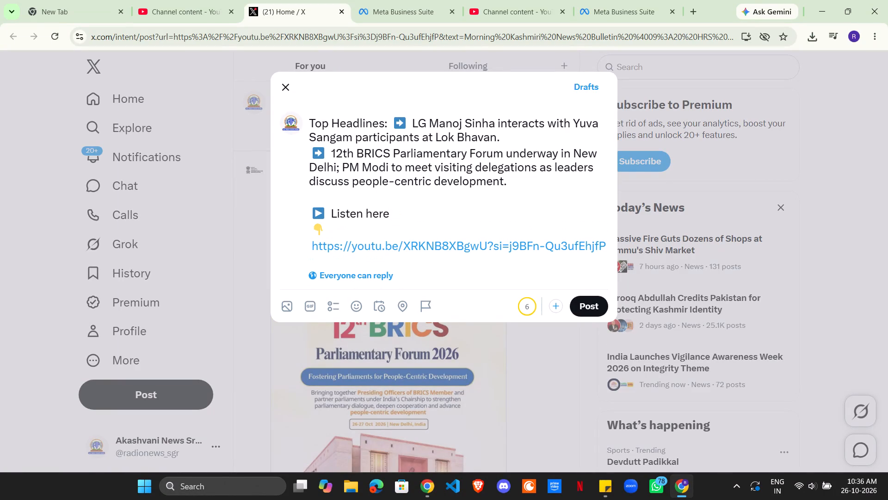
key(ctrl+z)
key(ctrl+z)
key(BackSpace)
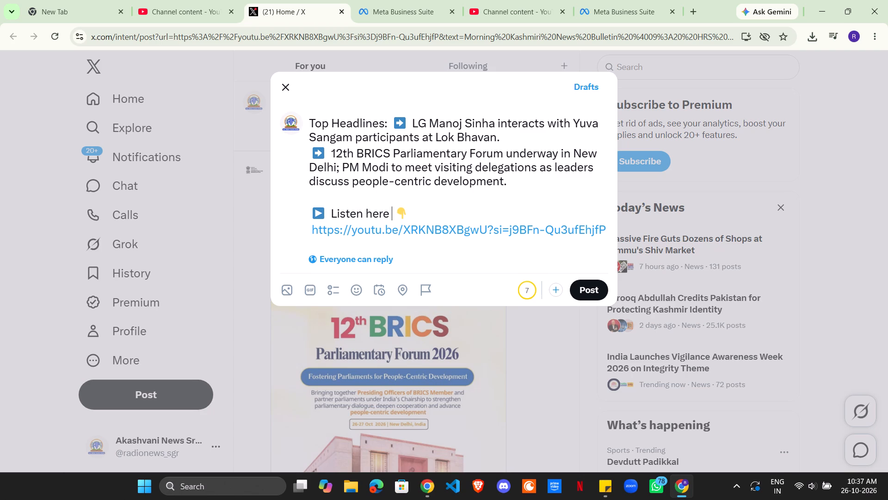
Put blank lines after "Top Headlines:" and between the two headlines, and publish the X post.
click(390, 119)
key(Return)
key(Return)
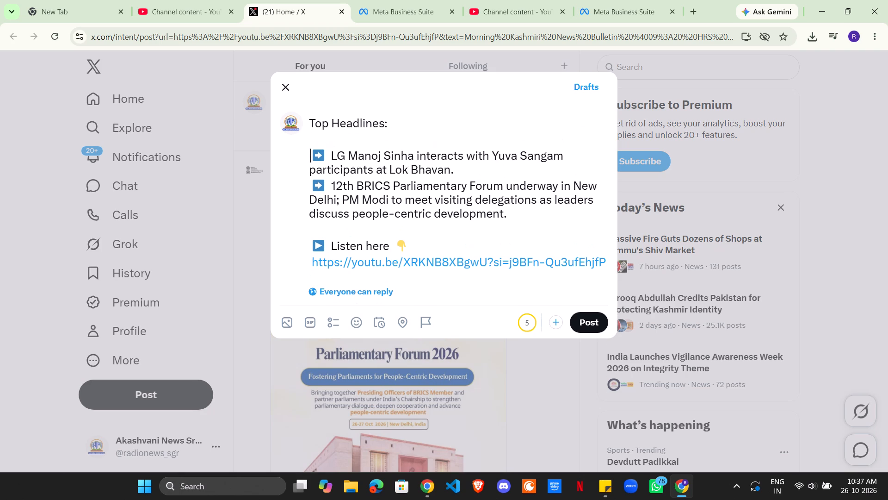
click(461, 169)
key(Return)
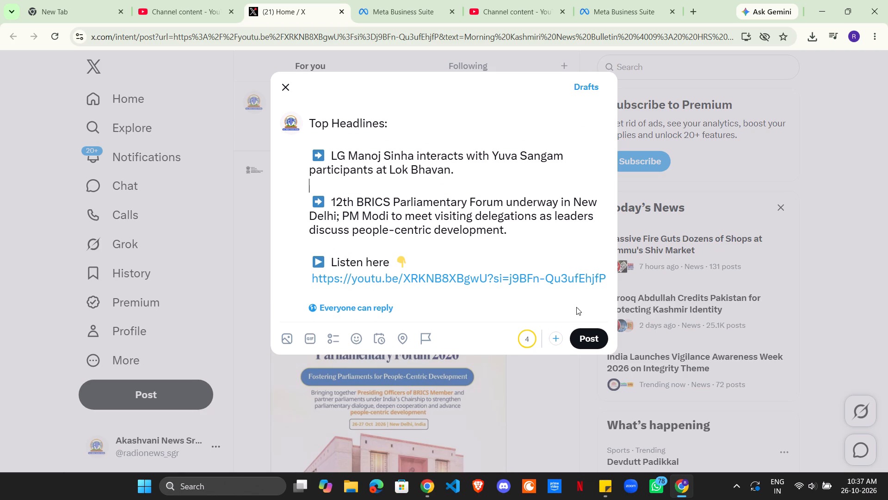
click(598, 337)
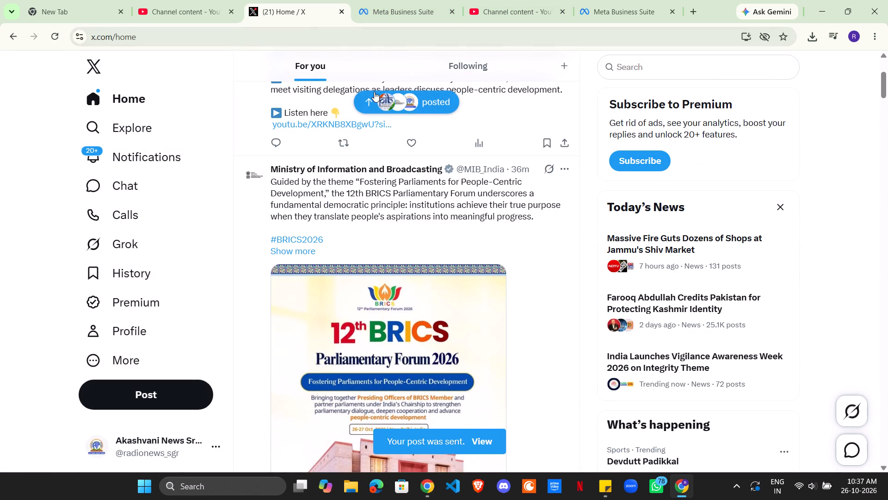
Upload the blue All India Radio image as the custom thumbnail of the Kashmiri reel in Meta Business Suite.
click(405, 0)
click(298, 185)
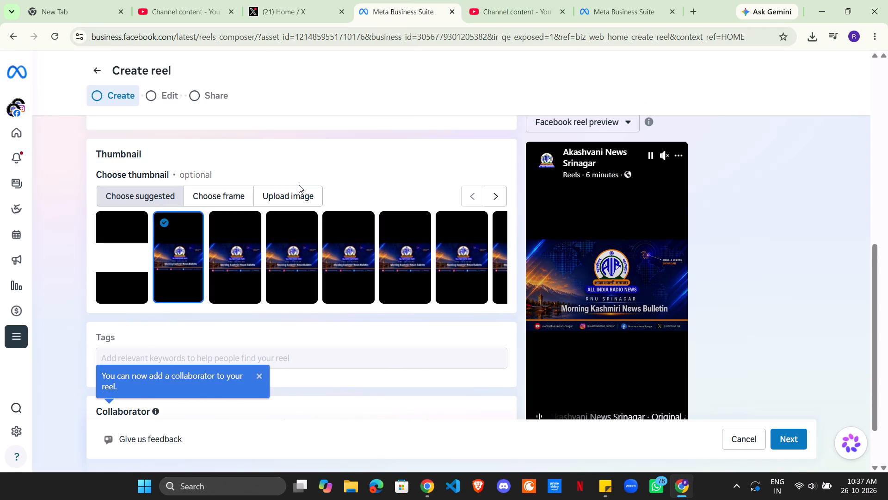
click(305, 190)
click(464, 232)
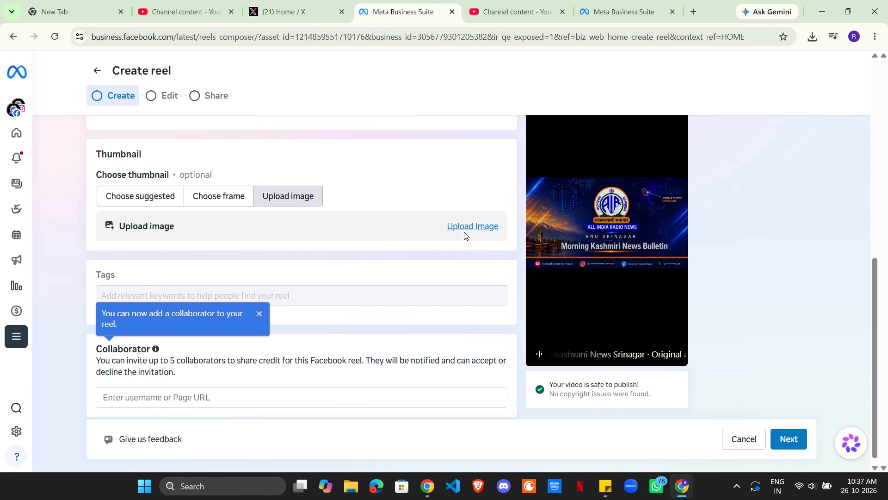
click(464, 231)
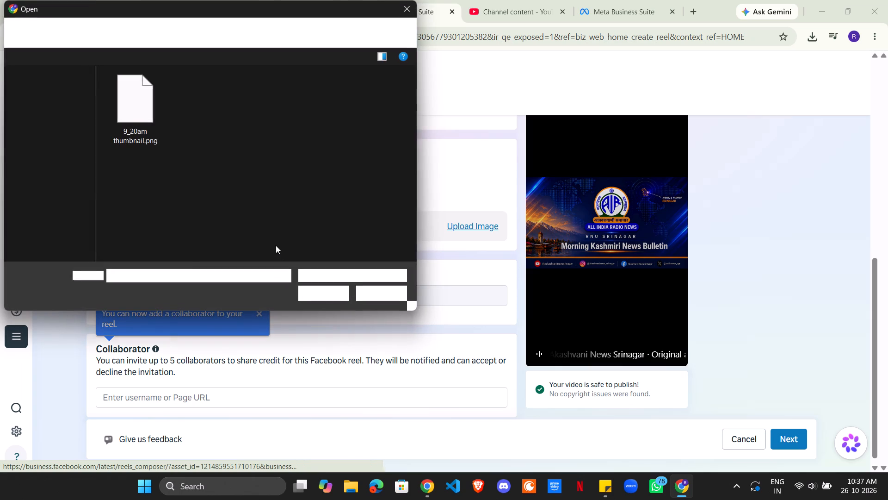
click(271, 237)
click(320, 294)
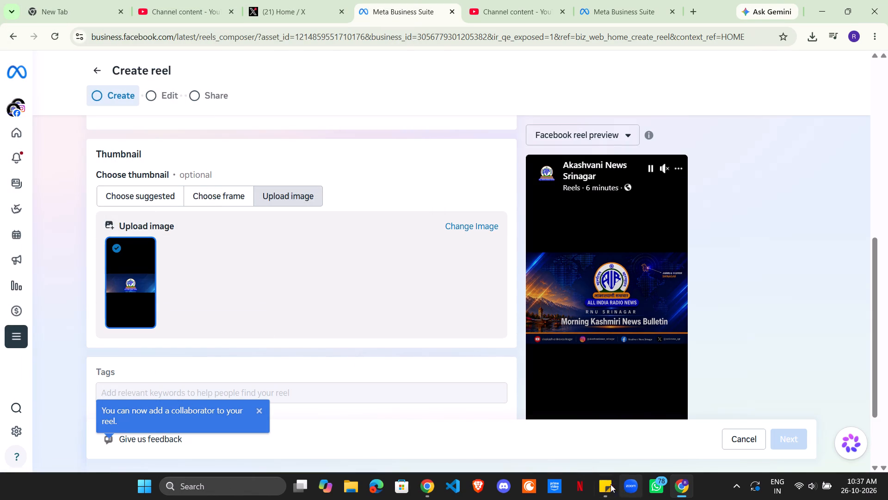
Copy the Morning Urdu News Bulletin text, from the "Akashvani Srinagar presents" line to "Listen here", from Sticky Notes.
click(607, 483)
click(567, 444)
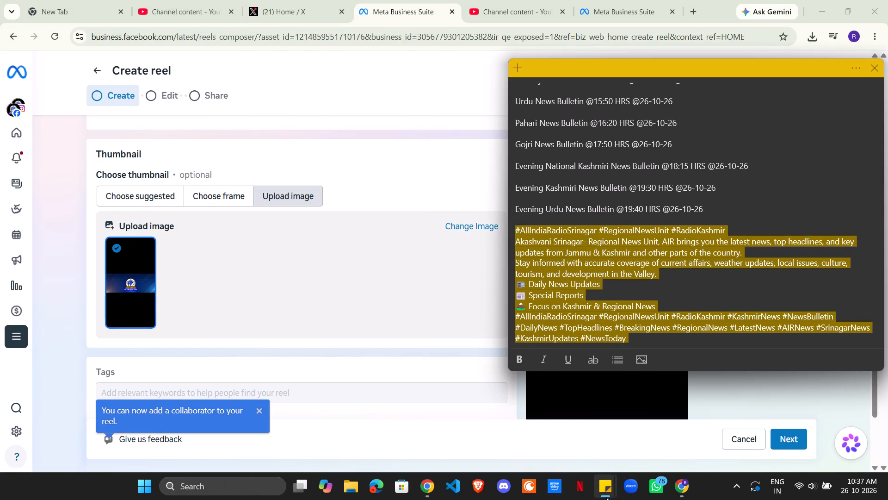
click(606, 496)
click(642, 421)
scroll(630, 307, down, 5)
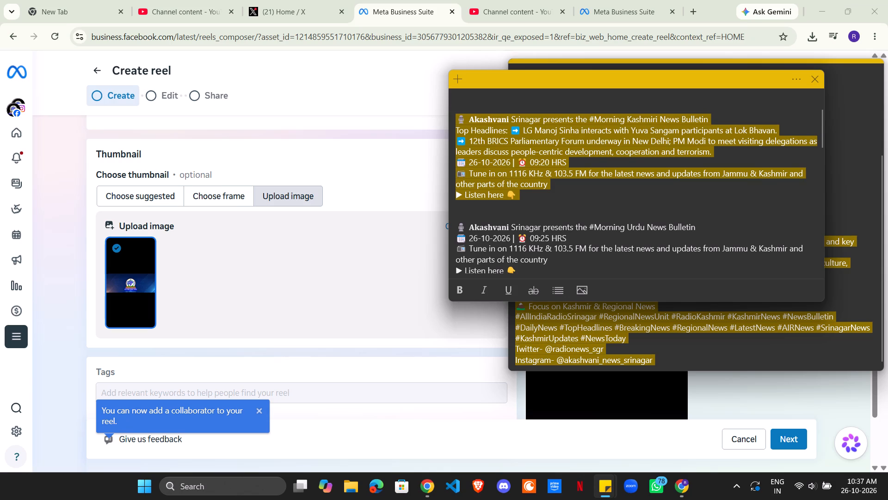
drag(533, 272, 454, 222)
key(ctrl+c)
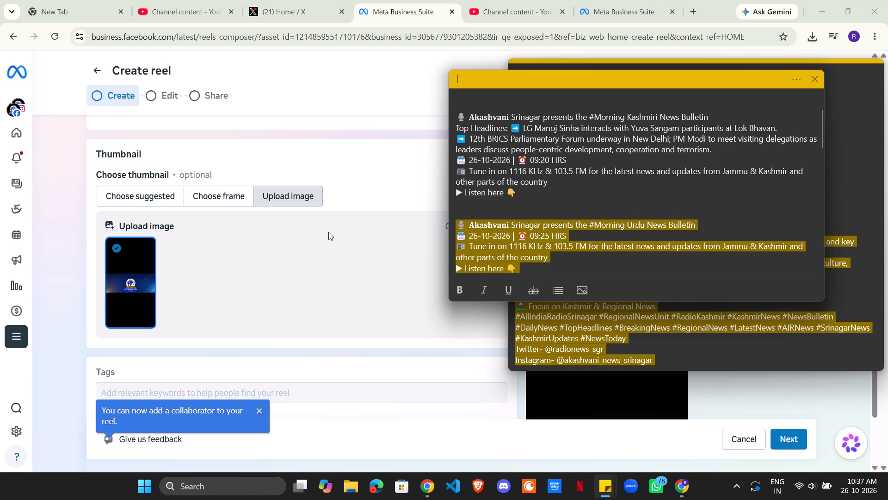
Change the Kashmiri reel's thumbnail to 9_20am thumbnail.png.
click(315, 242)
scroll(333, 254, up, 5)
scroll(198, 301, down, 1)
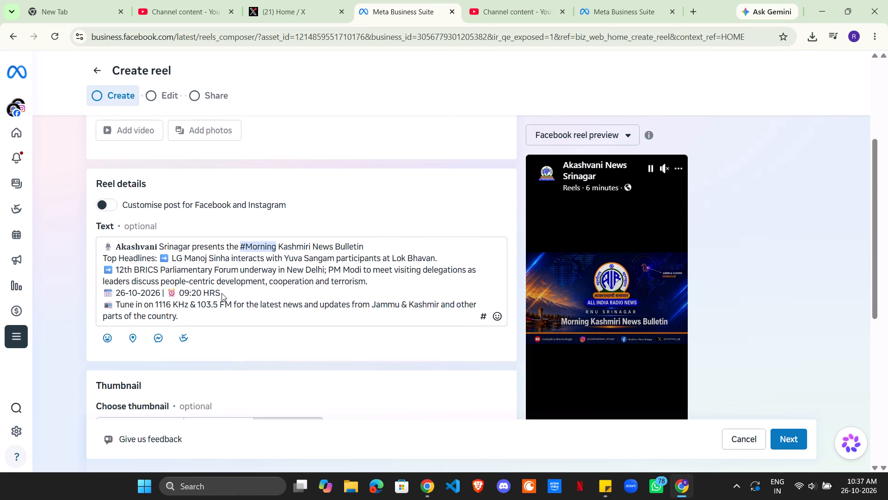
scroll(303, 273, down, 6)
scroll(326, 275, up, 5)
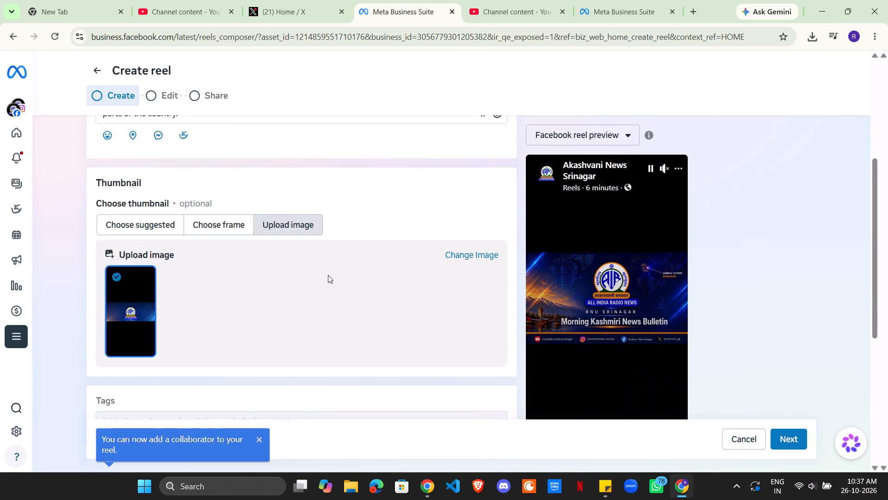
scroll(360, 279, down, 1)
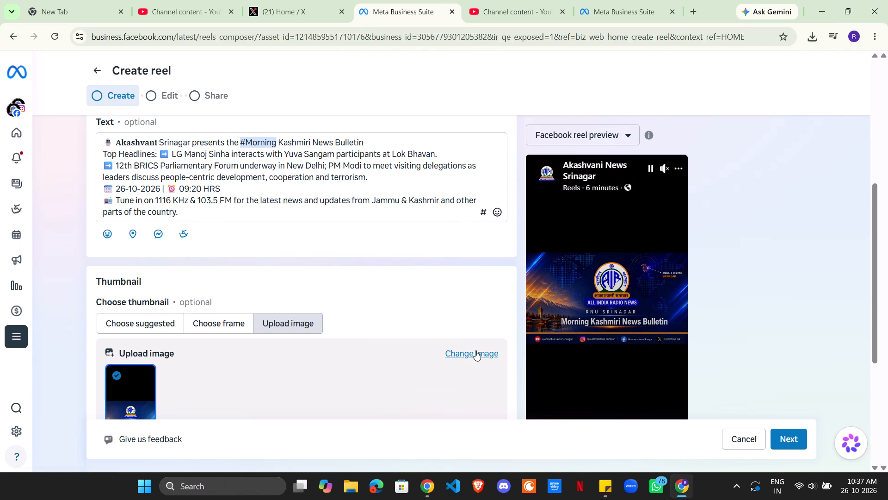
click(475, 350)
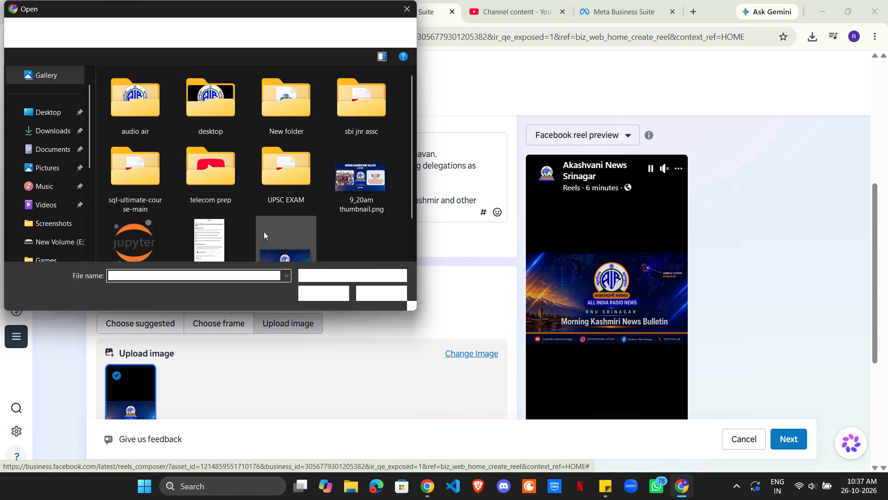
click(358, 187)
click(336, 292)
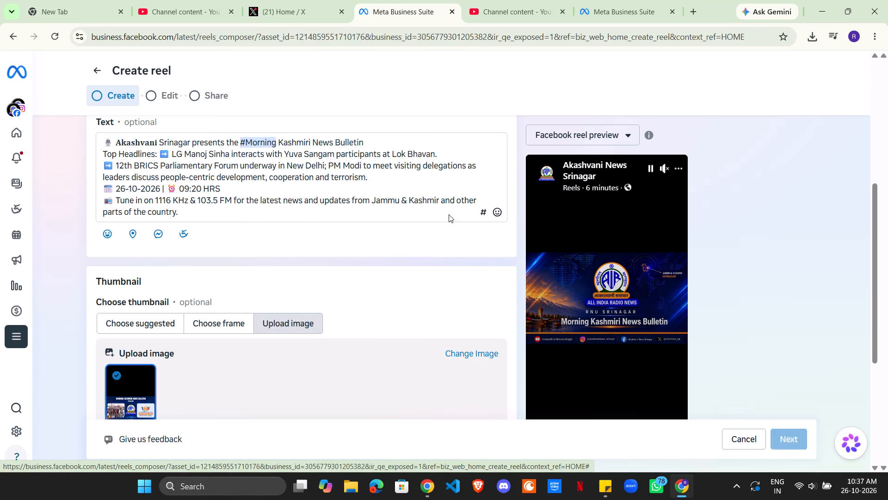
Add the copied Morning Urdu bulletin text as the Urdu reel's caption, without the "Listen here" line and ending with a period.
click(608, 0)
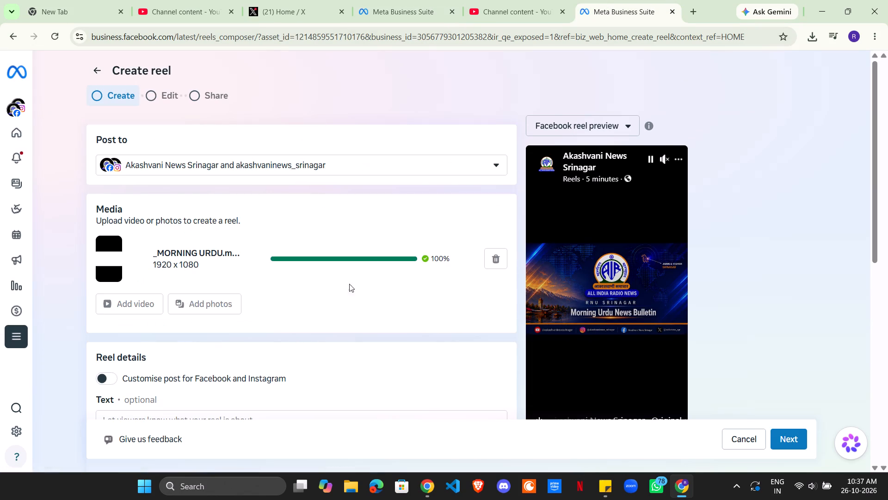
scroll(345, 300, down, 1)
click(220, 369)
key(ctrl+v)
scroll(213, 369, down, 2)
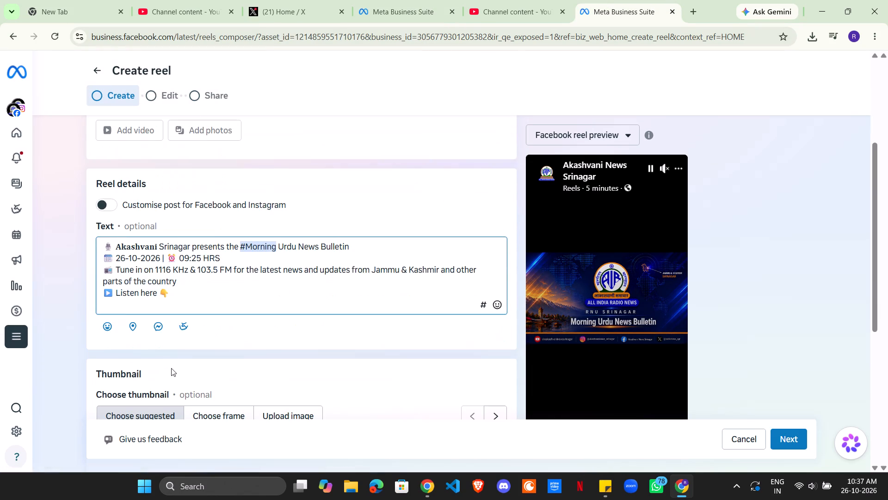
drag(132, 309, 81, 298)
key(BackSpace)
key(BackSpace)
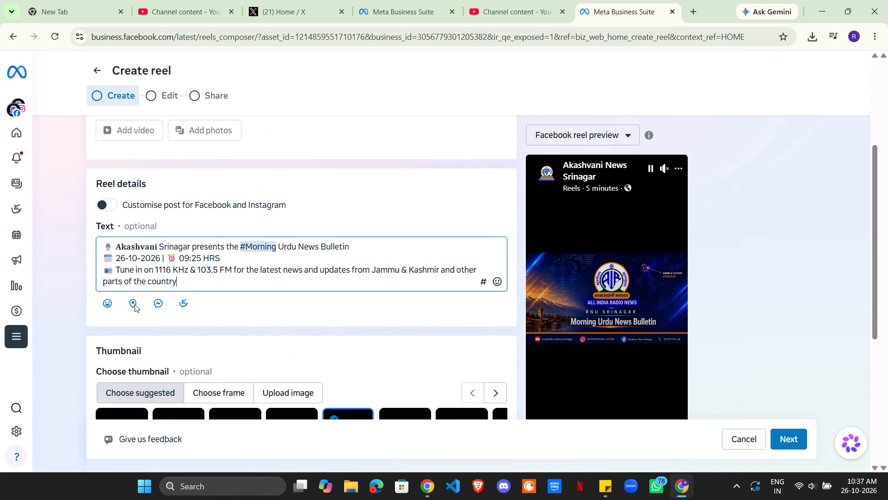
key(period)
Share the Kashmiri reel to Facebook and Instagram, keeping the default edit and sharing options.
click(428, 0)
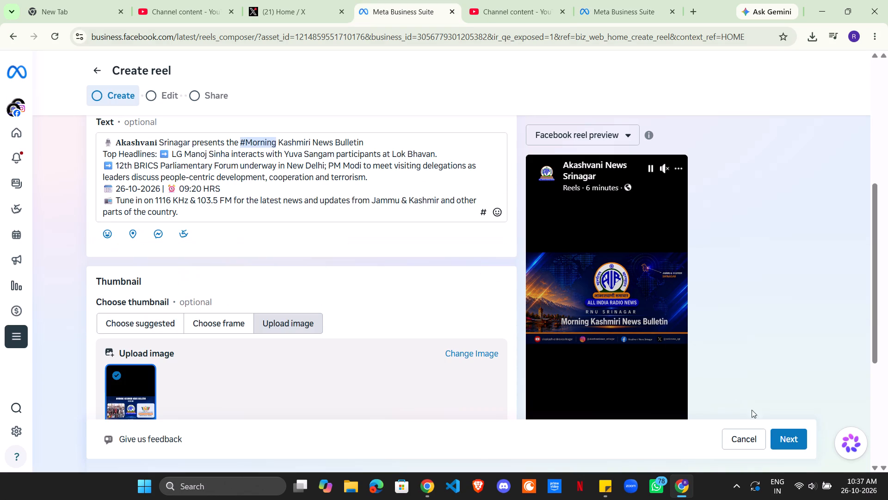
triple_click(785, 433)
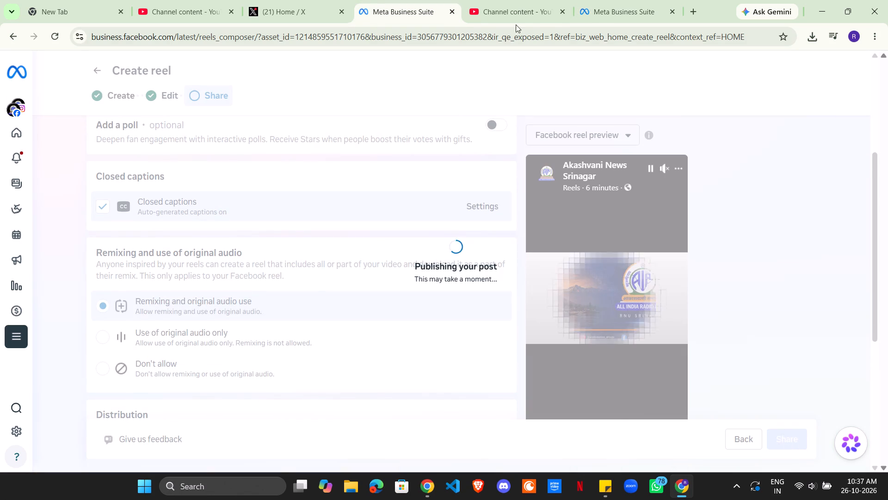
click(519, 11)
click(687, 431)
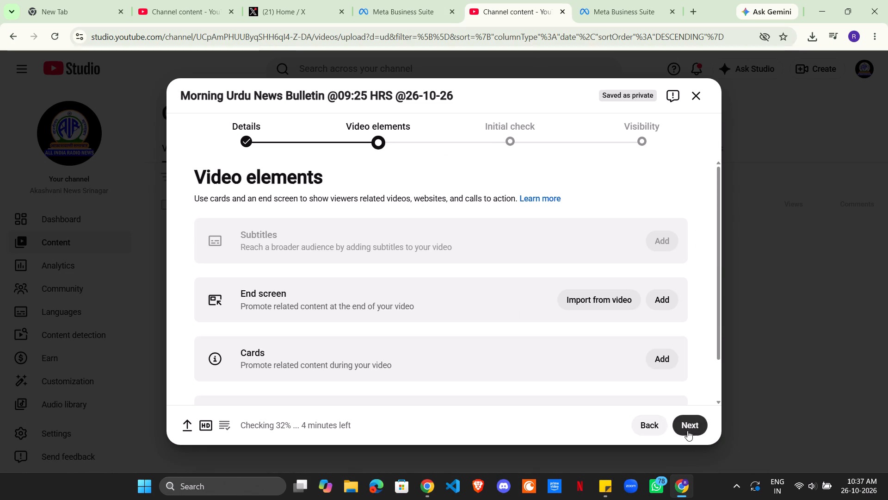
click(683, 424)
click(683, 424)
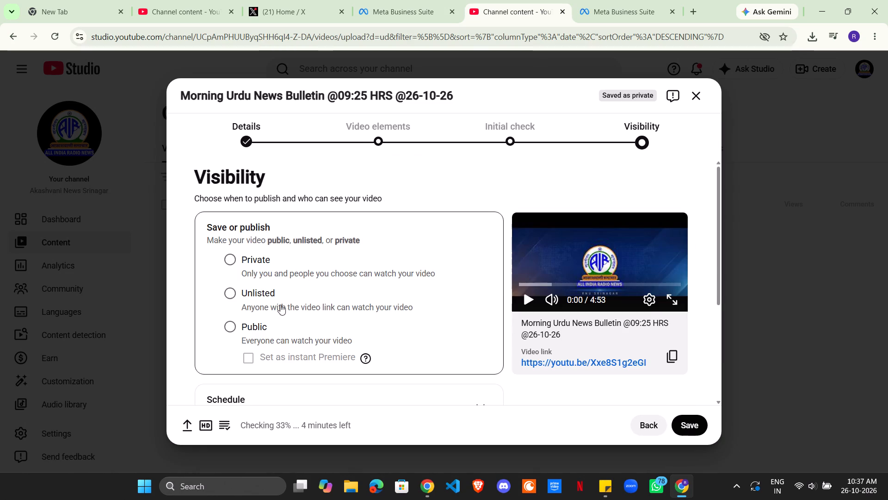
click(242, 330)
click(684, 425)
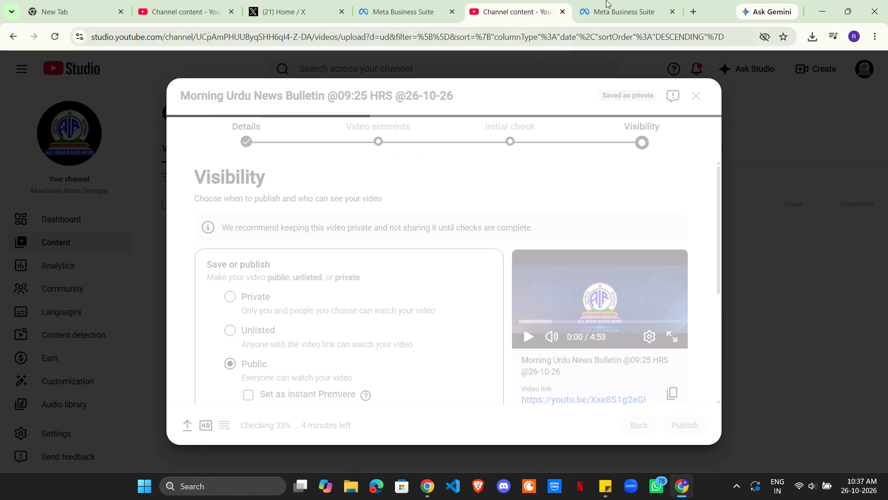
Upload the blue All India Radio image as the Urdu reel's custom thumbnail in Meta Business Suite.
click(606, 0)
scroll(519, 309, down, 3)
click(308, 220)
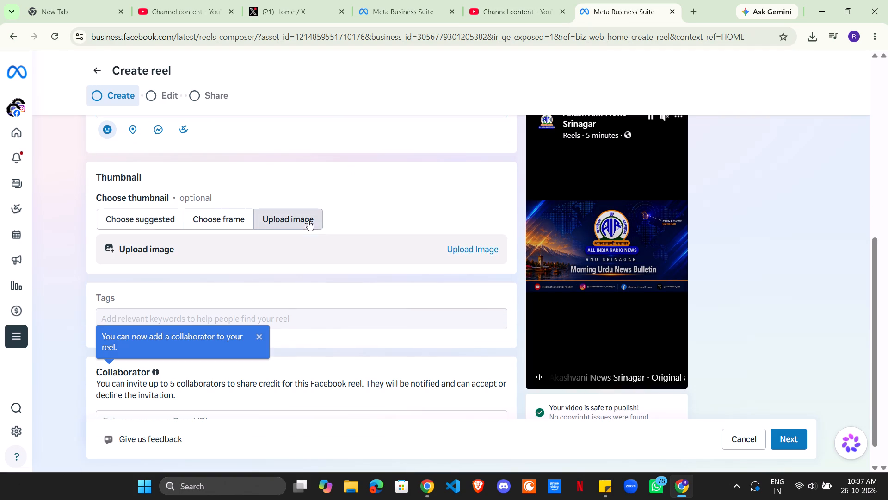
click(492, 250)
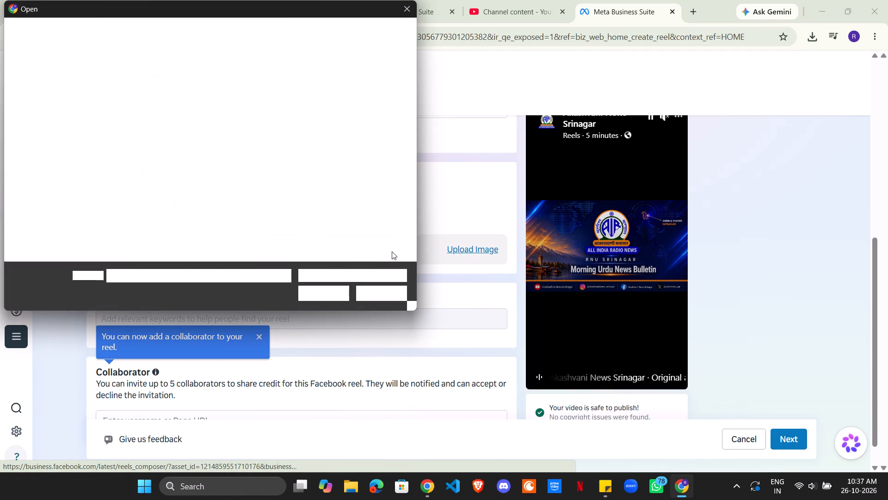
click(293, 248)
click(326, 294)
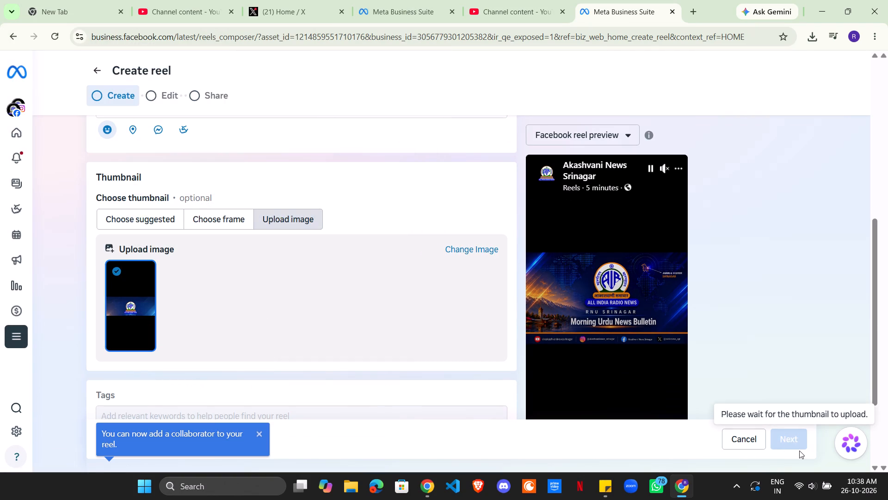
Share the Urdu reel from Meta Business Suite, keeping the default edit and sharing options.
triple_click(795, 442)
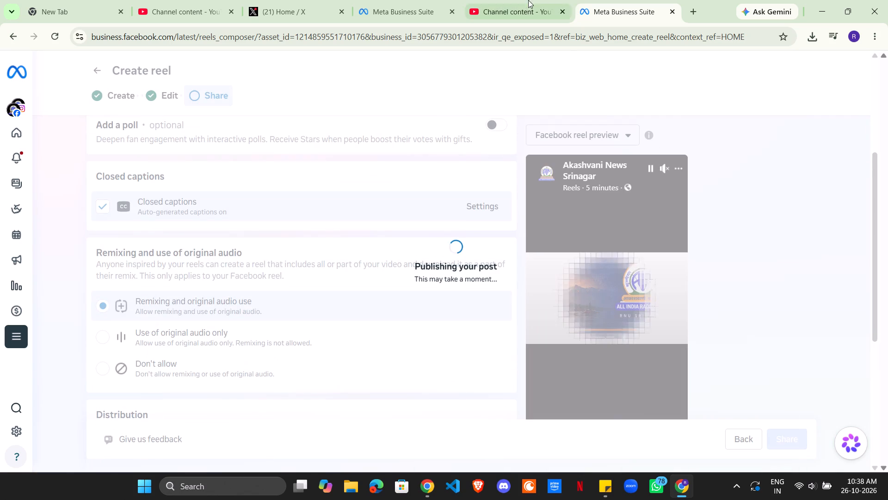
click(523, 0)
click(479, 307)
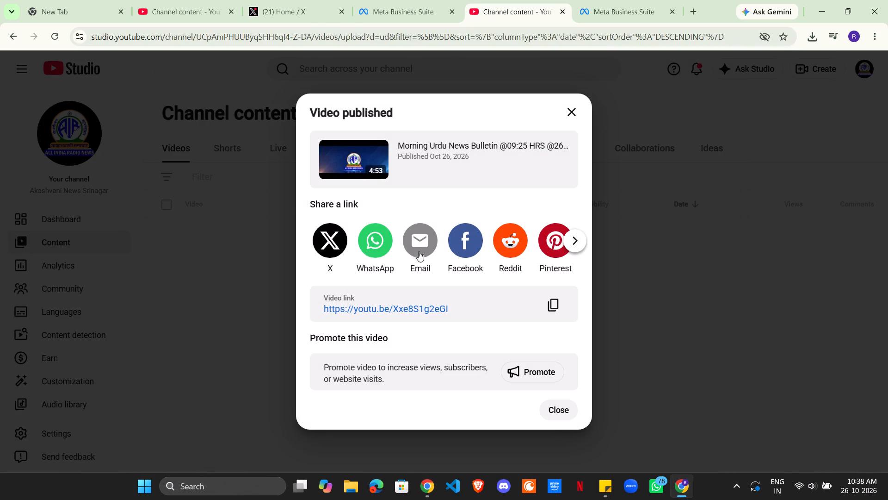
click(335, 238)
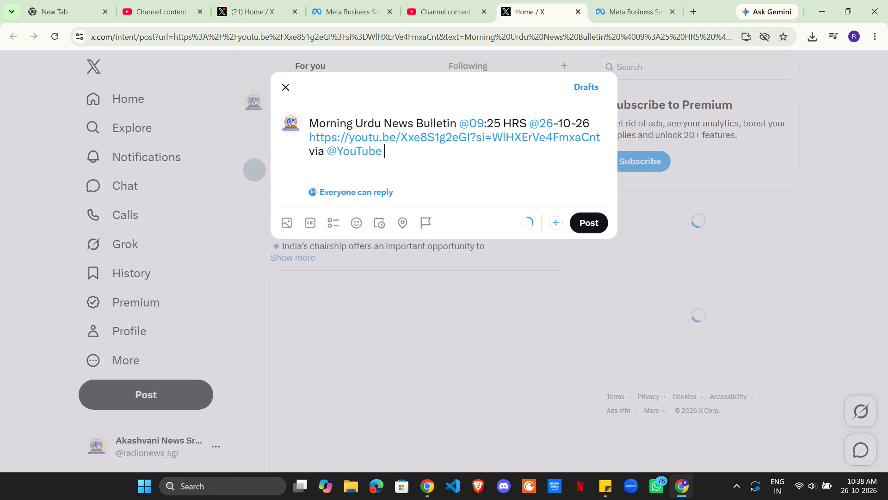
drag(587, 123, 303, 122)
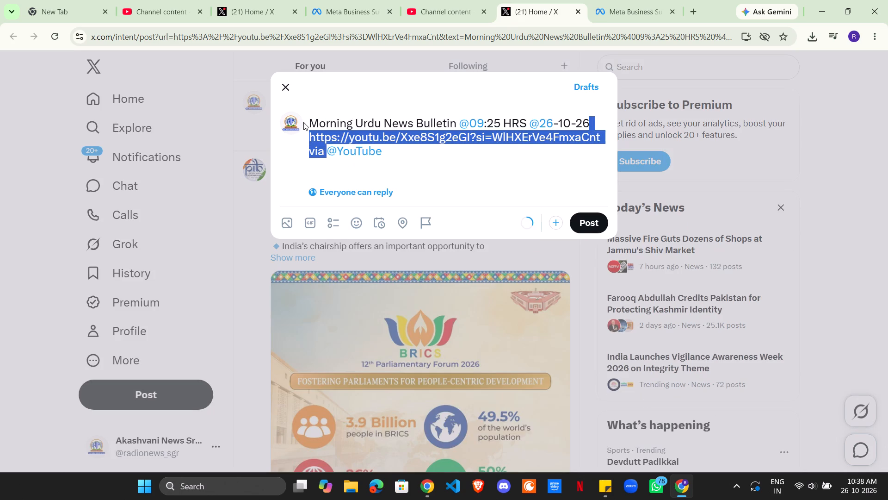
drag(303, 122, 308, 123)
key(ctrl+v)
drag(400, 245, 254, 245)
key(BackSpace)
key(BackSpace)
click(595, 287)
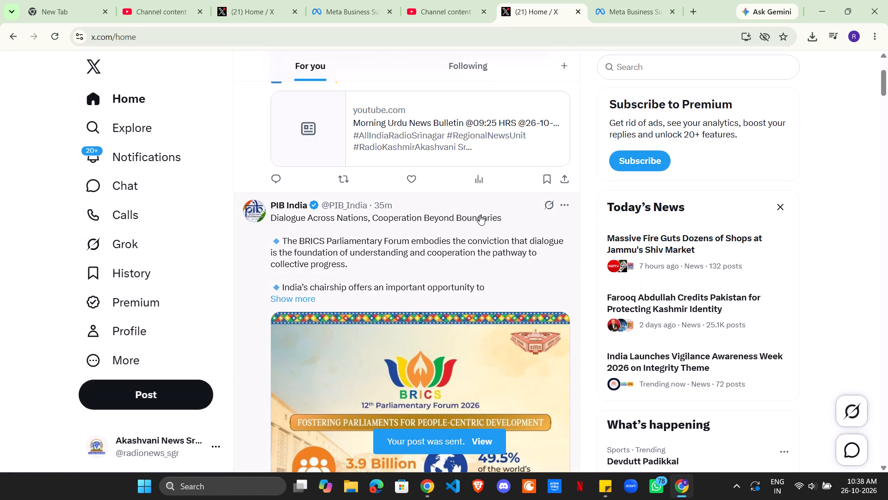
click(666, 61)
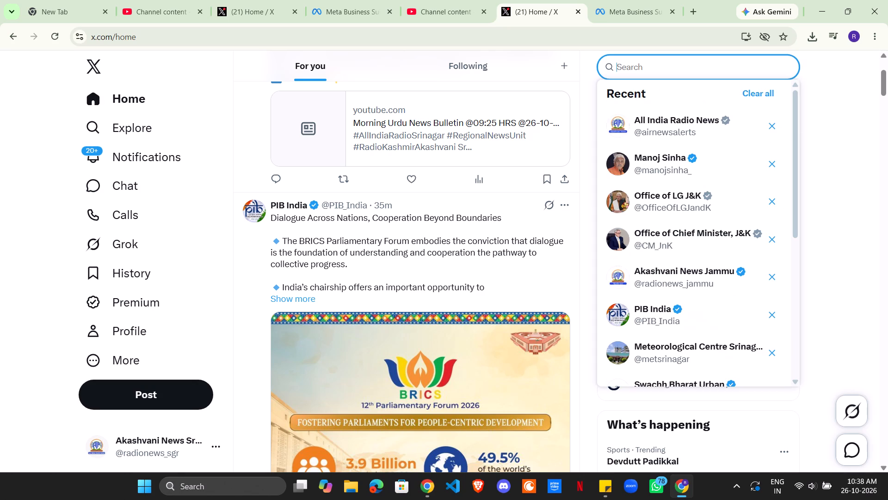
click(670, 116)
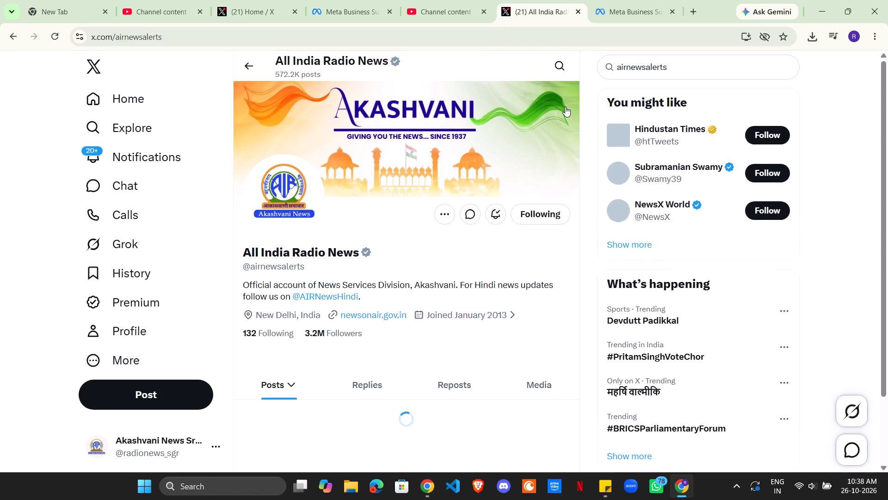
scroll(448, 151, down, 6)
scroll(472, 191, down, 11)
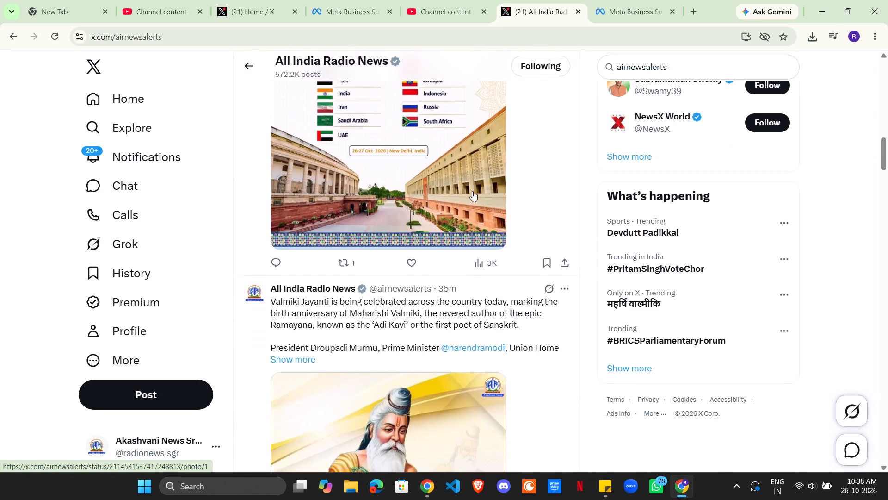
scroll(472, 191, down, 14)
scroll(507, 216, up, 4)
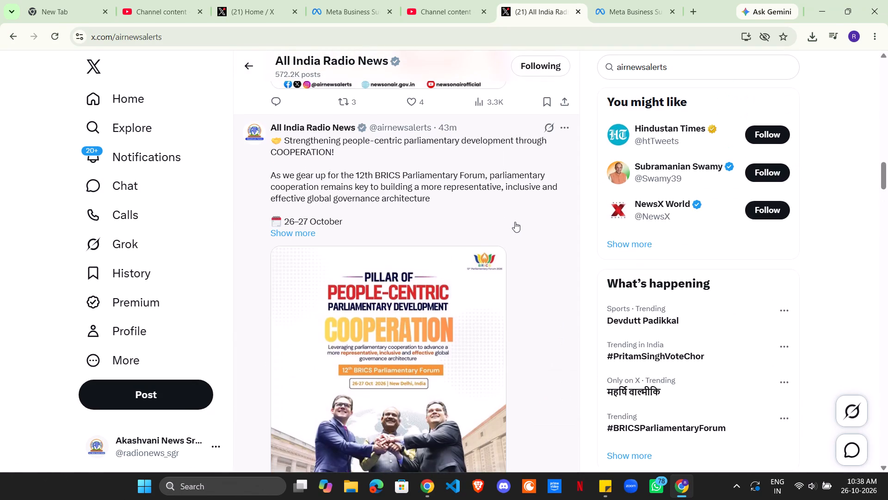
scroll(515, 225, down, 7)
scroll(518, 234, up, 12)
scroll(525, 252, down, 16)
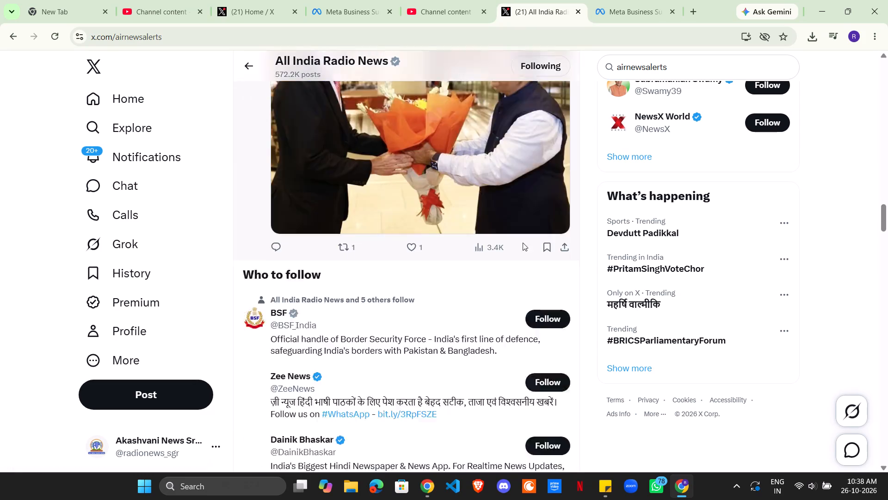
scroll(523, 243, down, 3)
scroll(523, 240, up, 6)
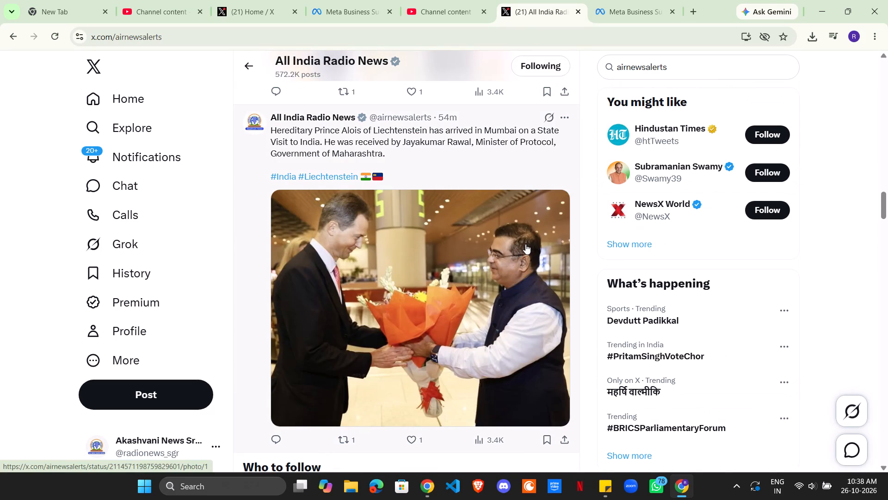
scroll(525, 244, down, 4)
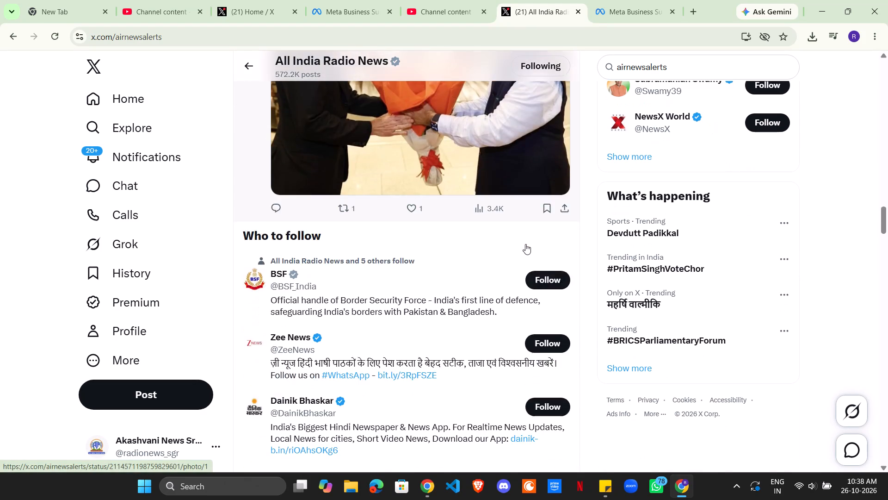
scroll(525, 244, down, 7)
scroll(525, 243, down, 17)
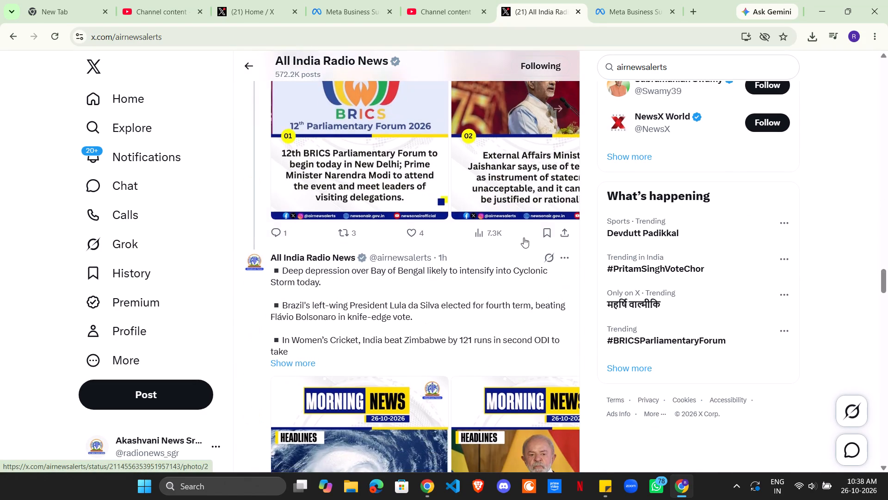
scroll(524, 237, down, 8)
scroll(523, 237, down, 14)
scroll(523, 236, down, 7)
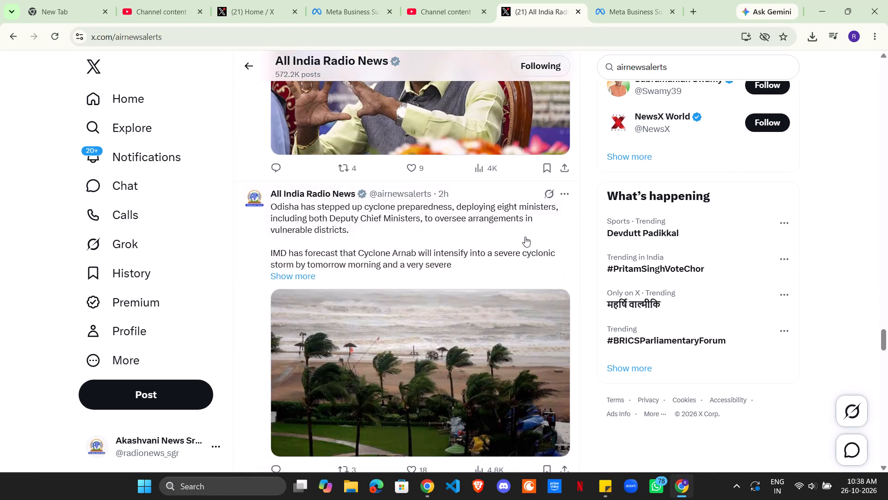
scroll(527, 238, up, 20)
scroll(527, 238, up, 7)
scroll(452, 282, up, 12)
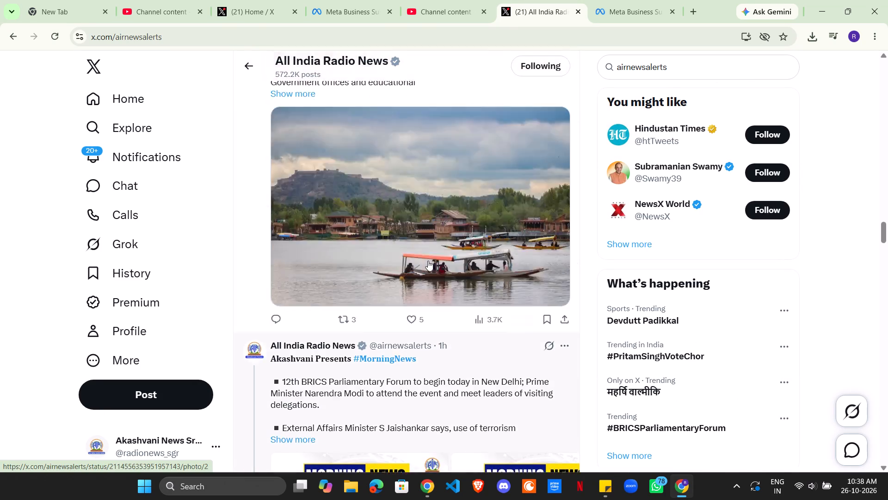
scroll(429, 261, up, 7)
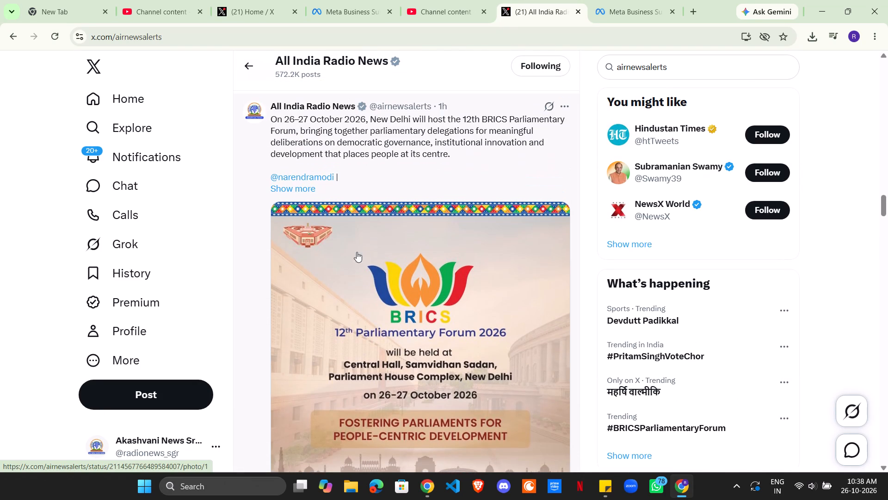
Expand the post about New Delhi hosting the 12th BRICS Parliamentary Forum and copy its full text with mentions and hashtags.
click(304, 192)
drag(573, 188, 418, 169)
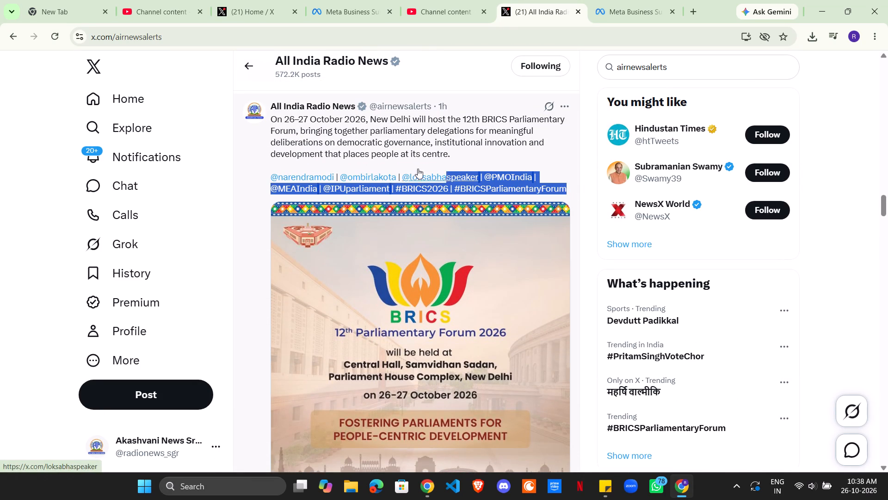
drag(418, 169, 270, 118)
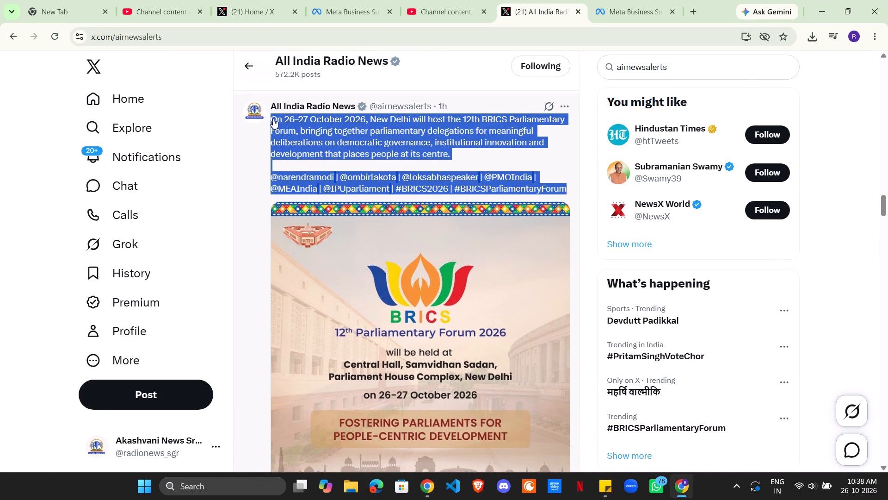
key(ctrl+c)
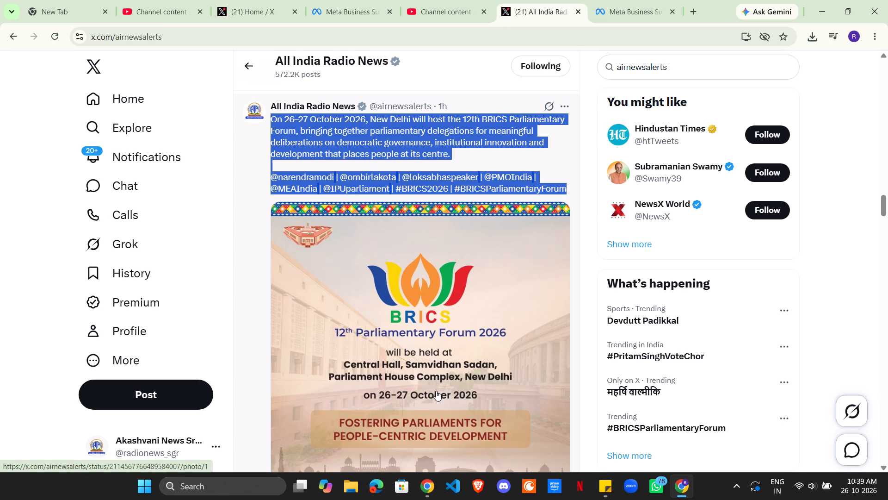
scroll(436, 391, down, 2)
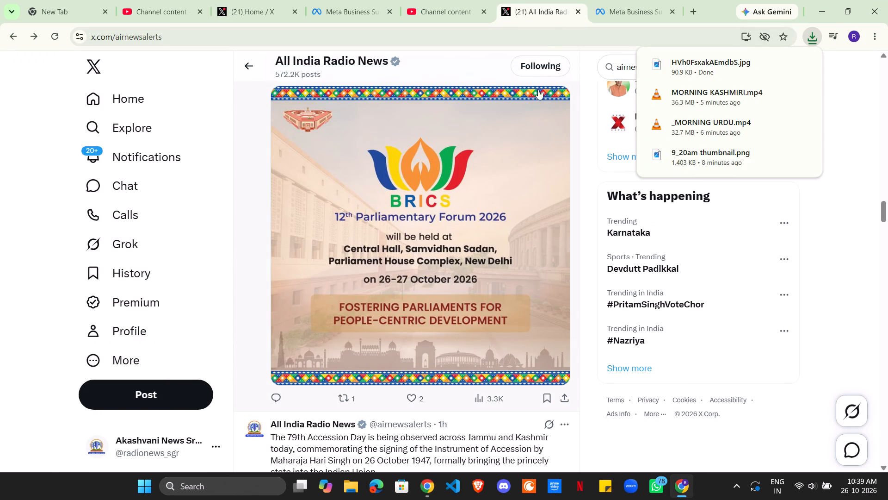
Start a new post from the X home feed.
drag(271, 6, 519, 4)
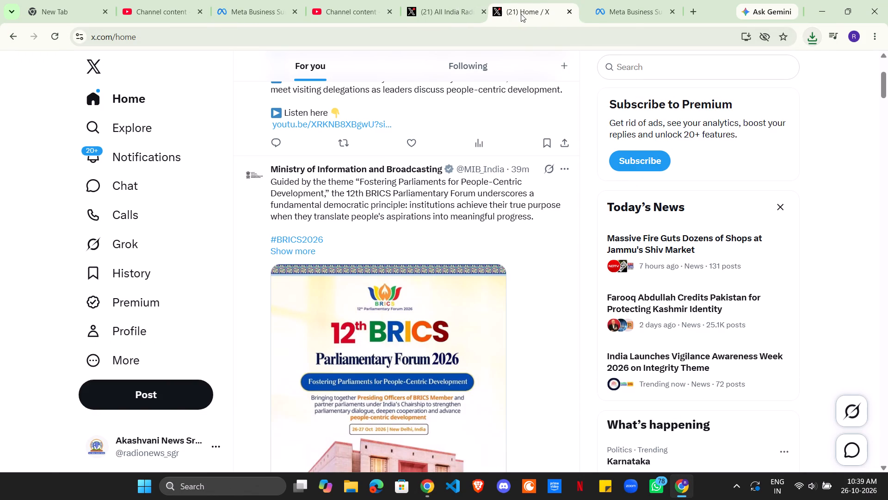
click(185, 403)
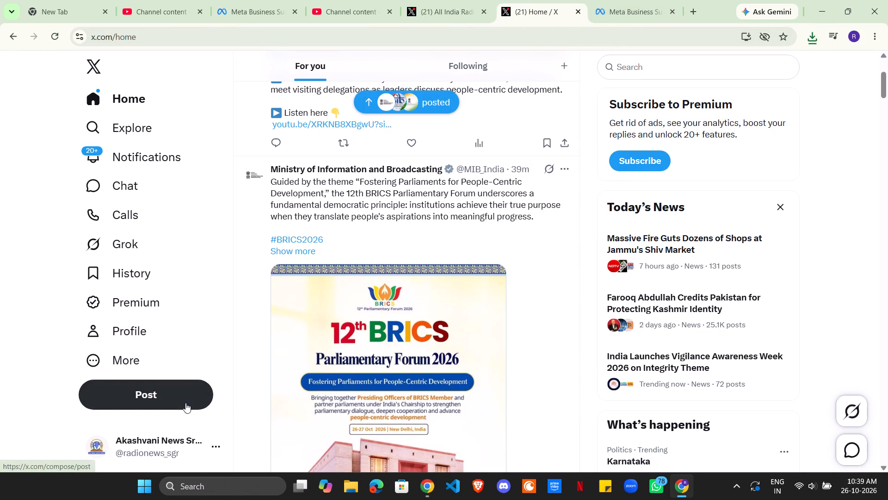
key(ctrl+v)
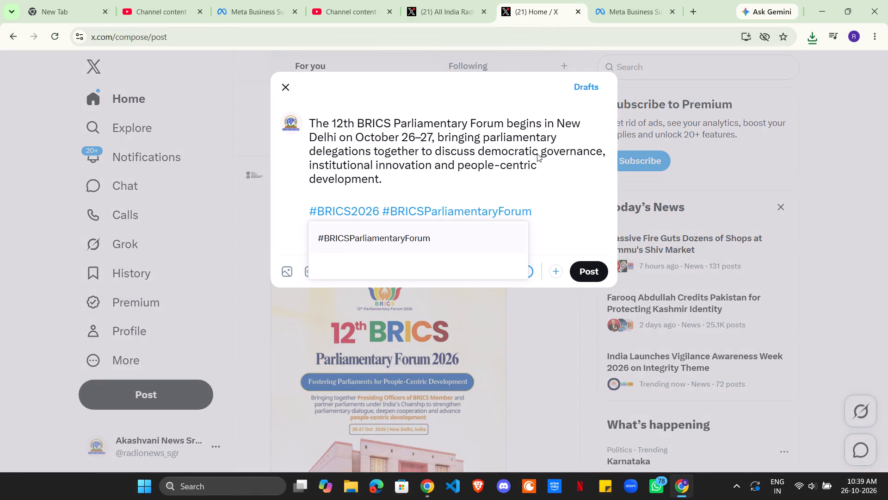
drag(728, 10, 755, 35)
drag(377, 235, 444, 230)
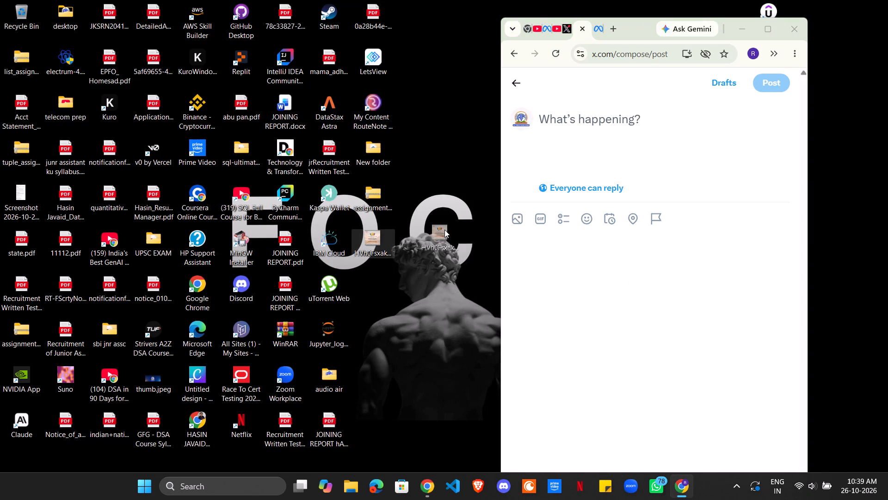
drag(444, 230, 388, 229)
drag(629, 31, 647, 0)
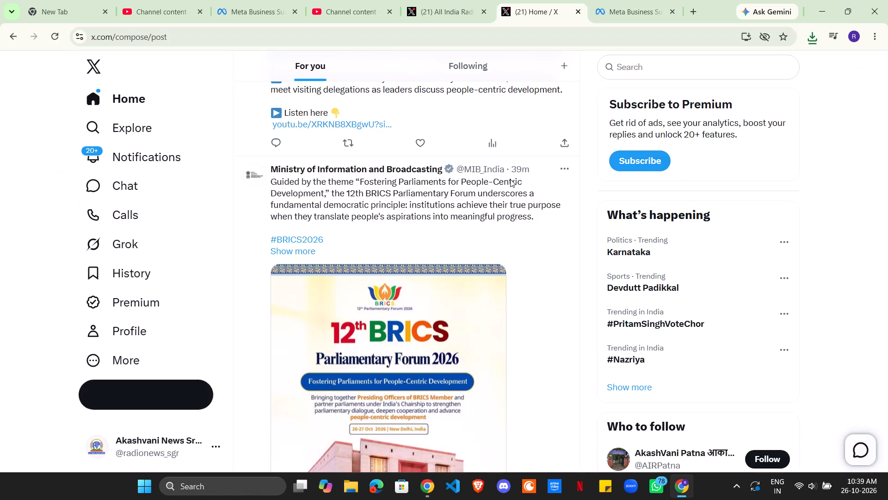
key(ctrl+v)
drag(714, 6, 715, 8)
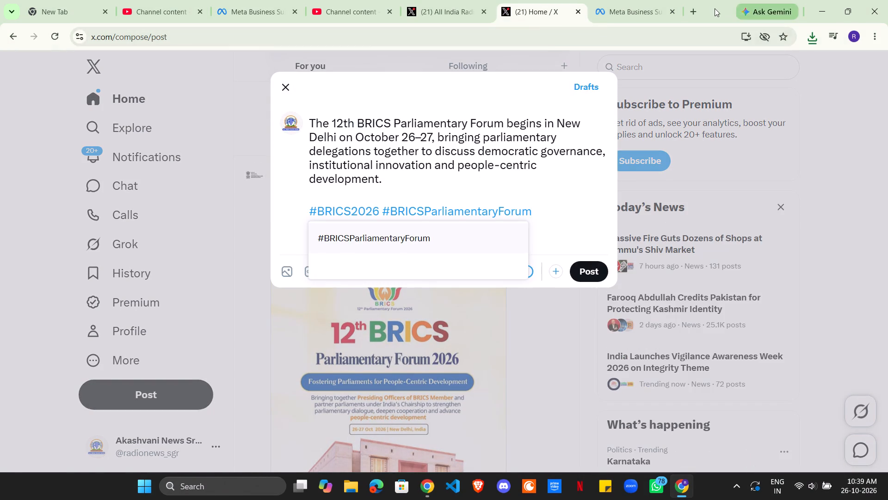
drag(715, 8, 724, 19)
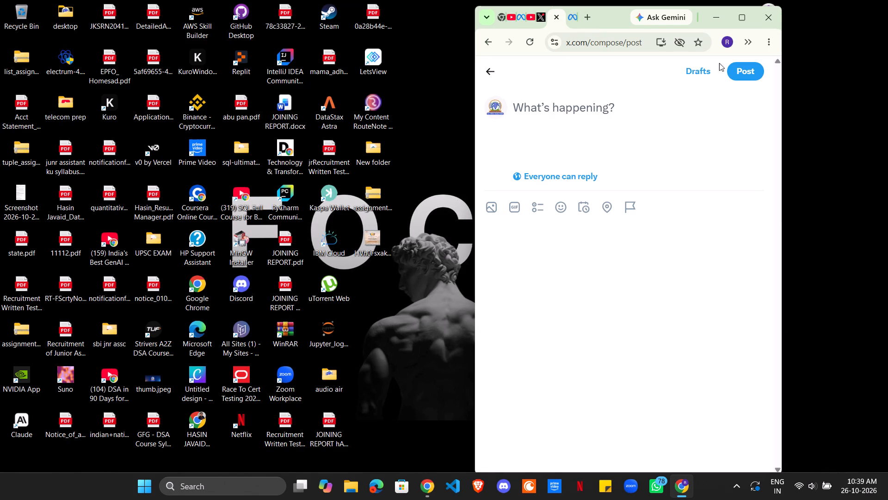
Place the X window beside the desktop, paste the reworded BRICS text into the post and attach the saved poster.
drag(612, 24, 887, 125)
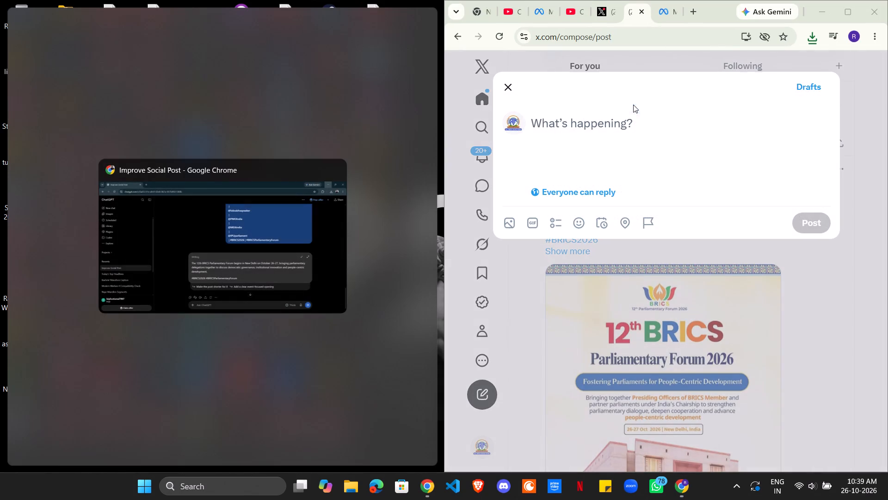
click(321, 90)
click(576, 154)
key(ctrl+v)
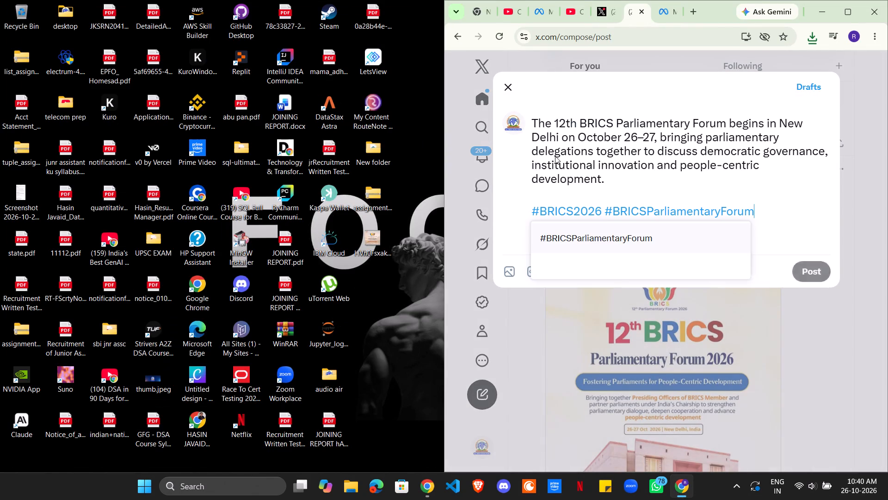
drag(376, 243, 674, 190)
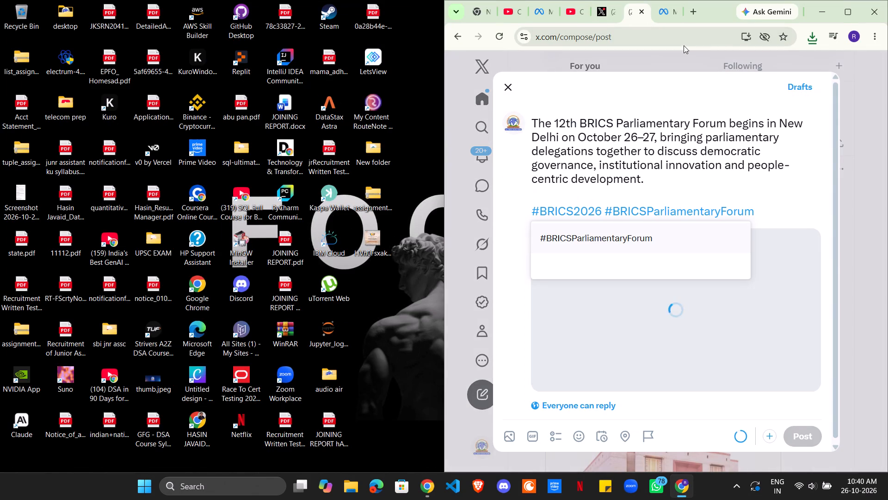
click(694, 170)
scroll(683, 211, down, 5)
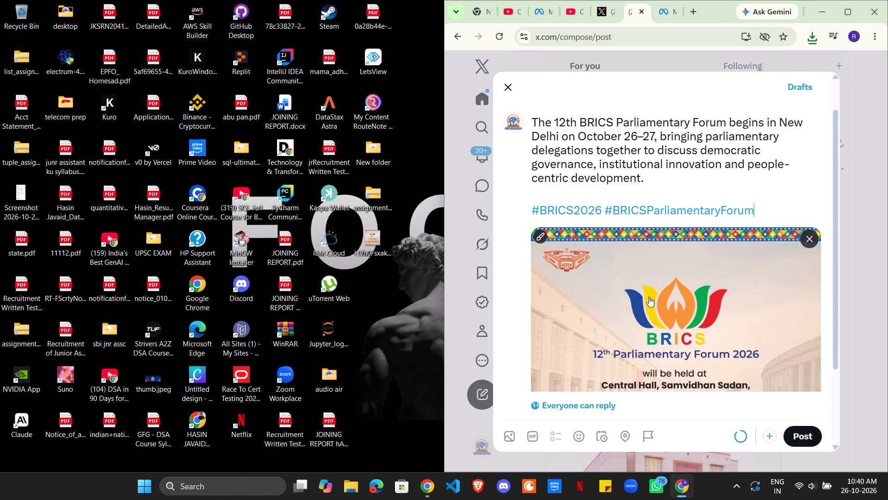
scroll(642, 312, down, 3)
click(570, 383)
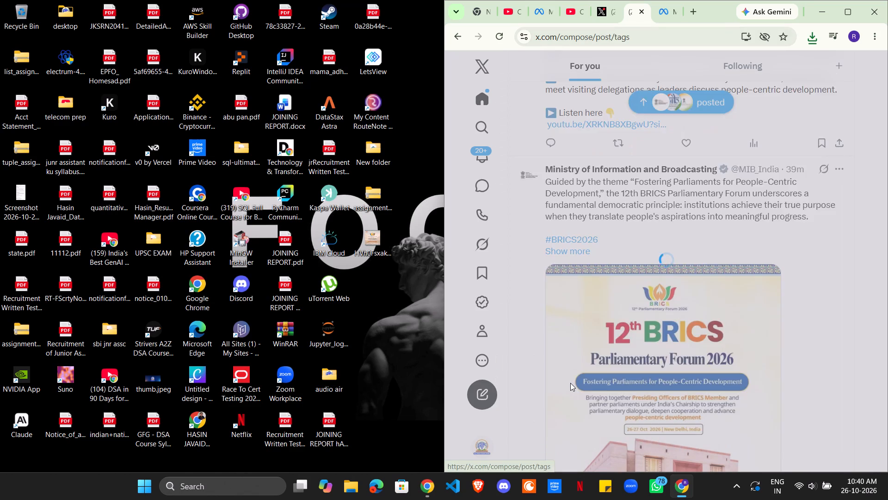
text(IT)
key(BackSpace)
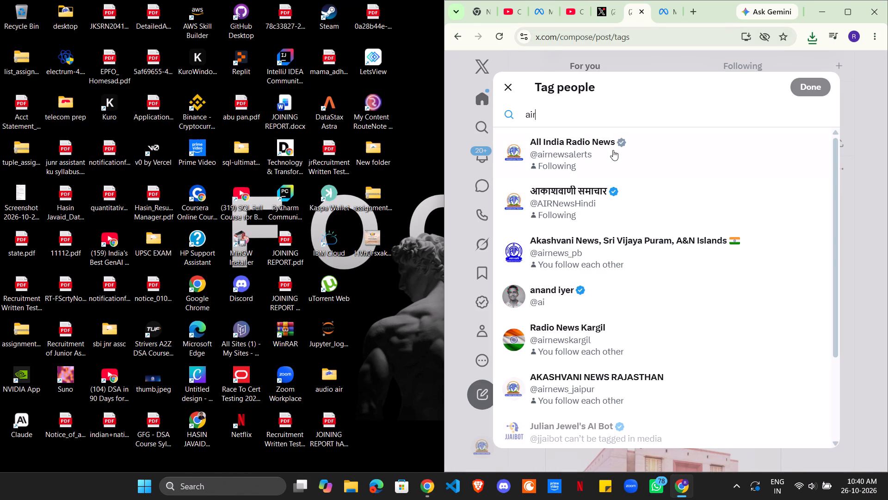
click(613, 150)
click(795, 91)
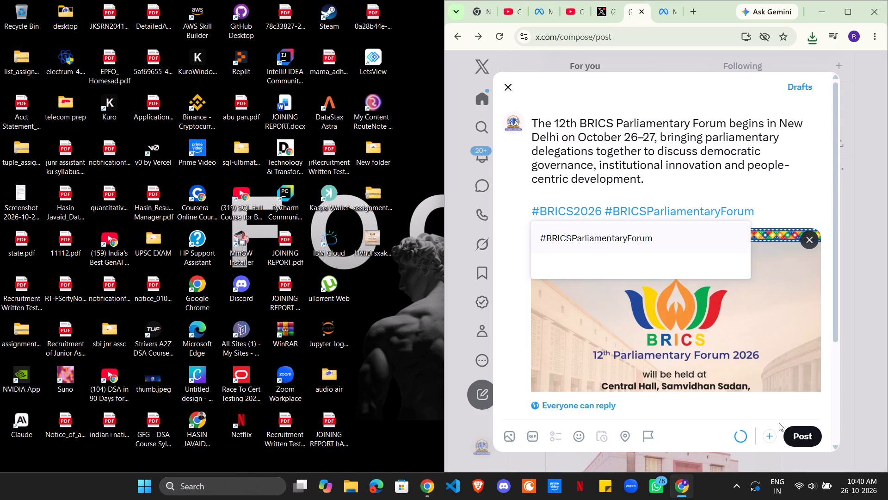
Publish the BRICS Parliamentary Forum post on X.
click(796, 431)
click(800, 443)
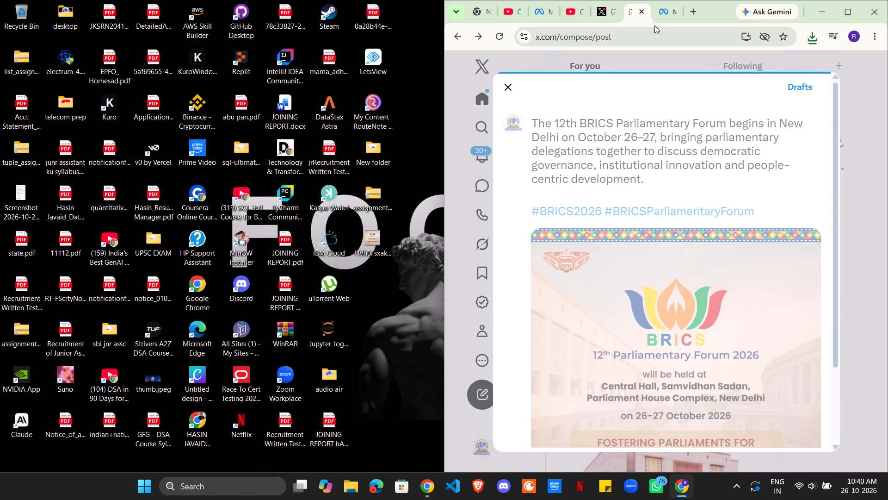
Switch to Meta Business Suite and decline the suggestion to create a reel from the video.
click(664, 17)
click(799, 268)
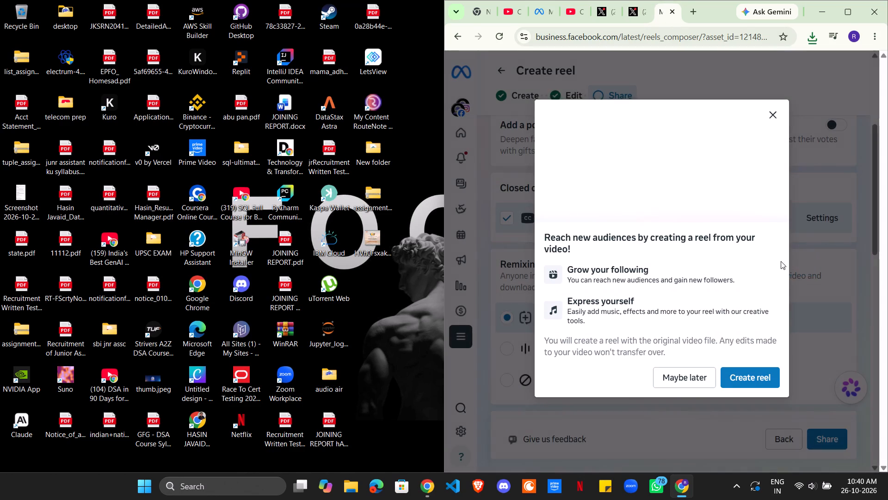
click(681, 372)
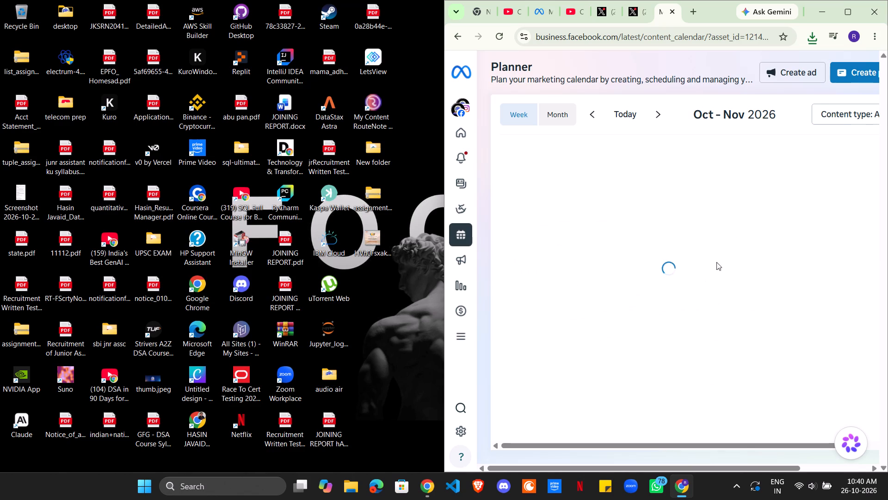
Create a new Facebook and Instagram post in the Planner and add the saved BRICS poster from the desktop as its photo.
drag(727, 13, 728, 0)
drag(727, 9, 684, 0)
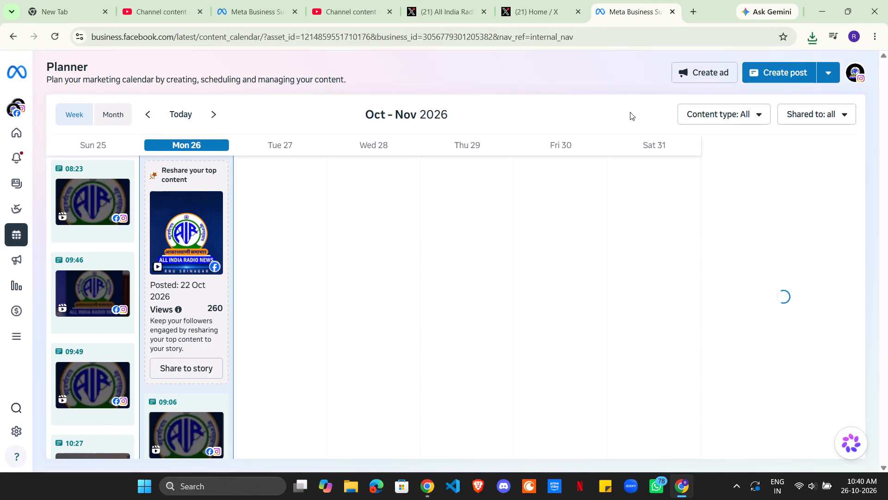
click(770, 64)
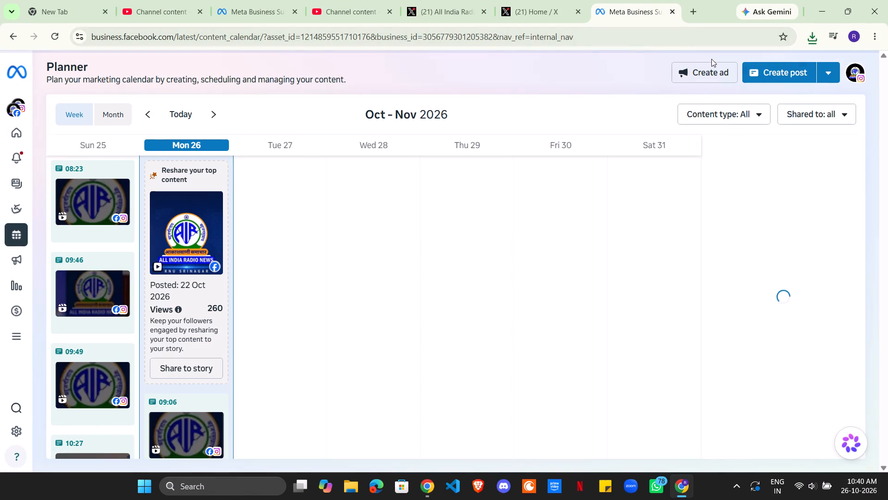
drag(714, 13, 887, 89)
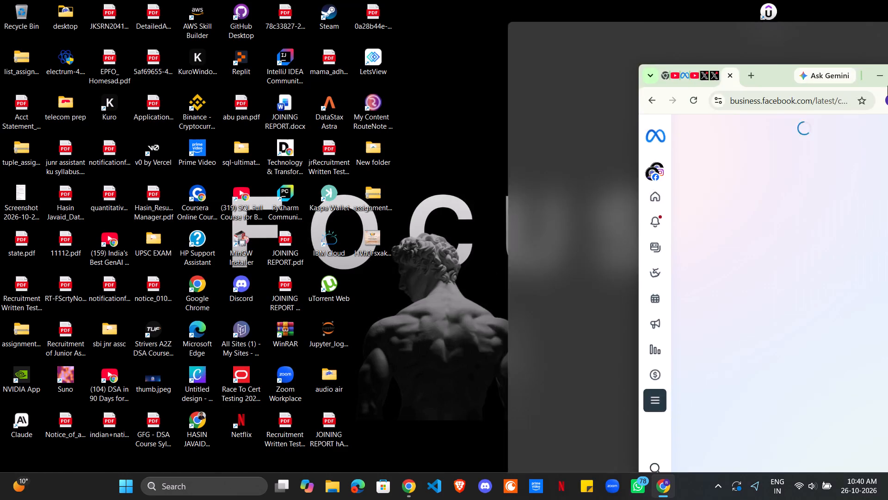
drag(887, 89, 887, 117)
click(360, 101)
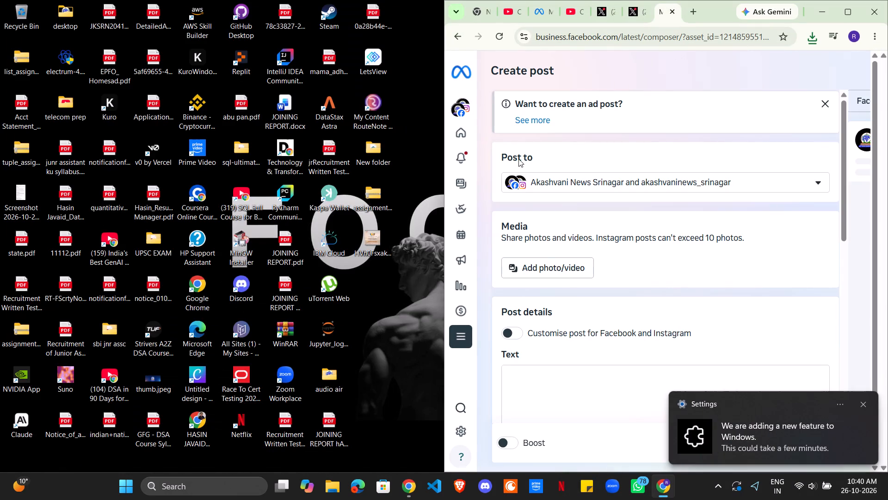
click(553, 277)
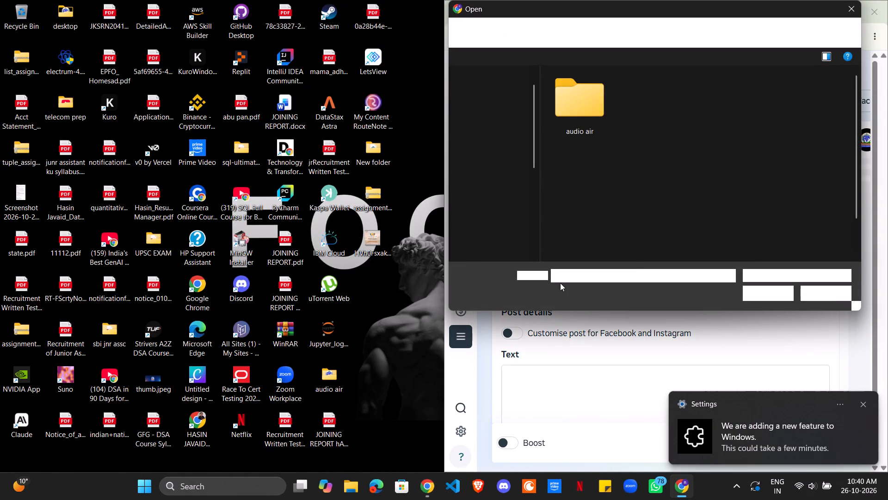
click(802, 177)
click(786, 293)
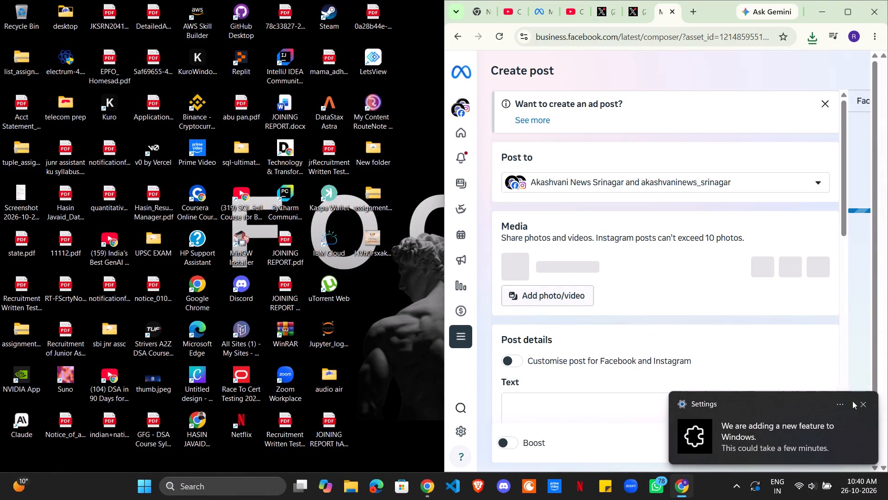
click(864, 404)
Paste the reworded BRICS Parliamentary Forum text with its hashtags as the post text and publish it to Facebook and Instagram.
click(621, 421)
key(ctrl+v)
scroll(605, 350, down, 2)
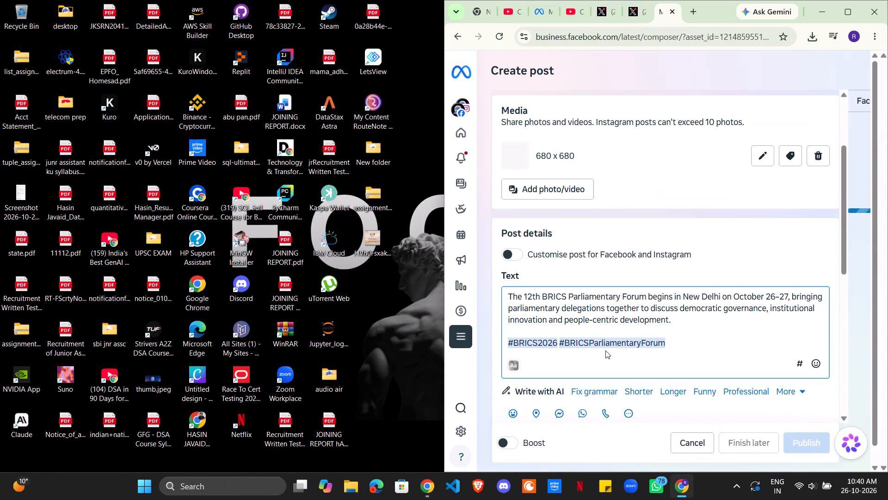
click(709, 178)
scroll(750, 337, up, 3)
click(812, 447)
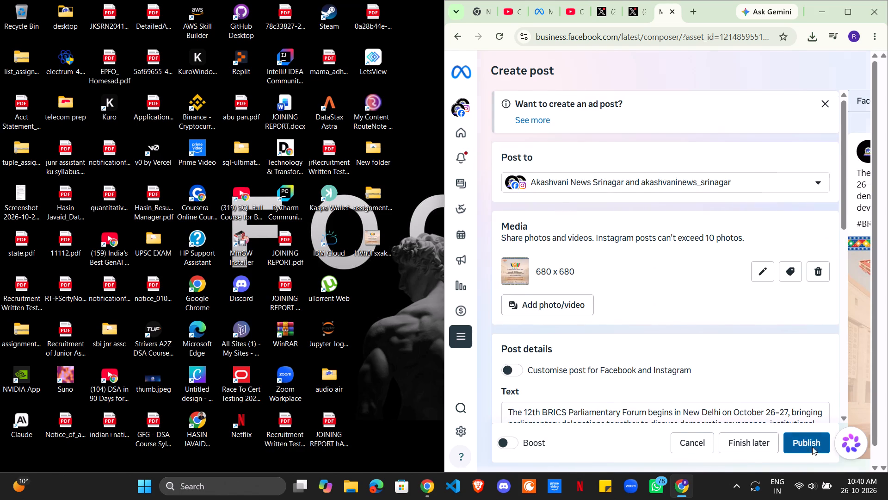
Check the new BRICS Parliamentary Forum post in the X home feed and on the Akashvani News Srinagar profile.
click(636, 13)
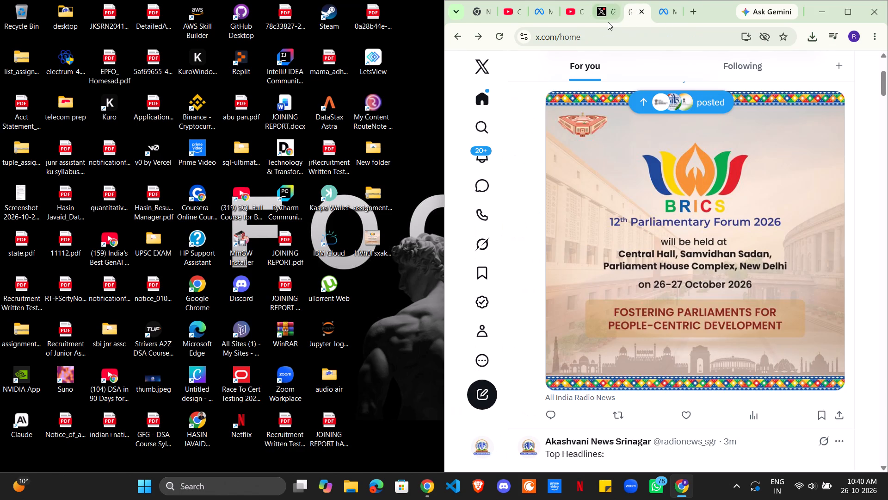
scroll(688, 225, up, 9)
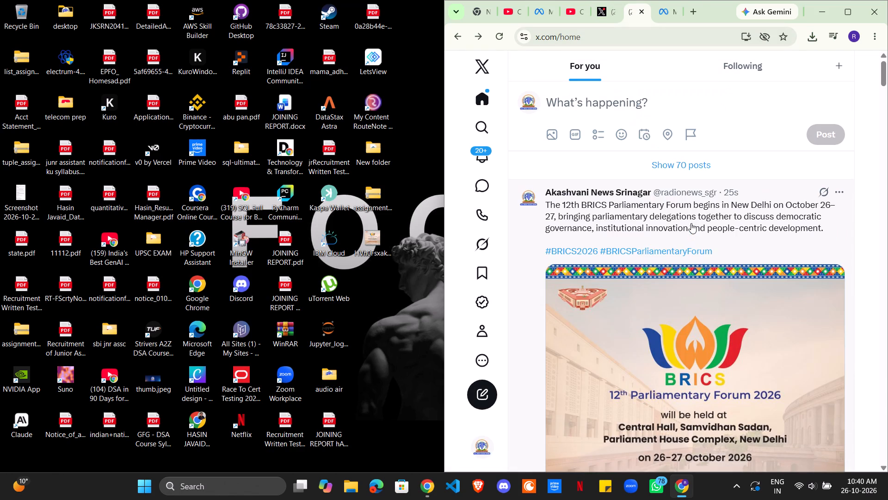
scroll(646, 156, up, 1)
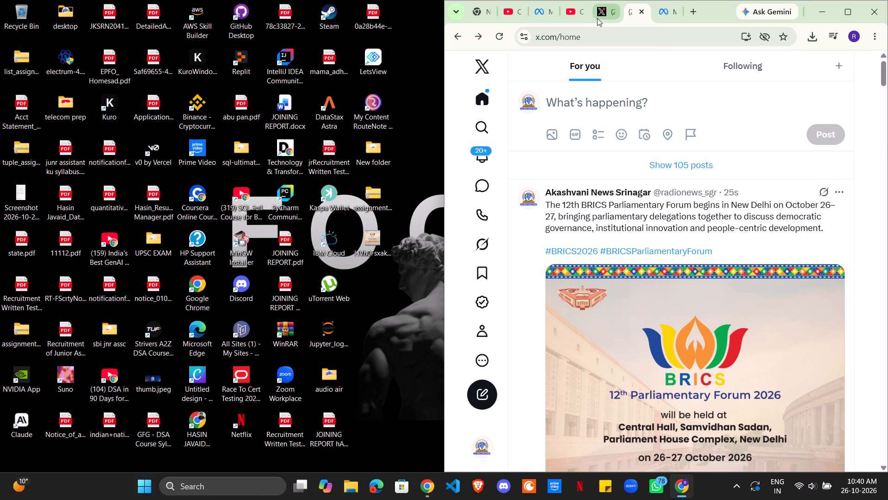
click(483, 330)
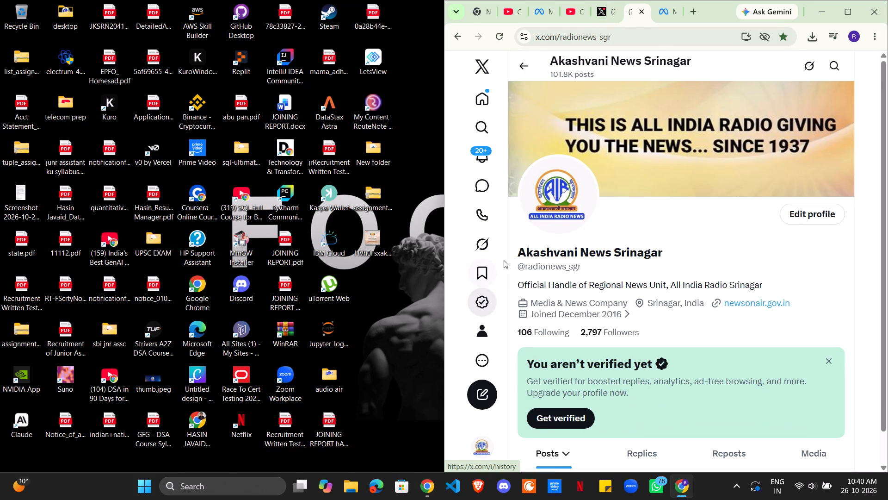
scroll(629, 204, down, 4)
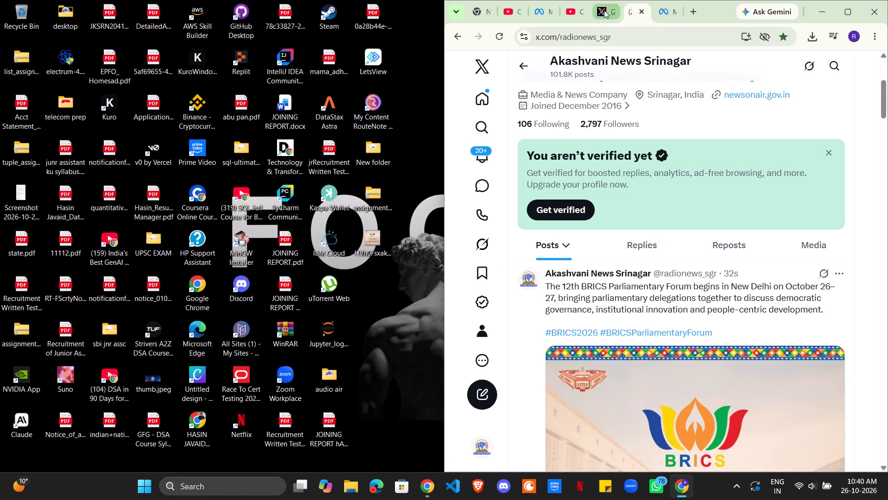
Find All India Radio News's "COOPERATION!" post on the 12th BRICS Parliamentary Forum, expand it and copy its full text.
click(604, 11)
scroll(658, 215, up, 8)
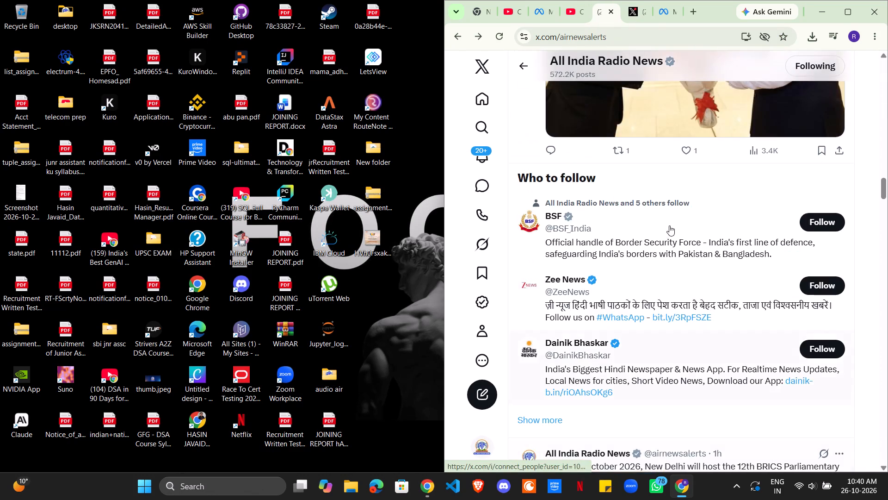
scroll(670, 226, up, 14)
scroll(671, 229, down, 2)
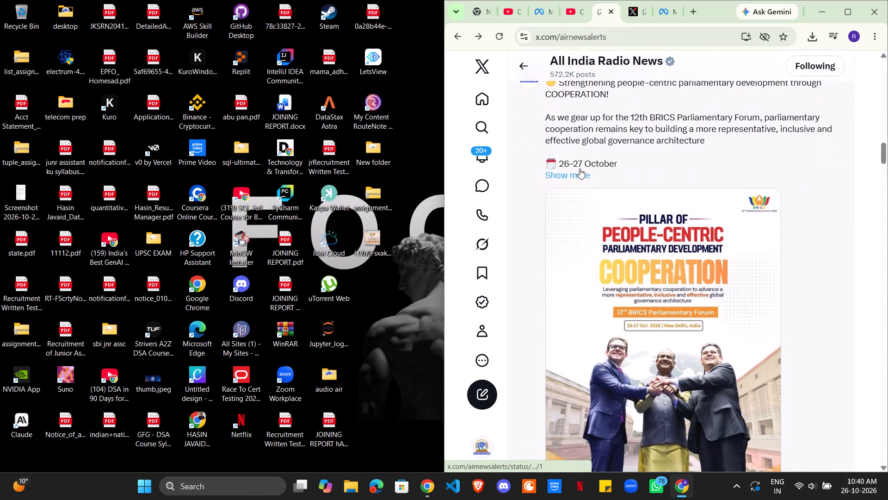
click(576, 179)
drag(847, 209, 735, 198)
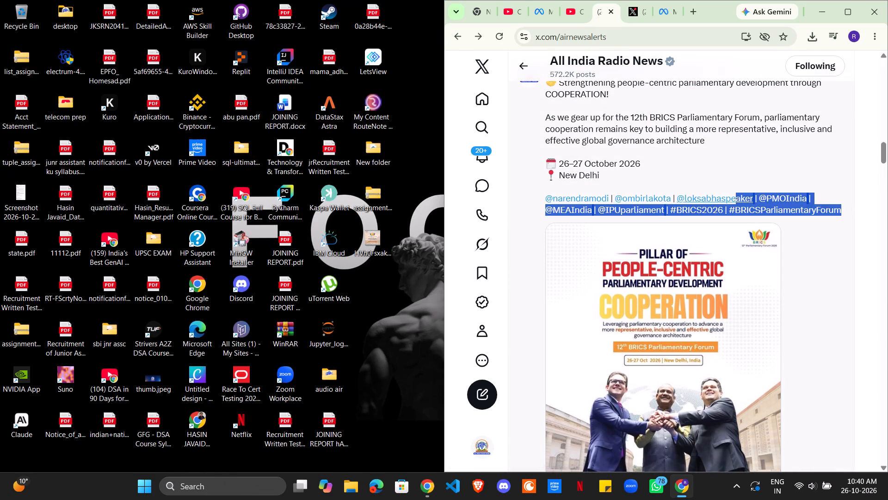
drag(735, 198, 545, 146)
scroll(735, 198, up, 1)
key(ctrl+c)
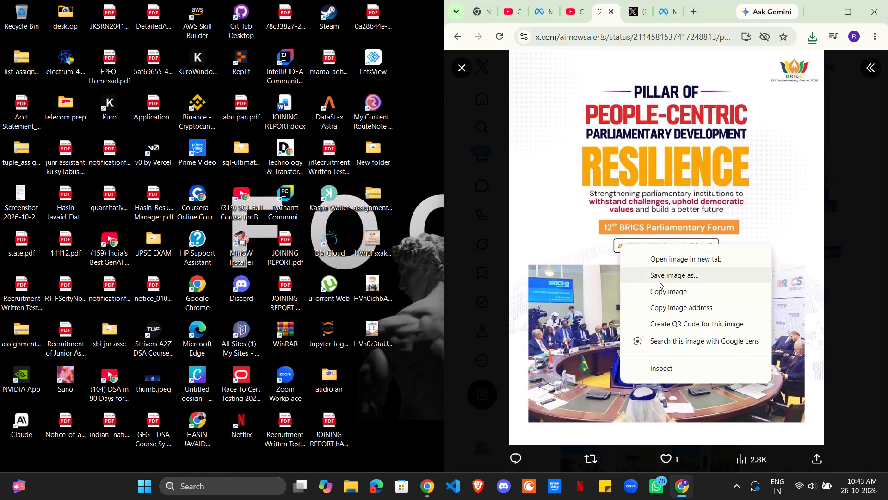
click(659, 282)
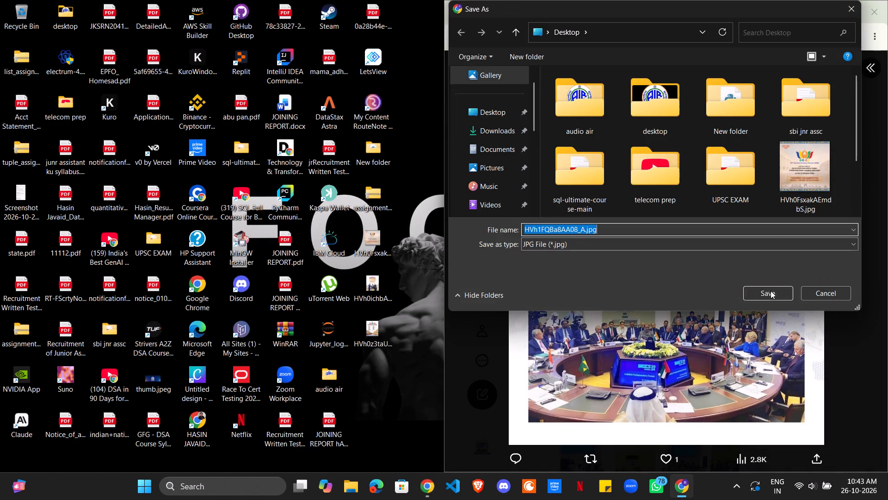
click(771, 291)
click(467, 141)
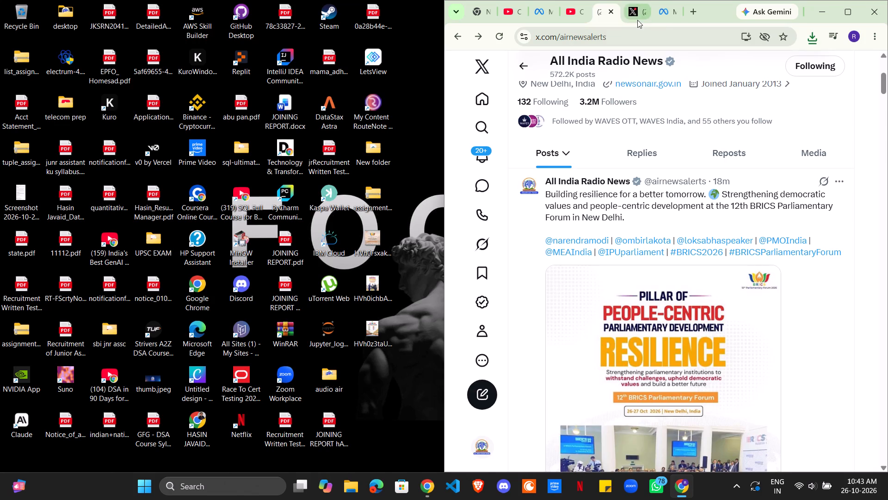
On the Akashvani News Srinagar X profile, start a post with the reworded resilience text and attach the saved Resilience poster.
click(636, 18)
click(479, 406)
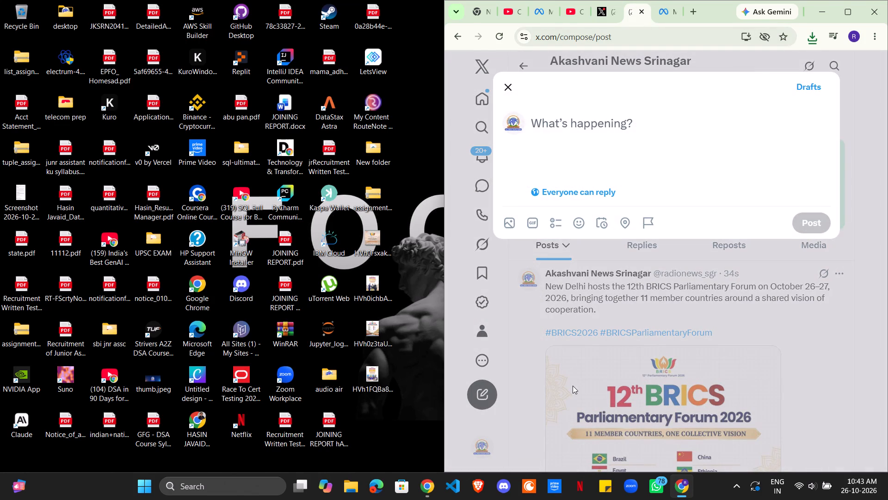
key(ctrl+v)
drag(380, 374, 632, 167)
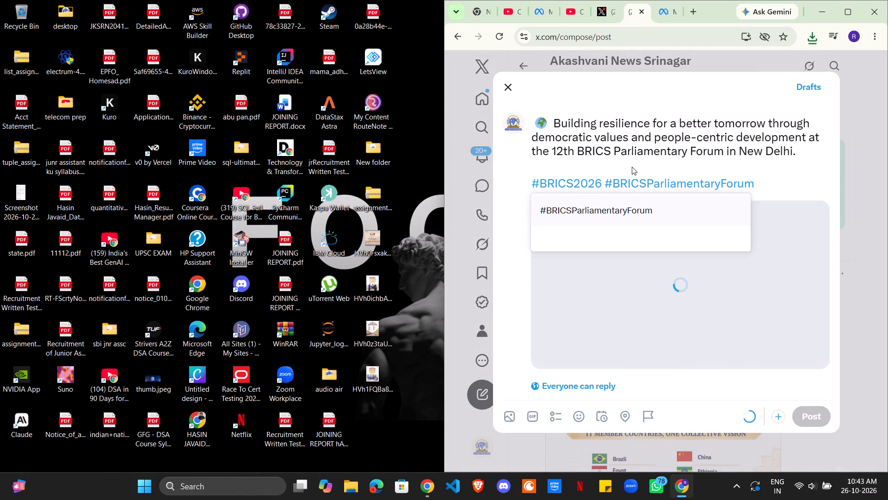
click(613, 153)
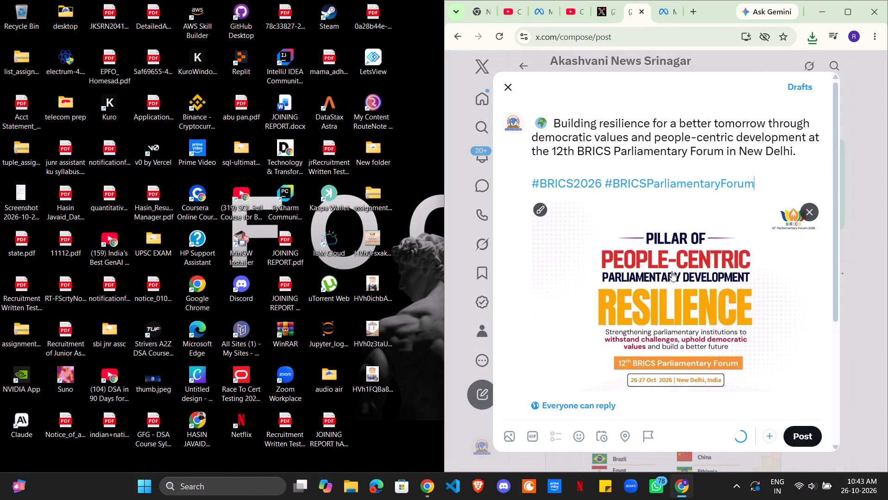
Tag All India Radio News in the Resilience poster and publish the X post.
scroll(686, 302, down, 5)
click(559, 382)
key(n)
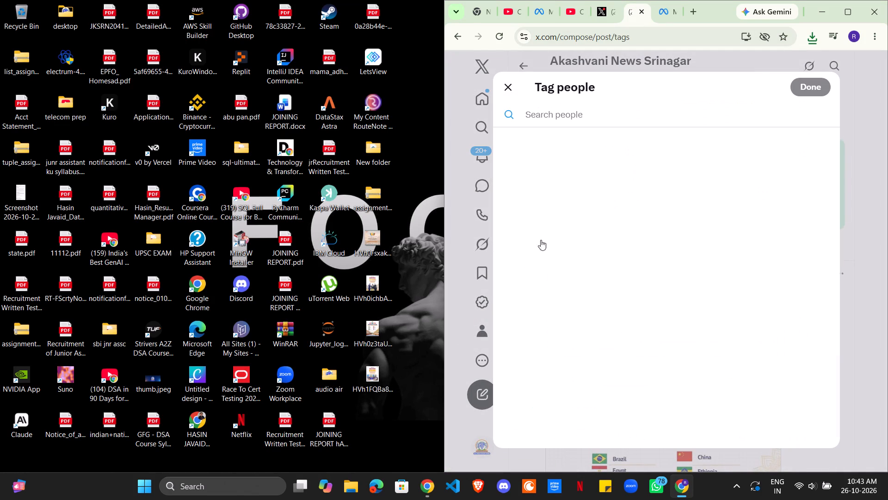
click(571, 156)
click(803, 88)
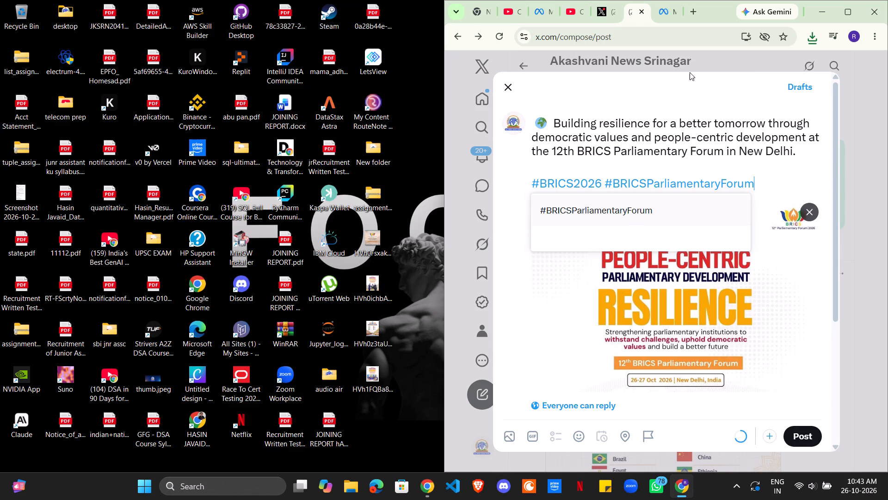
click(863, 402)
click(805, 439)
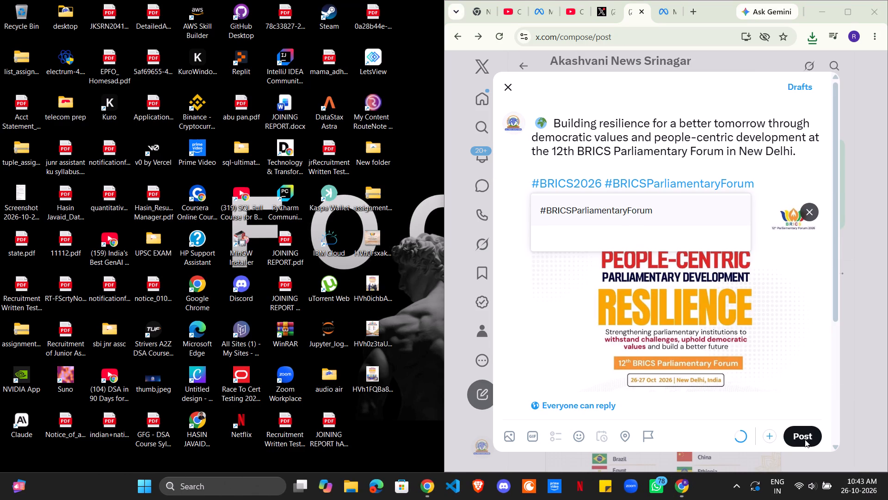
click(812, 436)
click(808, 436)
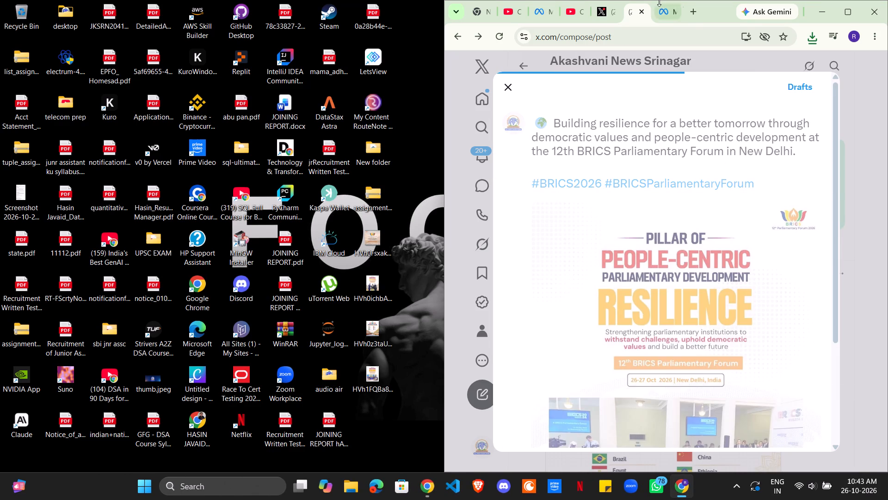
In Meta Business Suite, create a post with the reworded resilience text, attach the saved Resilience poster and publish it to Facebook and Instagram.
click(669, 13)
click(851, 70)
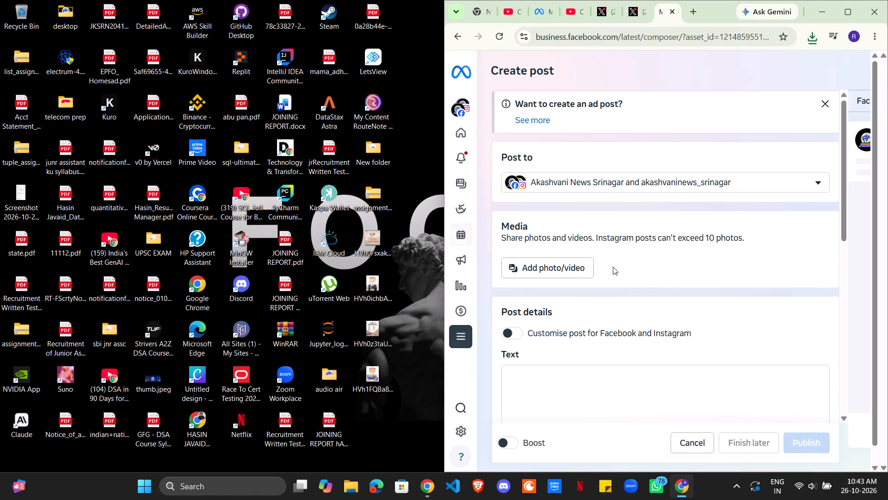
ctrl+click(597, 384)
key(ctrl+v)
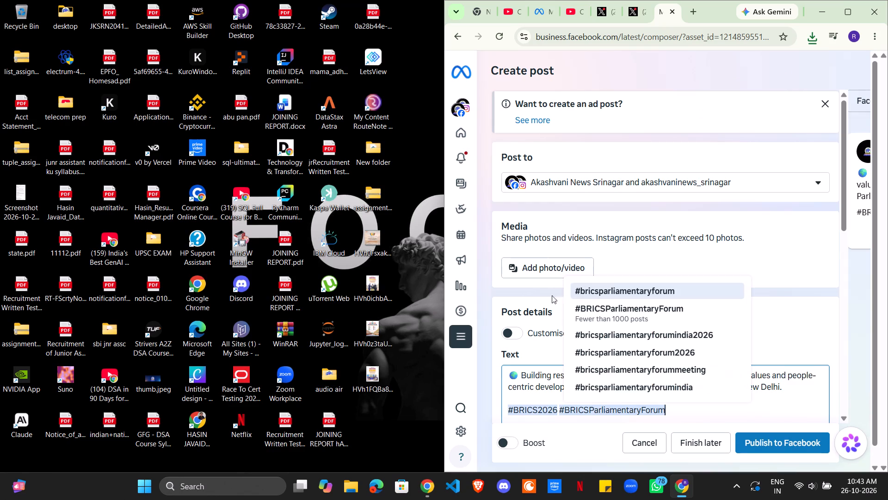
click(544, 271)
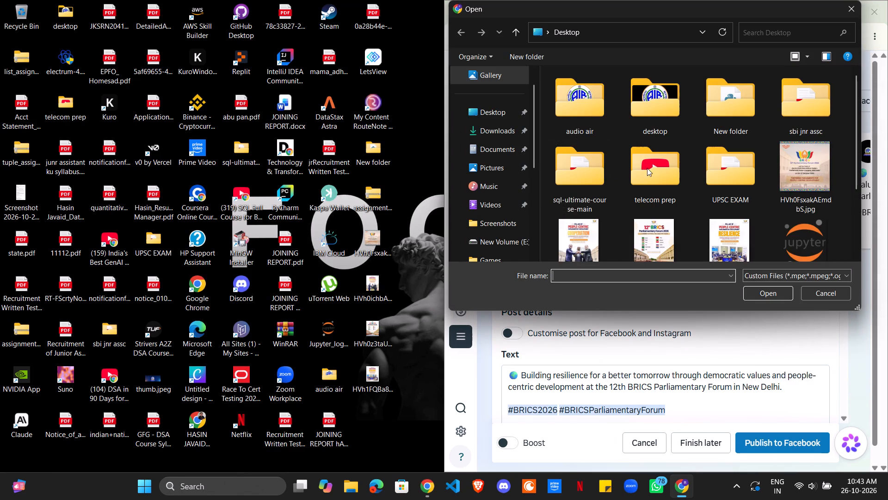
click(730, 240)
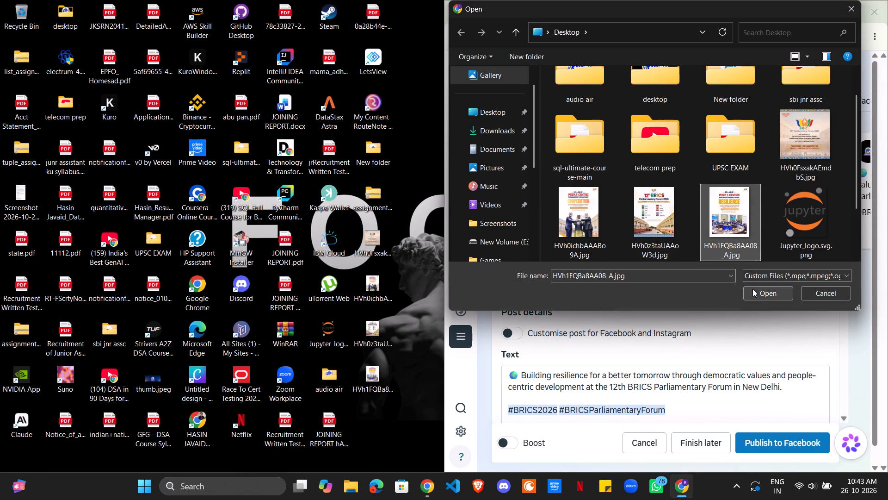
click(767, 297)
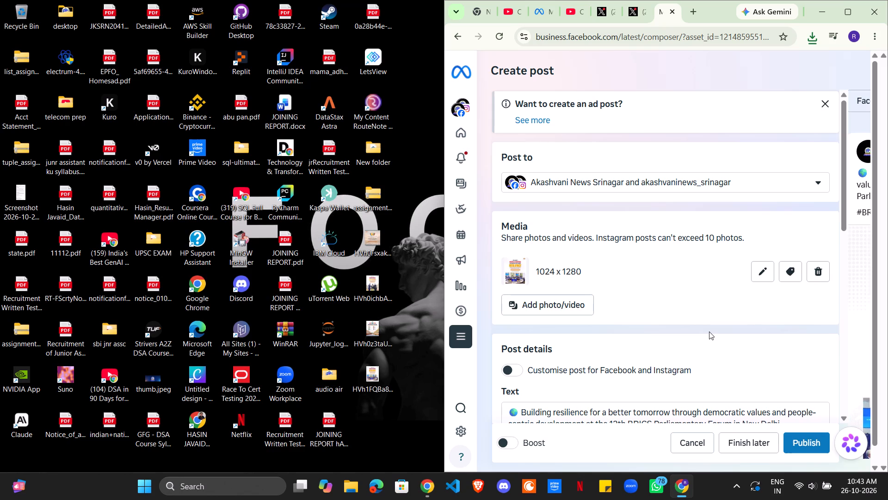
click(810, 447)
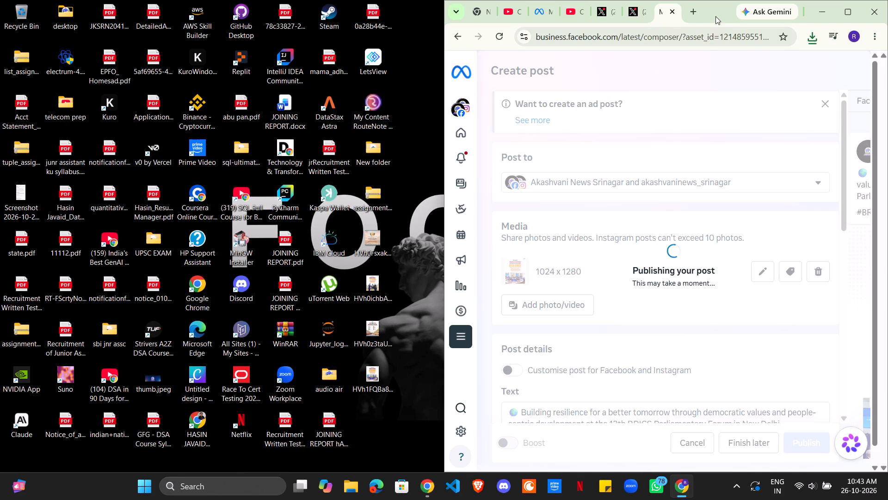
Refresh All India Radio News's X profile and check its latest posts for new BRICS Parliamentary Forum items.
click(606, 19)
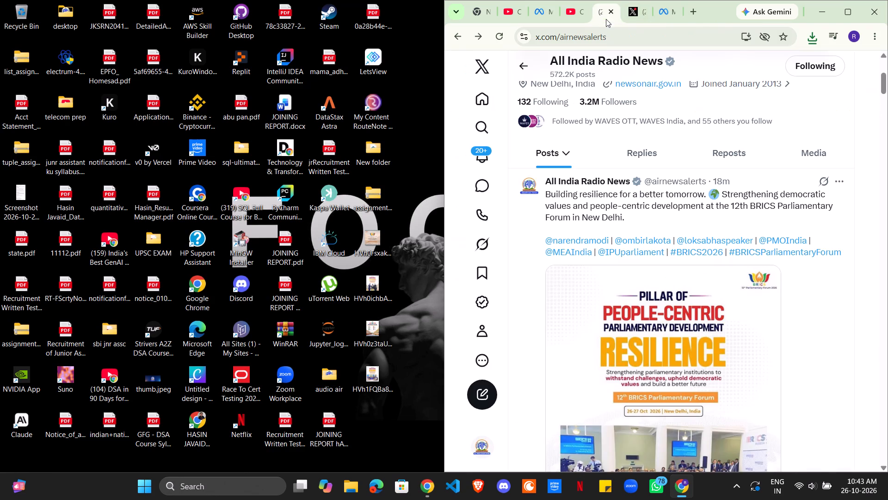
click(500, 37)
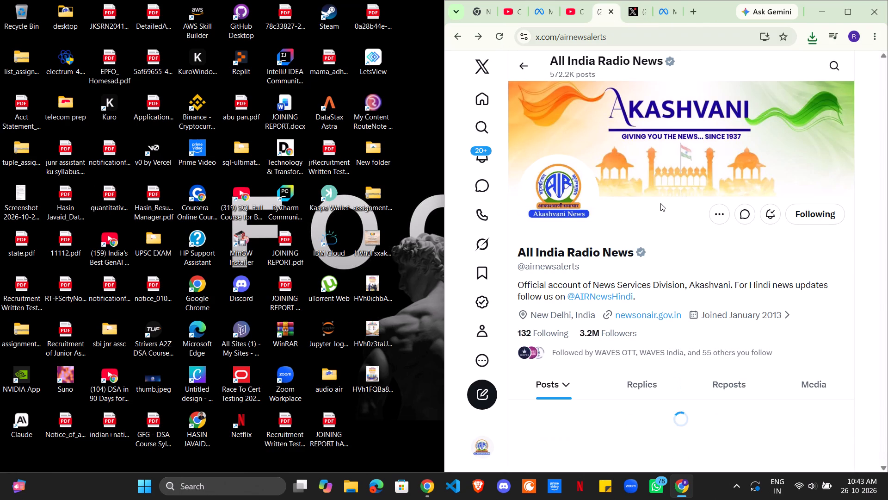
scroll(656, 200, down, 13)
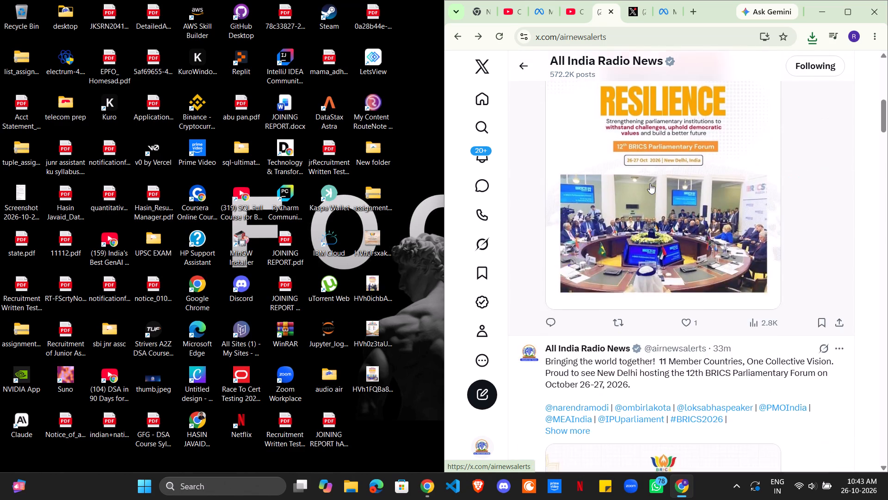
scroll(650, 183, down, 6)
scroll(654, 181, down, 16)
scroll(677, 183, up, 11)
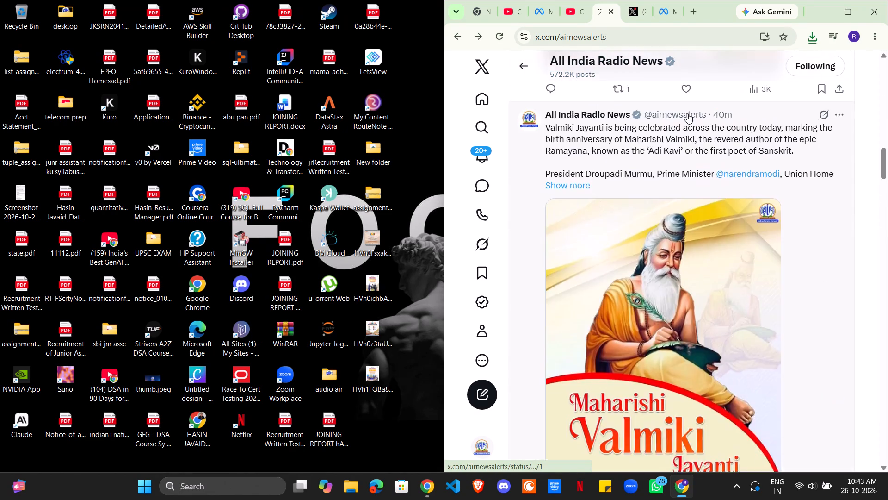
scroll(687, 113, up, 16)
Maximize the browser window and open a new tab.
drag(728, 11, 664, 0)
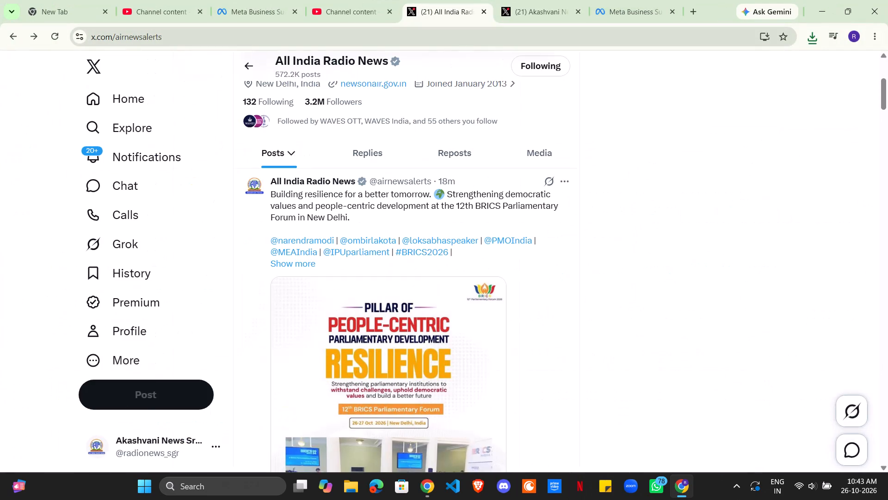
click(693, 10)
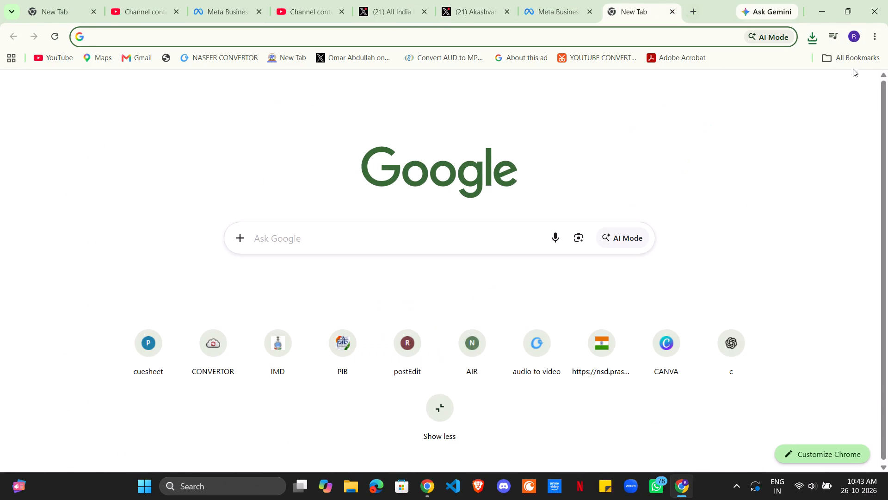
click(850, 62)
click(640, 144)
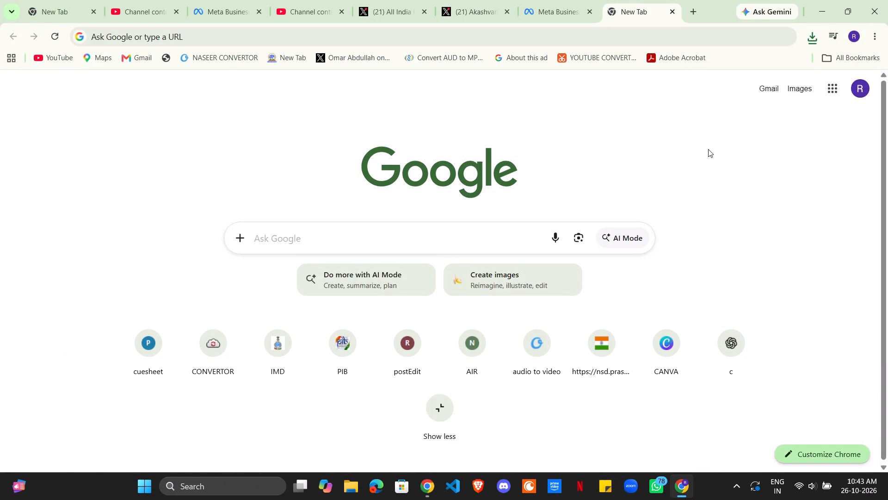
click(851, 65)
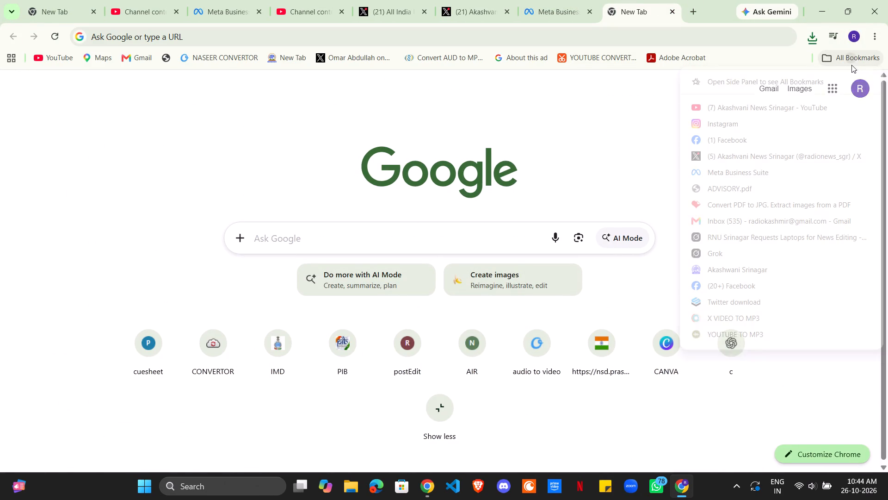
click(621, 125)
Go to Google Sheets and open the ATR For Bricks spreadsheet.
click(824, 88)
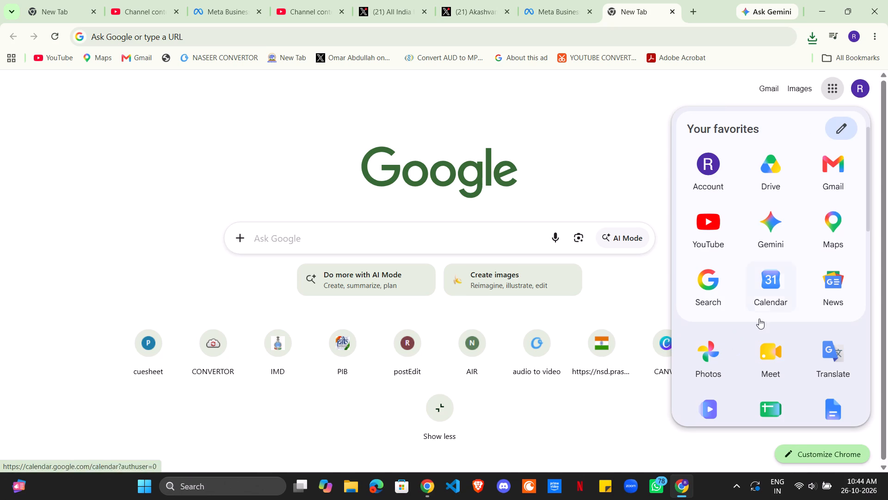
click(760, 410)
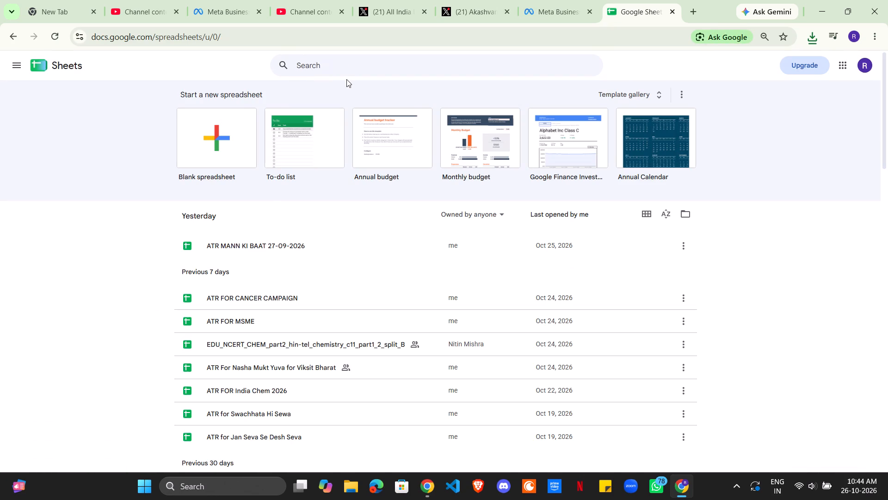
scroll(317, 217, down, 2)
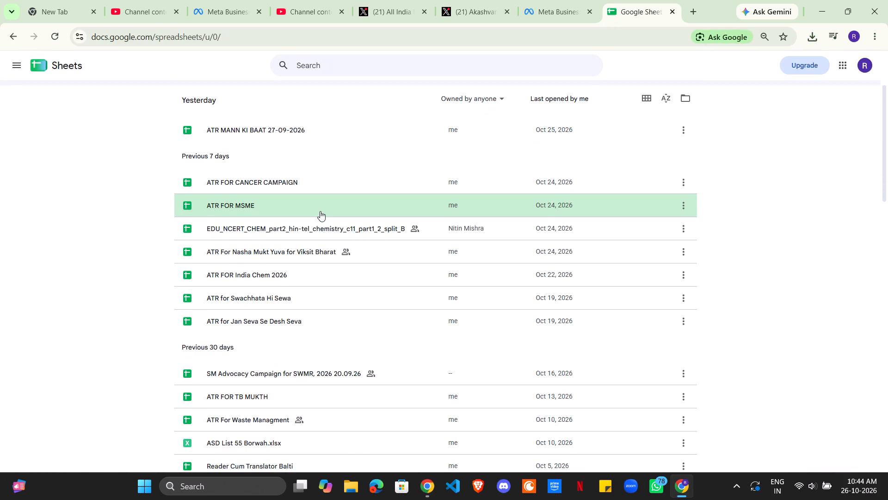
scroll(320, 211, down, 6)
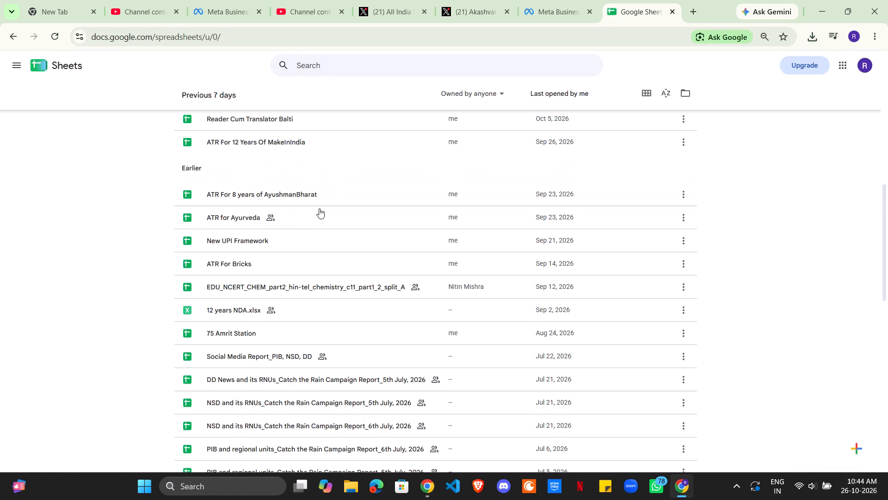
scroll(325, 200, down, 4)
scroll(327, 208, up, 4)
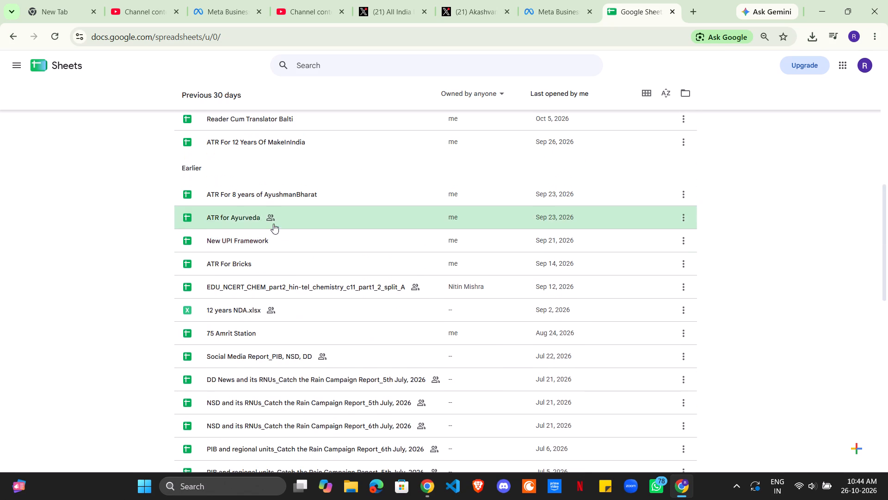
scroll(273, 223, up, 1)
click(245, 325)
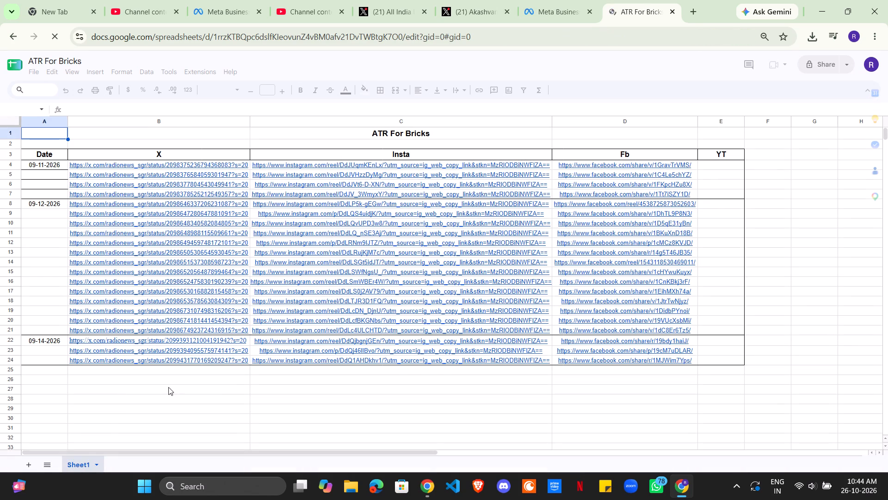
Copy the X, Insta and Fb header cells with the blank row above them, B2:D3, into a new sheet starting at A1.
click(383, 134)
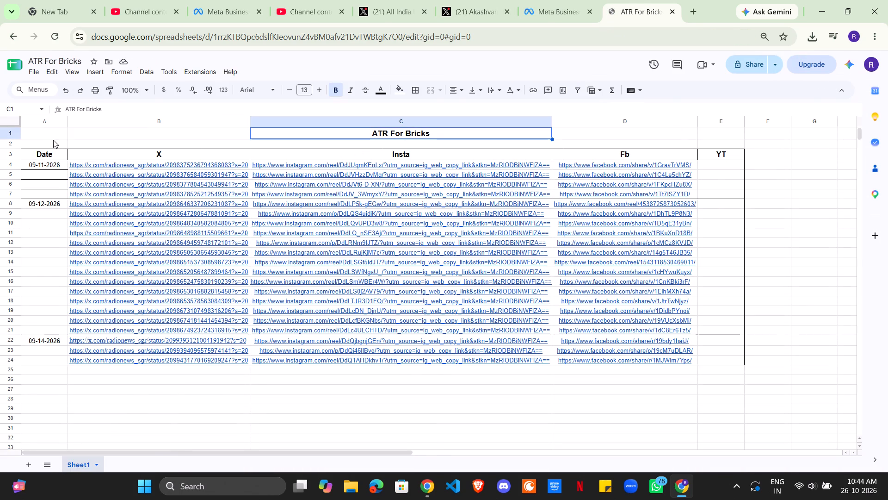
drag(111, 142, 710, 156)
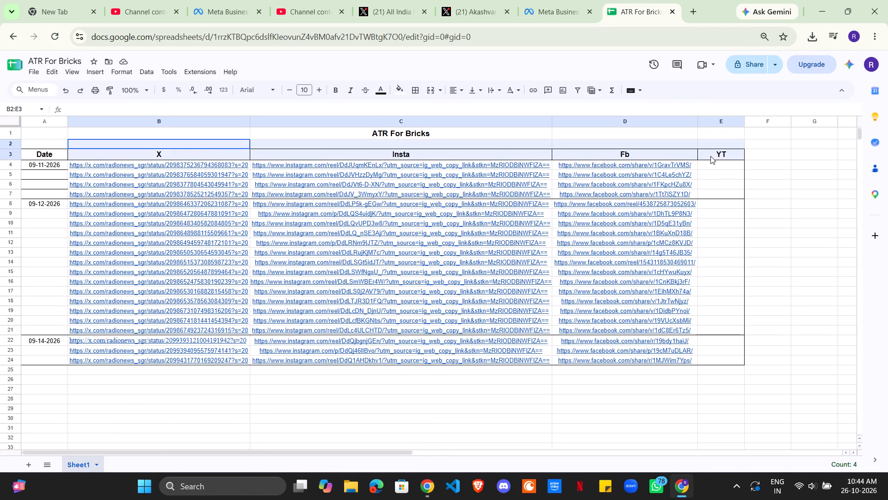
drag(710, 156, 674, 153)
key(ctrl+c)
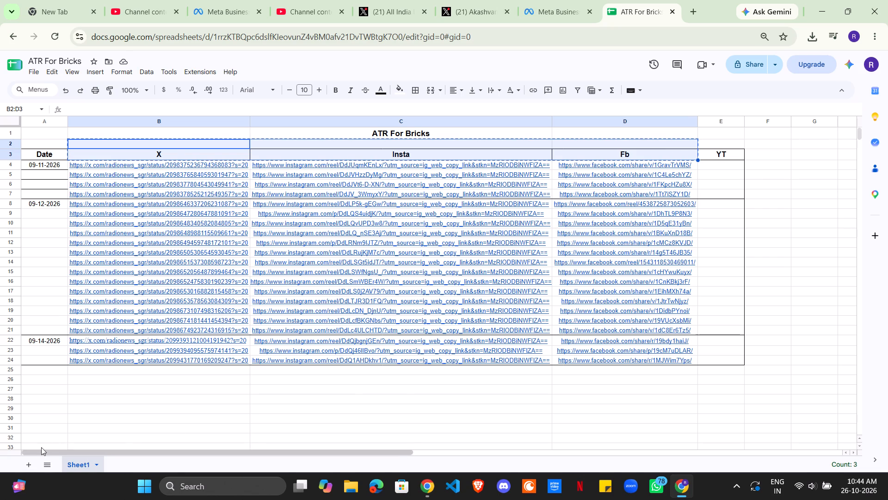
click(25, 468)
key(ctrl+v)
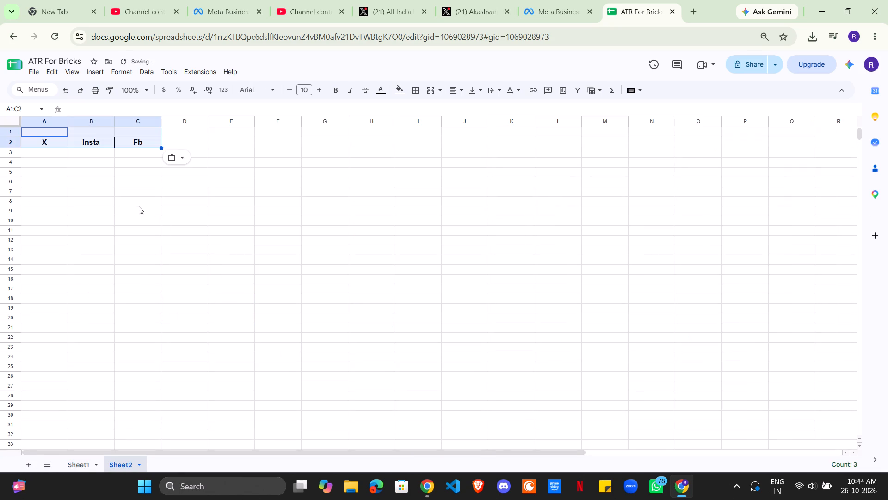
click(131, 255)
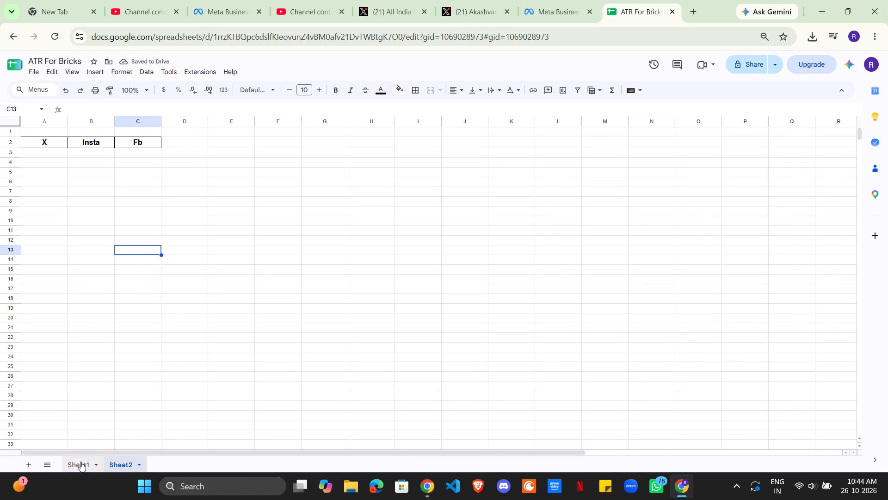
Copy the ATR For Bricks title from Sheet1 into cell B1 of Sheet2 and auto-fit column B.
click(78, 470)
click(393, 135)
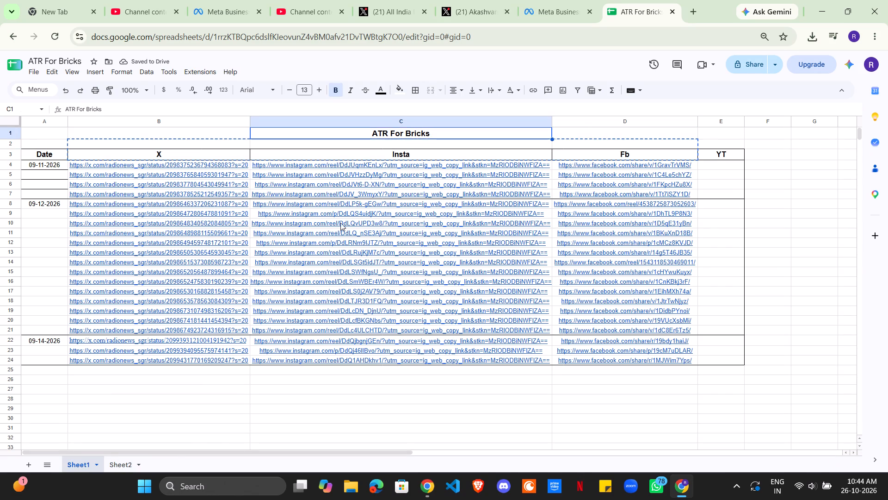
key(ctrl+c)
click(109, 464)
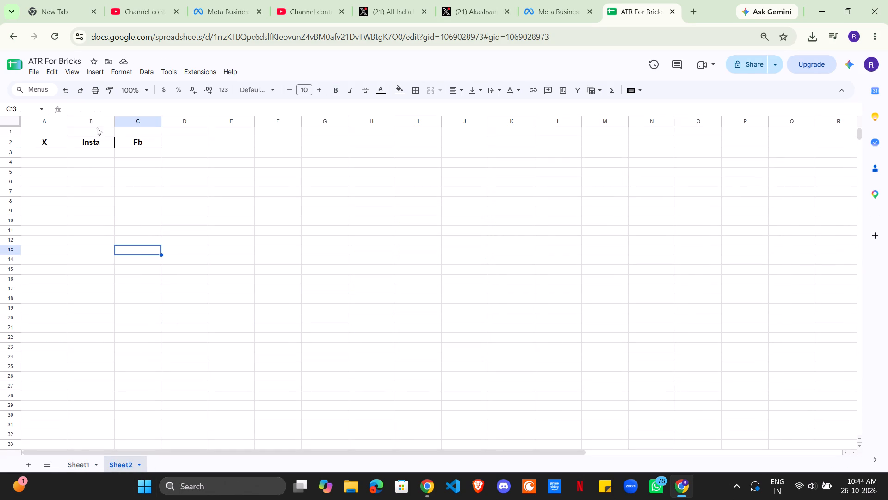
click(97, 127)
key(ctrl+v)
click(95, 214)
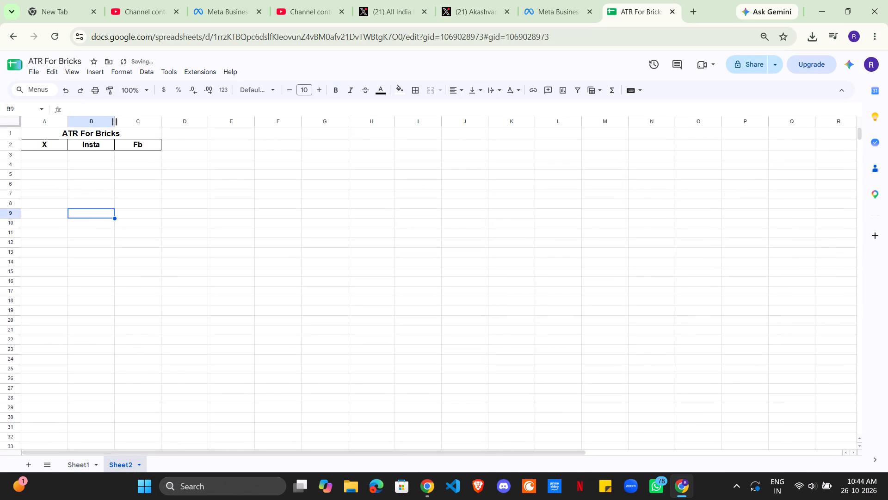
double_click(115, 121)
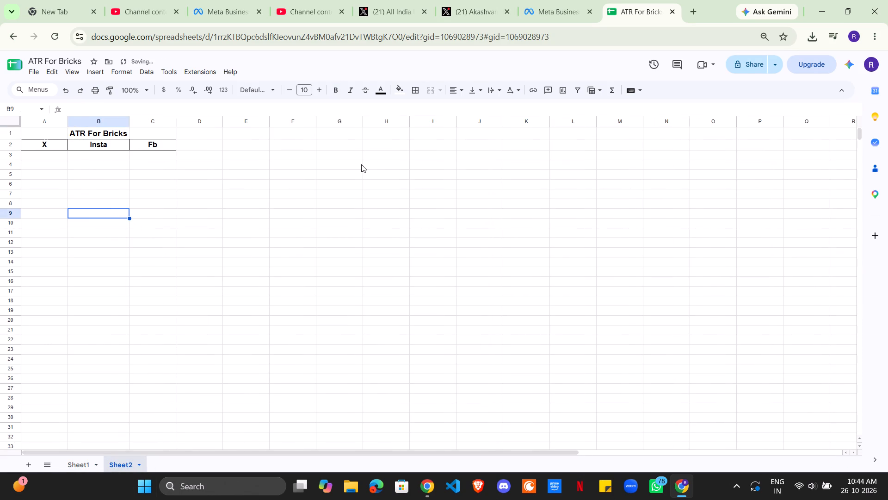
Copy the link of the X post announcing the 12th BRICS Parliamentary Forum at Central Hall into A3 and auto-fit column A.
click(447, 14)
scroll(429, 238, down, 13)
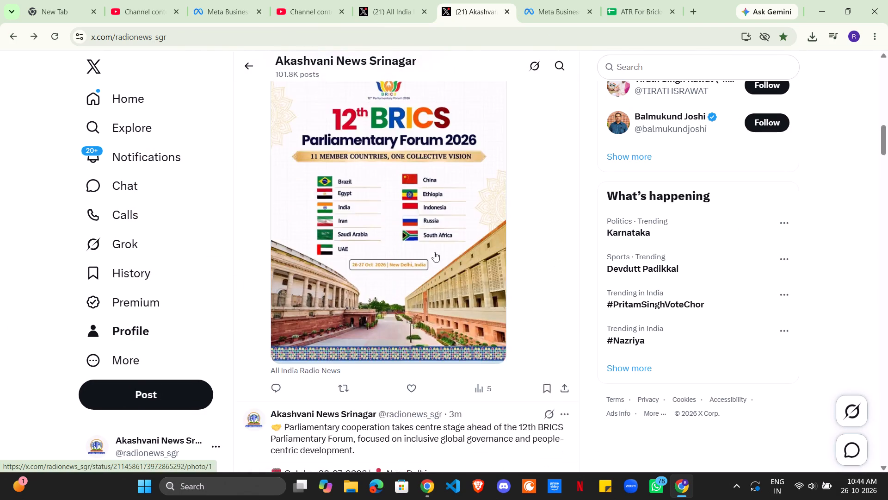
scroll(434, 252, down, 20)
scroll(538, 285, up, 4)
click(565, 256)
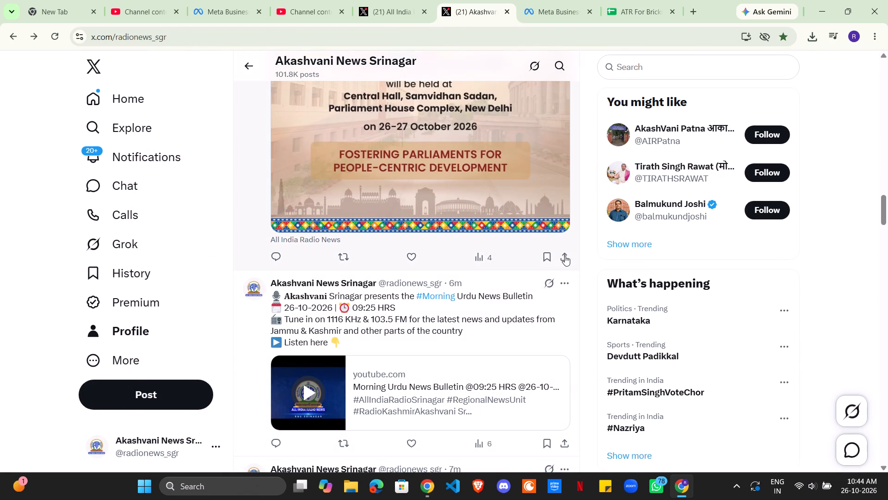
click(512, 287)
click(633, 14)
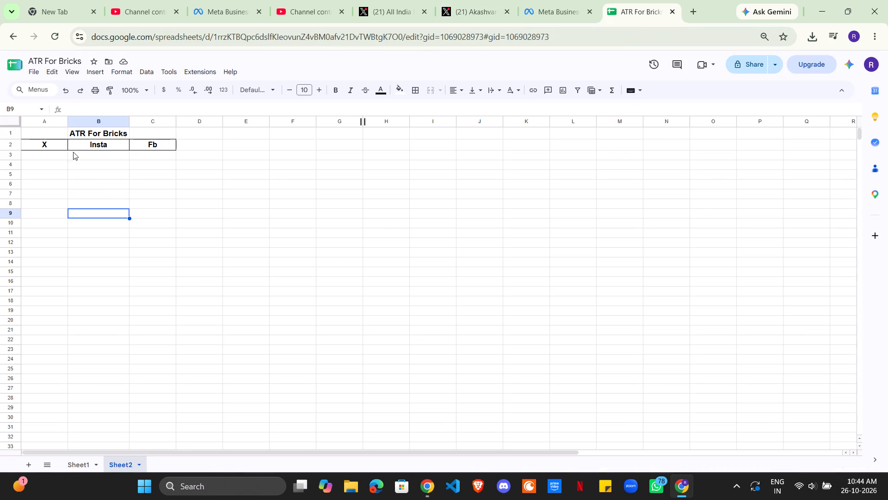
double_click(41, 157)
key(ctrl+v)
click(111, 211)
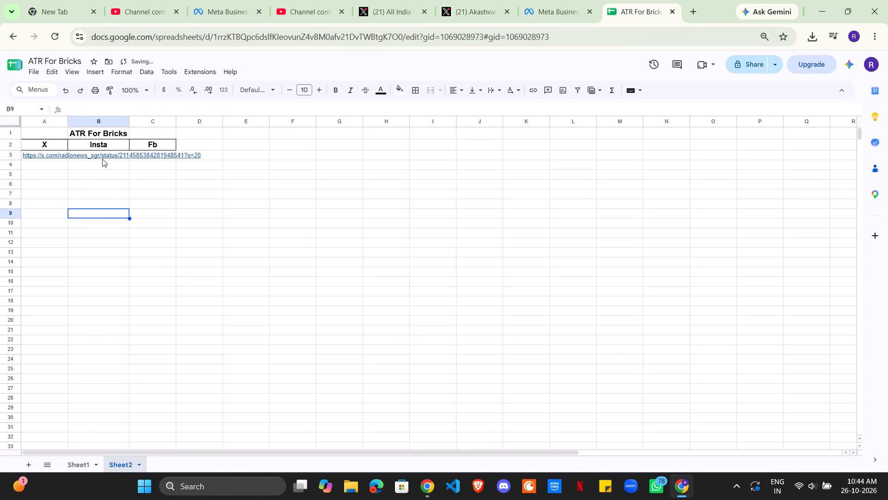
double_click(69, 119)
Select cell B3 and open the bookmarked Instagram and Facebook pages from a new browser tab.
click(228, 154)
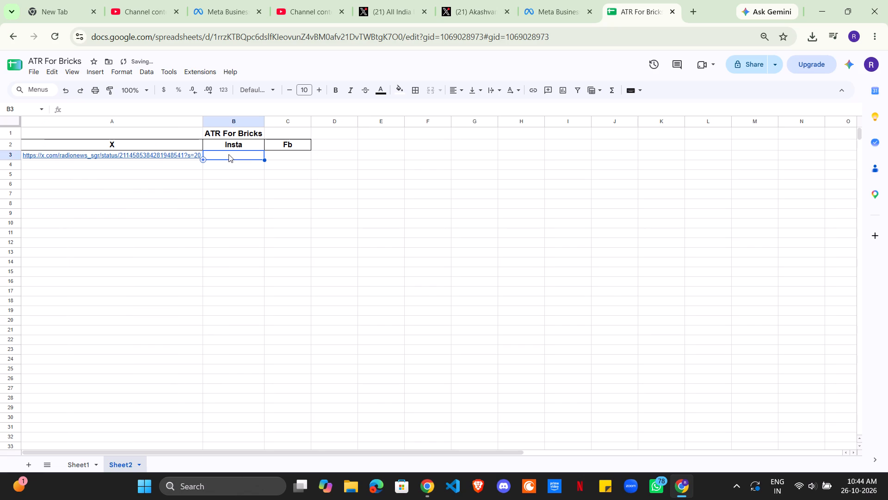
click(697, 8)
click(830, 67)
click(852, 60)
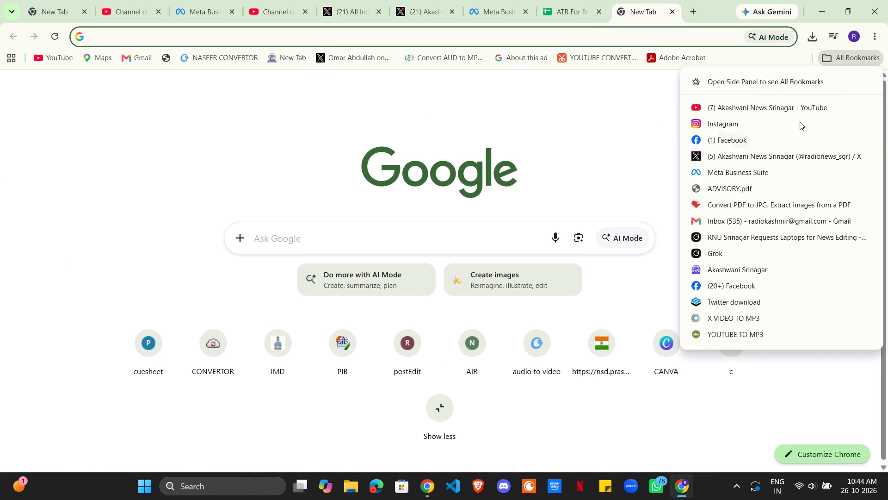
ctrl+click(729, 129)
ctrl+click(729, 140)
Copy the link of the matching Instagram post about the forum at Central Hall into B3 and auto-fit column B.
click(599, 7)
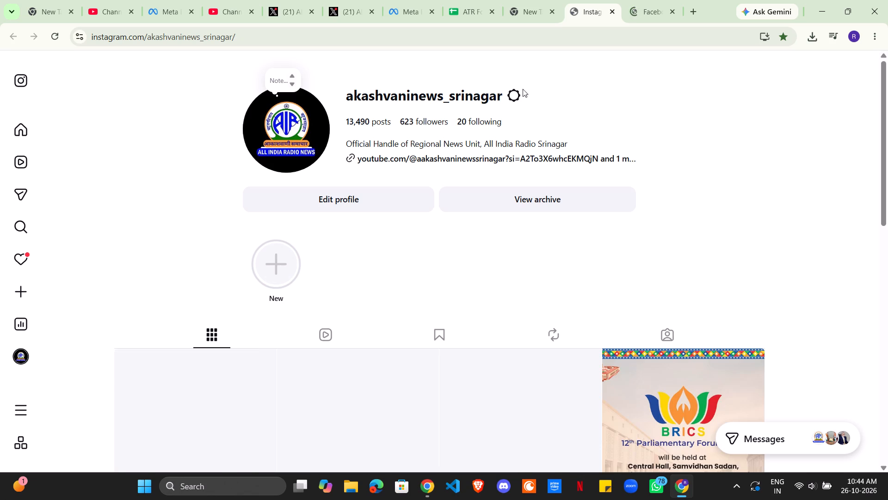
scroll(486, 281, down, 2)
click(680, 322)
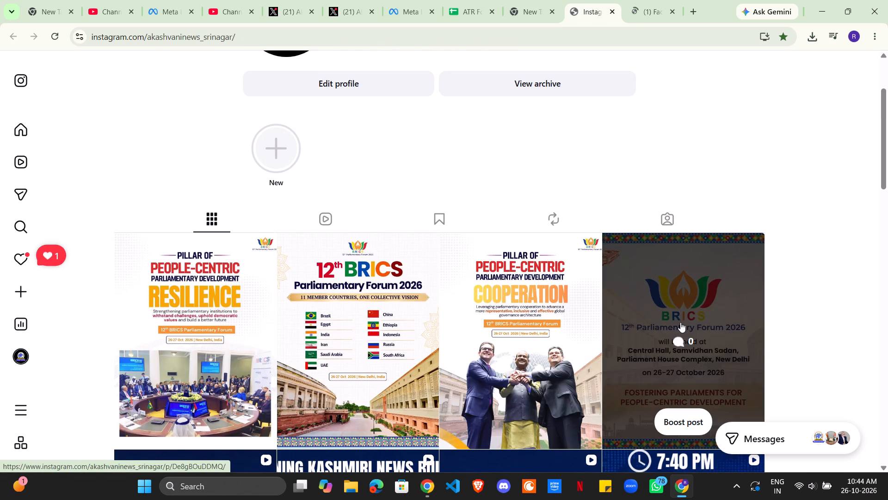
click(776, 83)
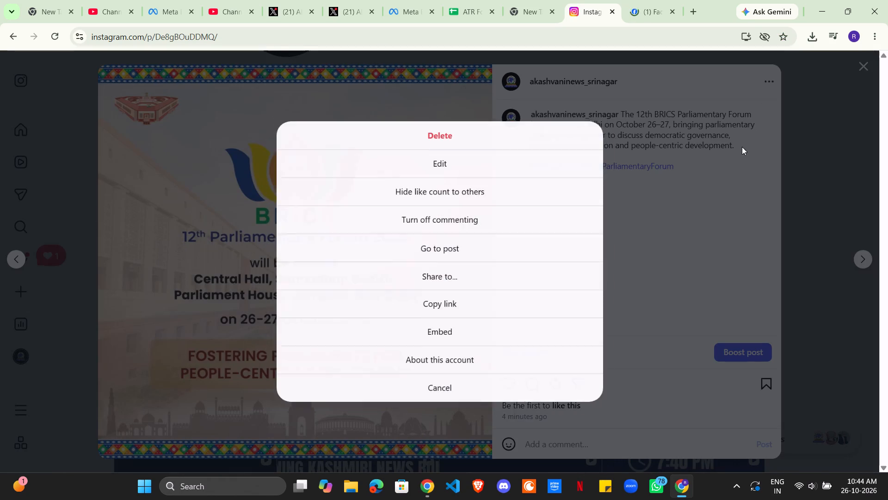
click(433, 309)
click(472, 6)
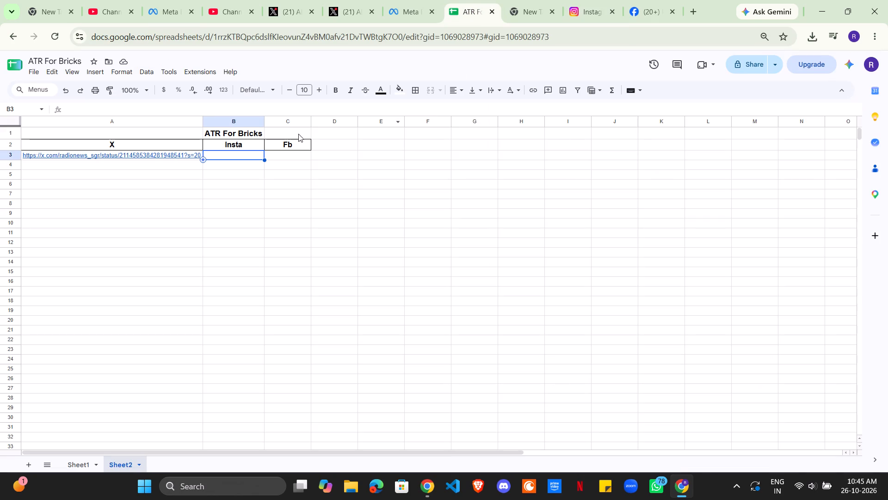
key(ctrl+v)
click(240, 200)
double_click(264, 124)
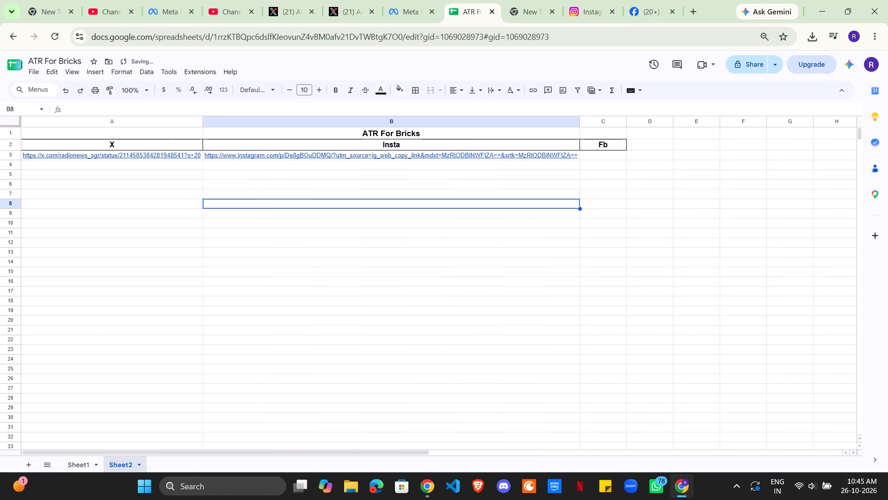
click(308, 208)
Select cell C3 and open the Akashvani News Srinagar page on Facebook.
click(609, 153)
click(638, 11)
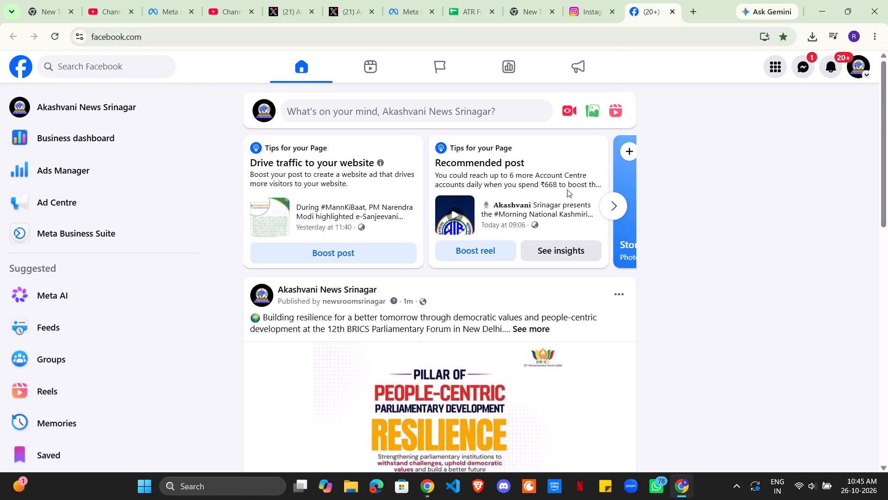
click(85, 111)
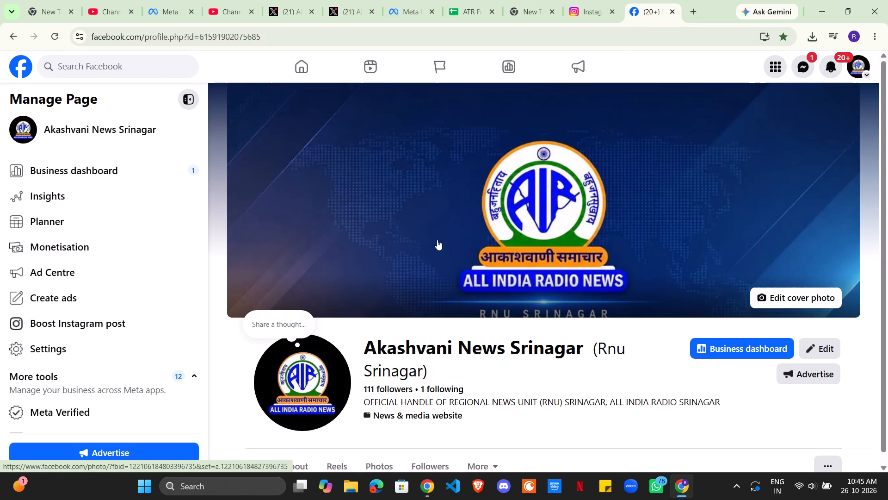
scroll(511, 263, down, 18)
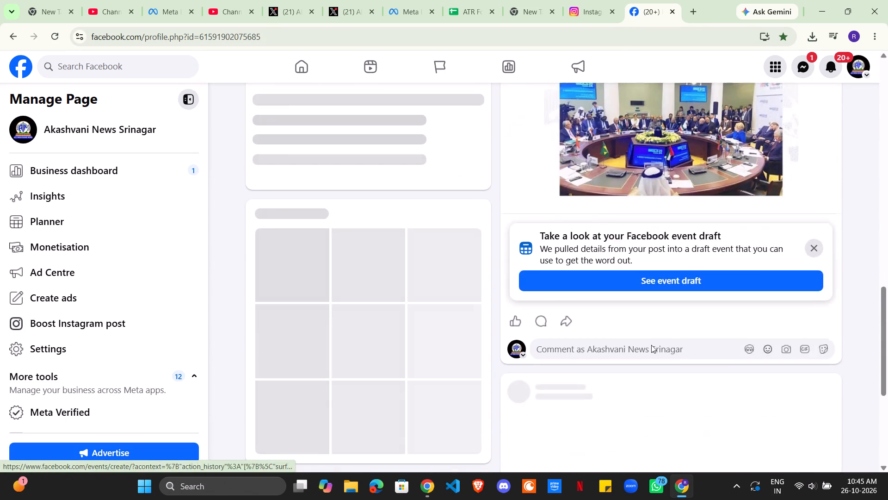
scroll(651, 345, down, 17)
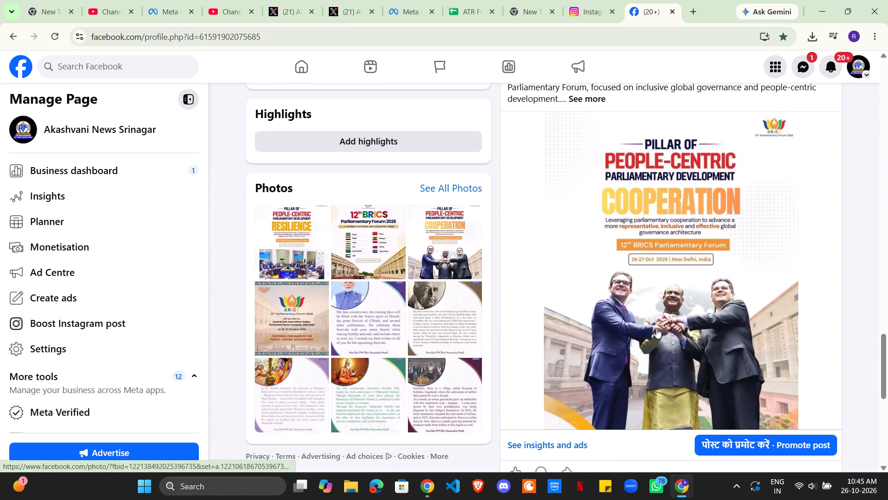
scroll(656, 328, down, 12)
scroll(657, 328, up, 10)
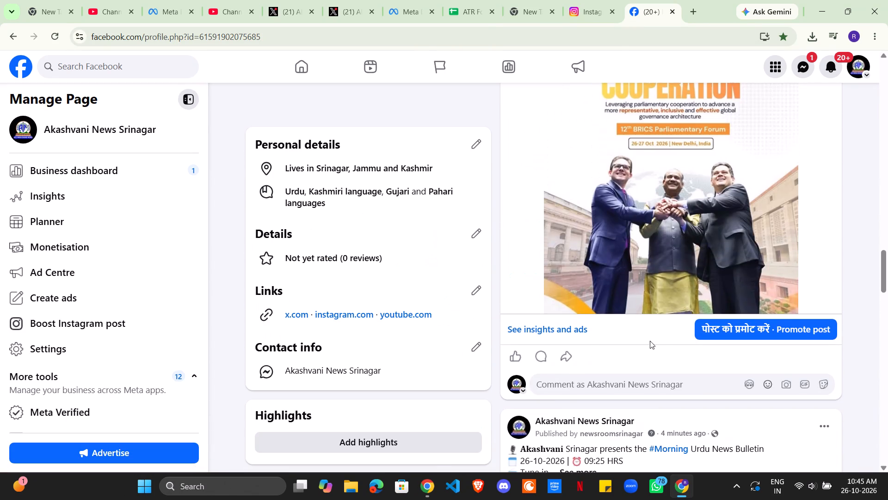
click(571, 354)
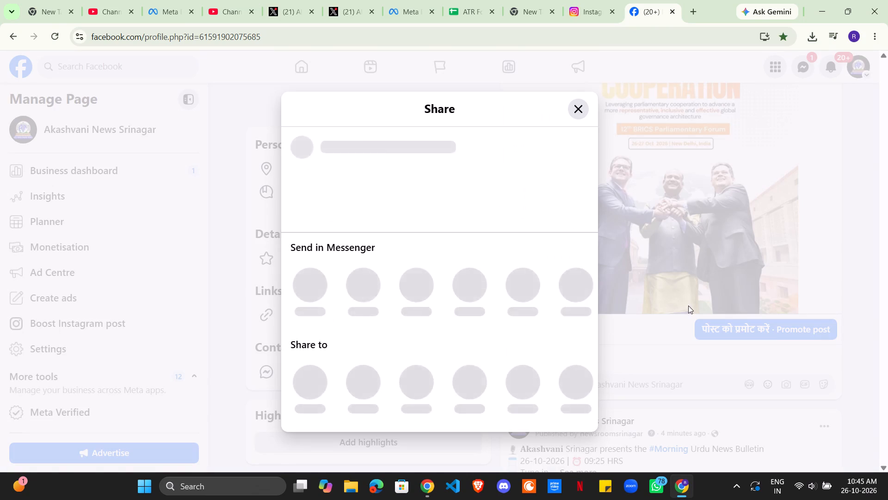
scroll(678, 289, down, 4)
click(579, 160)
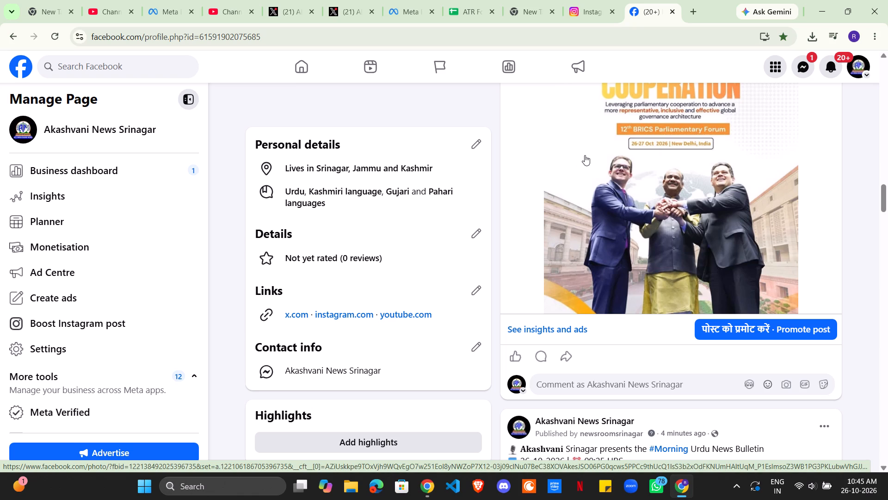
Copy the share link of the Facebook post about the forum at Central Hall into C3 and auto-fit column C.
scroll(676, 196, down, 13)
scroll(694, 233, down, 6)
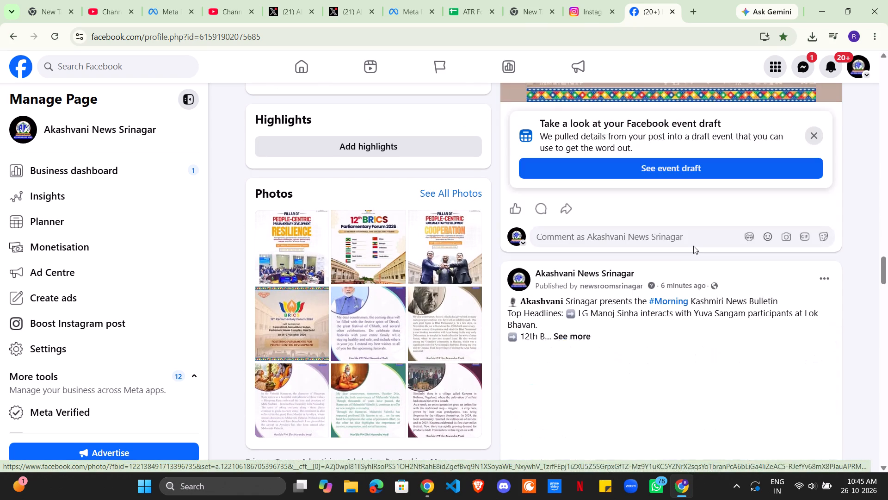
click(569, 212)
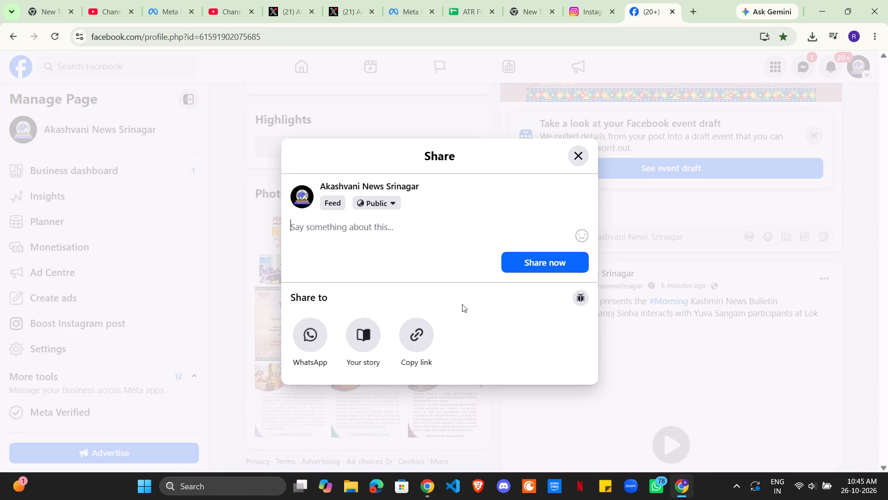
click(412, 339)
click(485, 14)
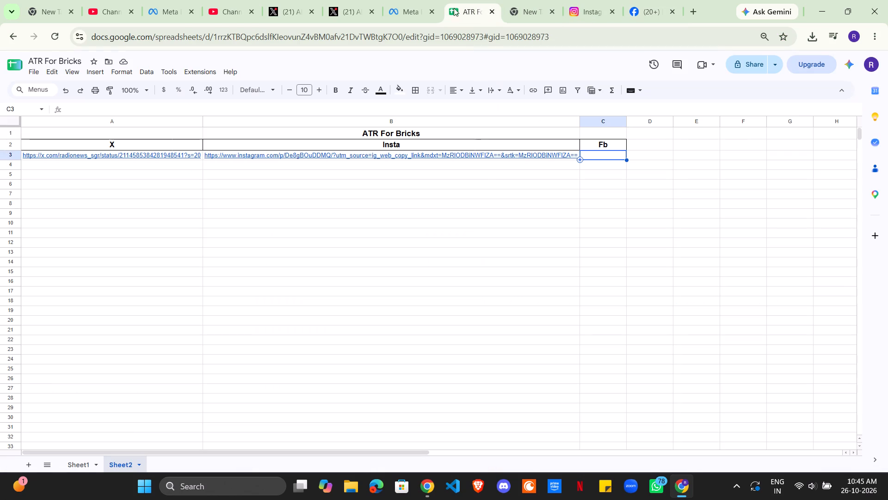
key(ctrl+v)
click(531, 223)
double_click(628, 122)
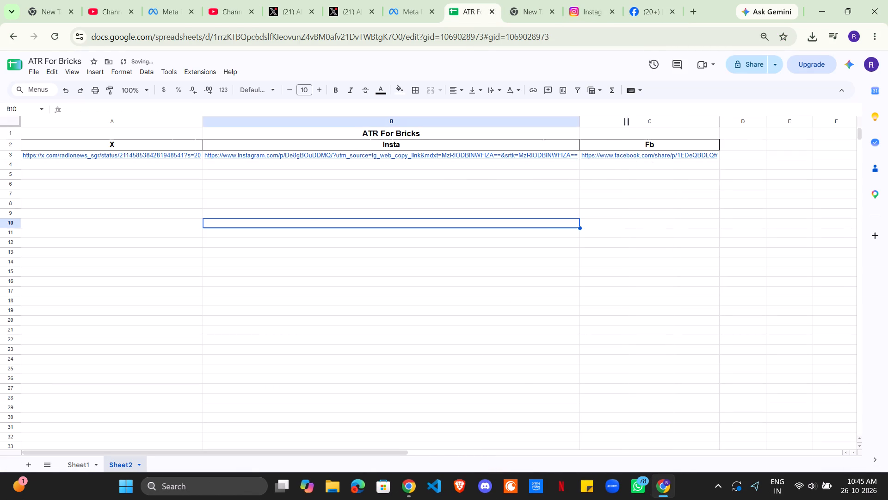
click(273, 201)
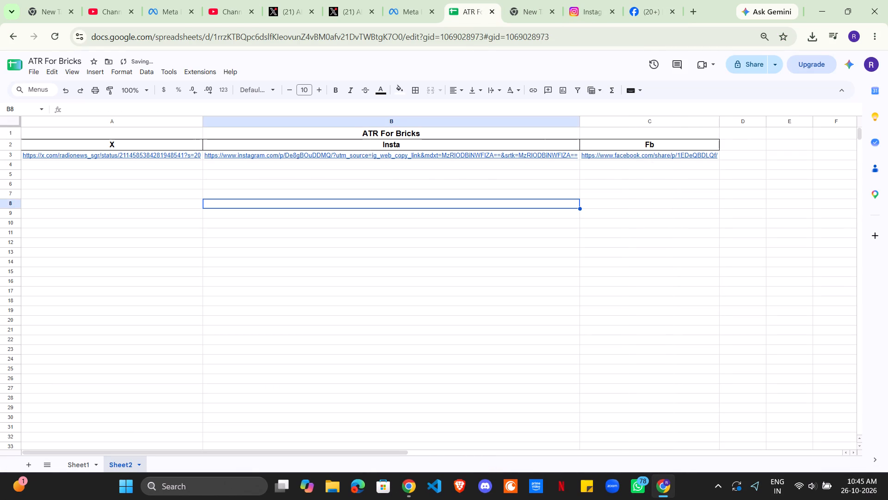
Remove all borders from the X, Insta and Fb header cells A2:C2.
drag(182, 145, 672, 149)
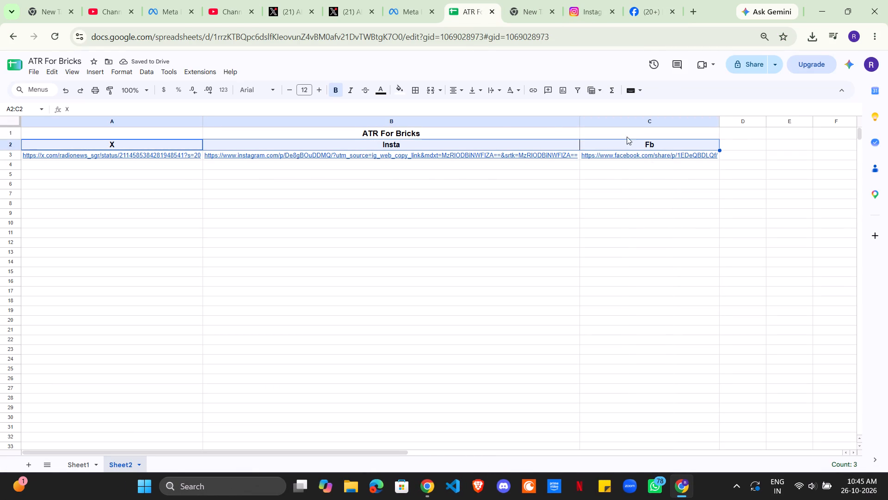
click(411, 92)
click(478, 131)
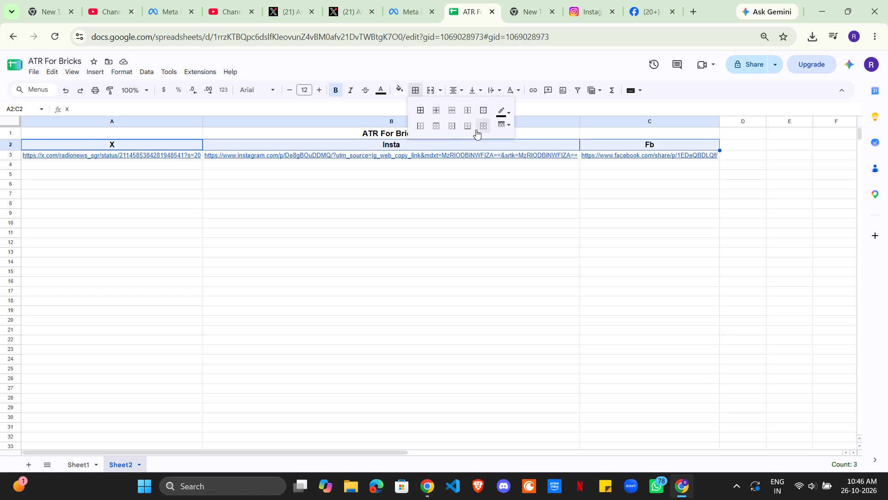
click(454, 191)
Ready cell A4 for the next X link and copy the link of the X post with the Cooperation poster.
click(151, 171)
double_click(151, 170)
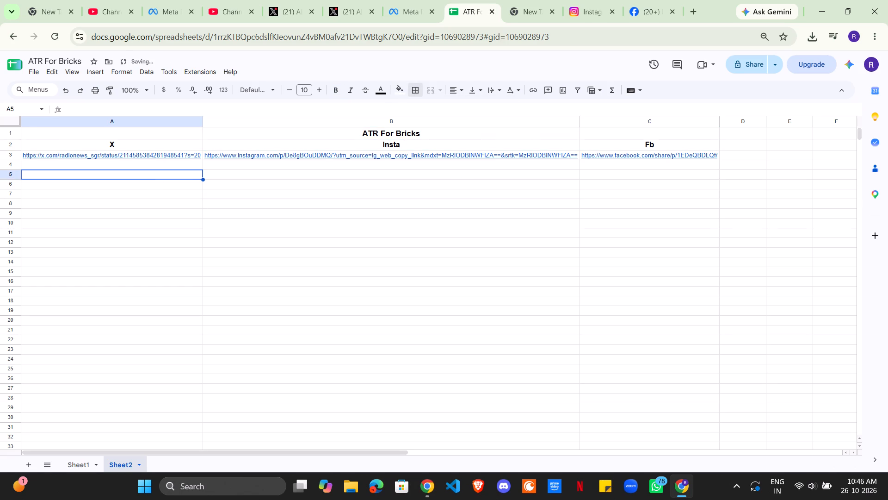
double_click(158, 163)
click(351, 0)
scroll(482, 270, up, 2)
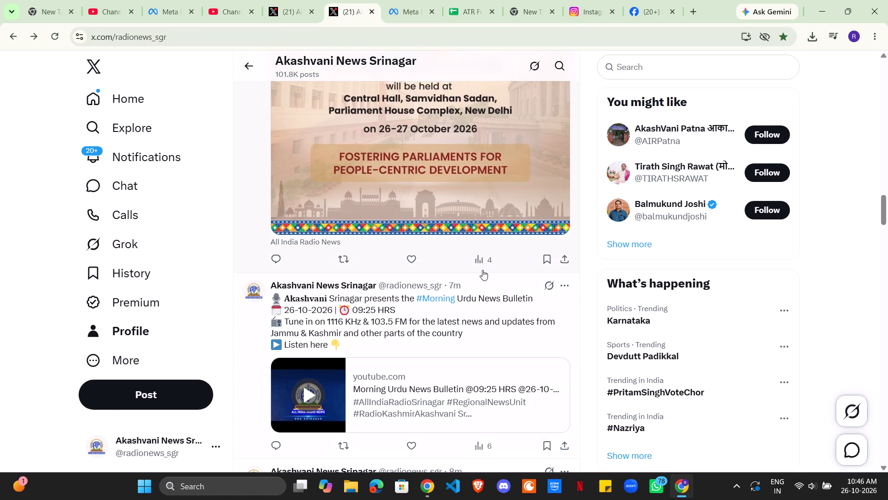
scroll(482, 270, up, 6)
click(565, 296)
click(507, 328)
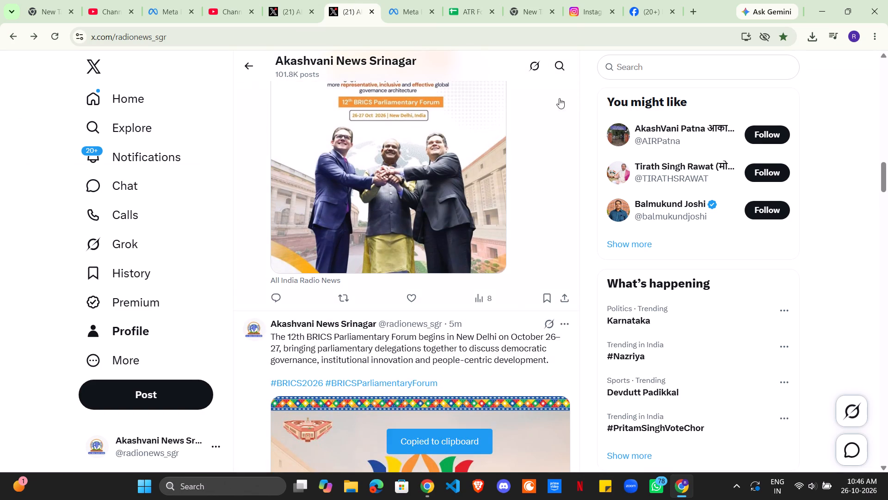
Paste the copied X link of the Cooperation post into cell A4 of Sheet2.
click(635, 15)
click(476, 3)
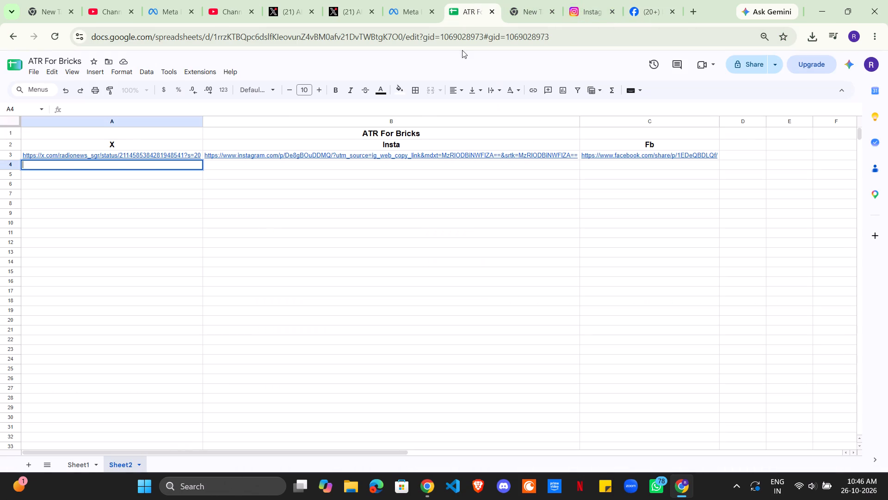
key(ctrl+v)
double_click(138, 176)
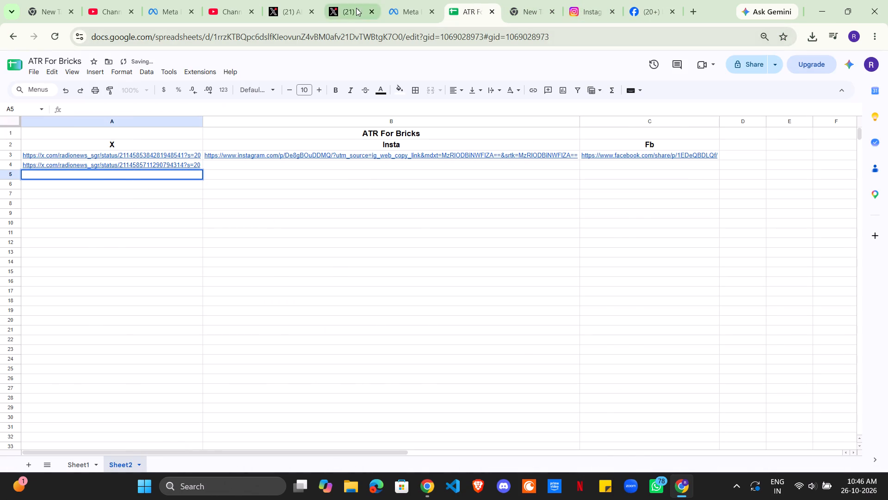
Copy the link of the X post just above the Cooperation post and paste it into cell A5 of Sheet2.
click(356, 8)
scroll(442, 262, up, 5)
click(565, 151)
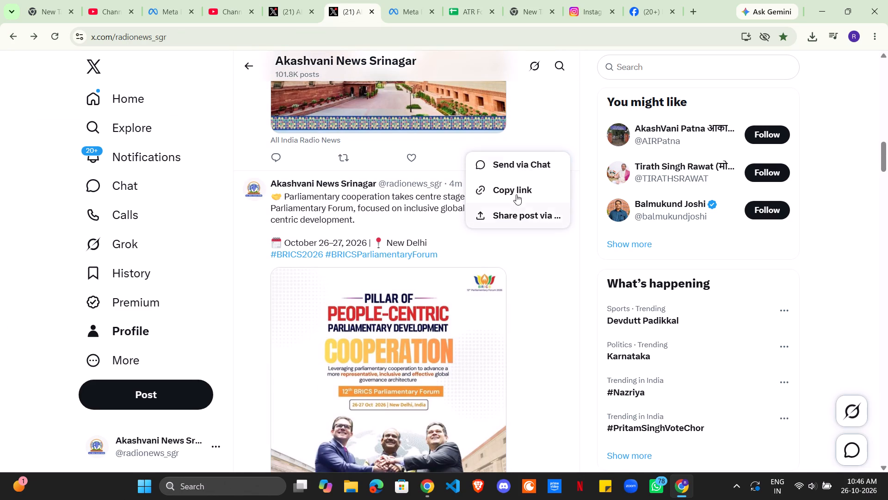
click(516, 194)
click(477, 12)
key(ctrl+v)
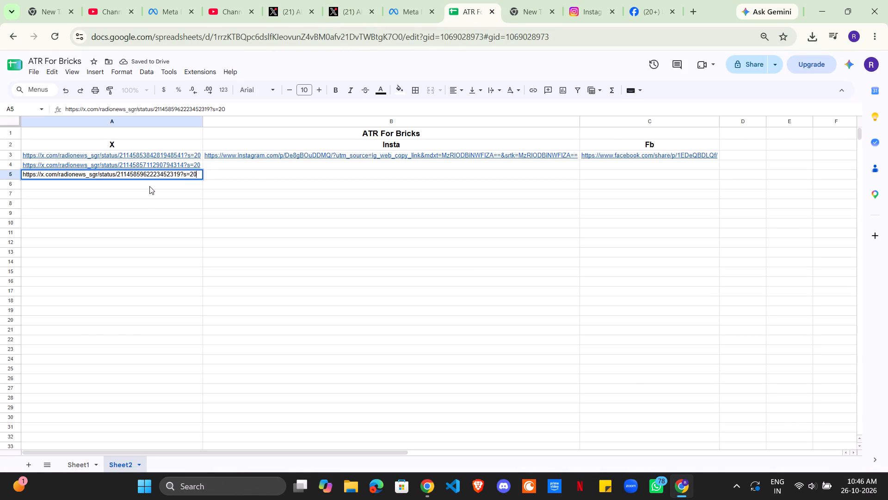
double_click(149, 186)
click(346, 15)
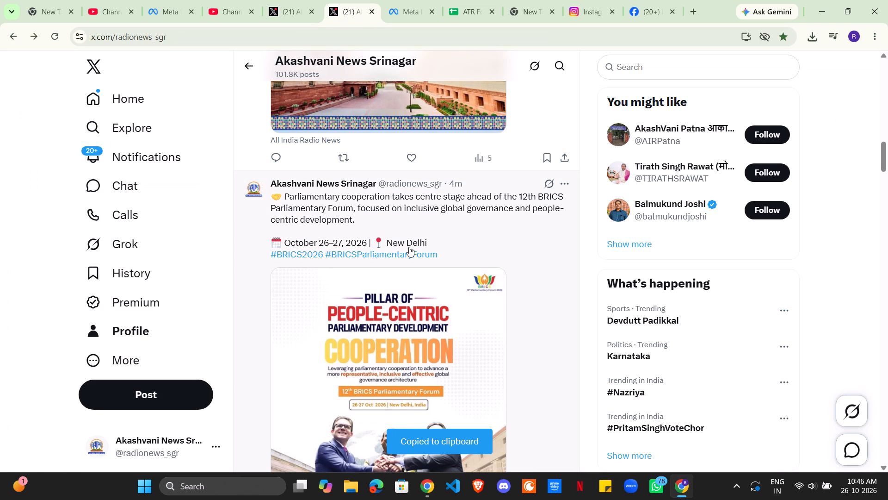
Copy the link of the Resilience post on the Akashvani News Srinagar X profile and paste it into cell A6 of Sheet2.
scroll(483, 256, down, 10)
scroll(483, 265, up, 17)
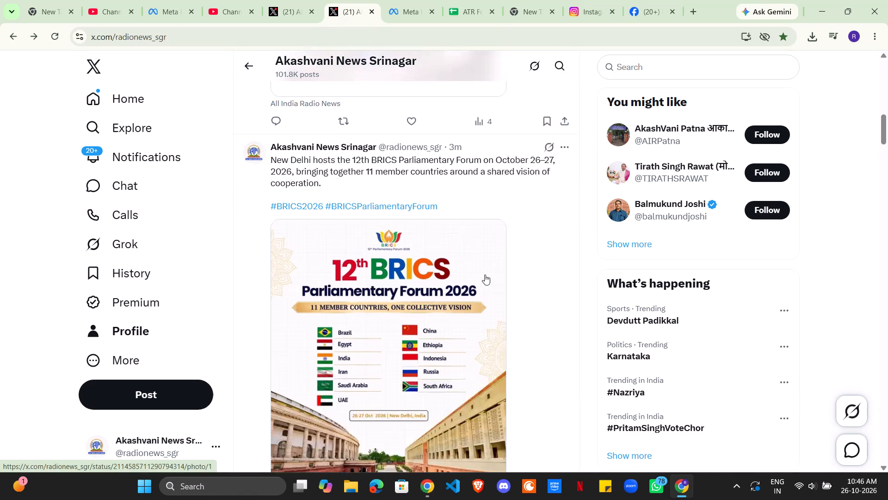
click(478, 8)
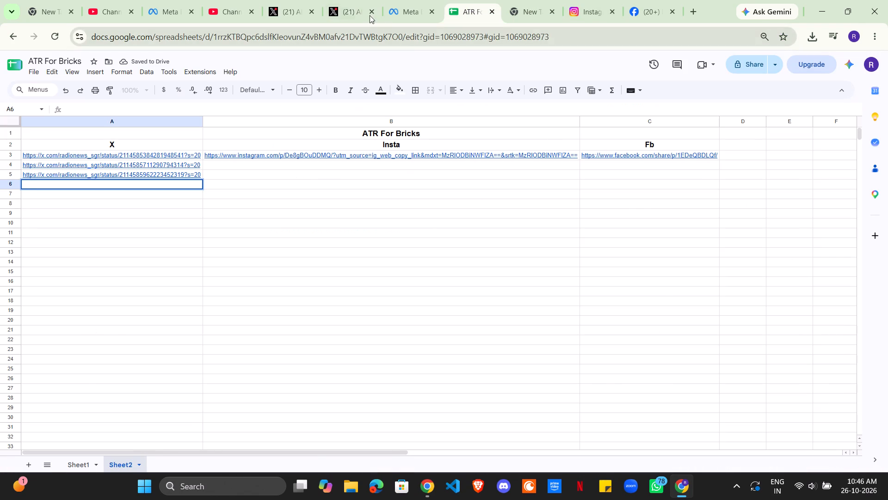
click(356, 13)
scroll(469, 245, up, 4)
click(567, 378)
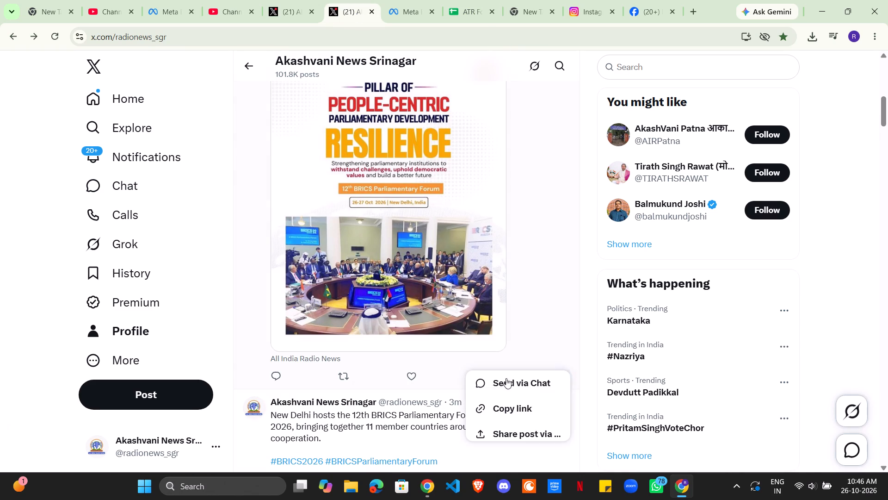
click(501, 406)
click(474, 16)
key(ctrl+v)
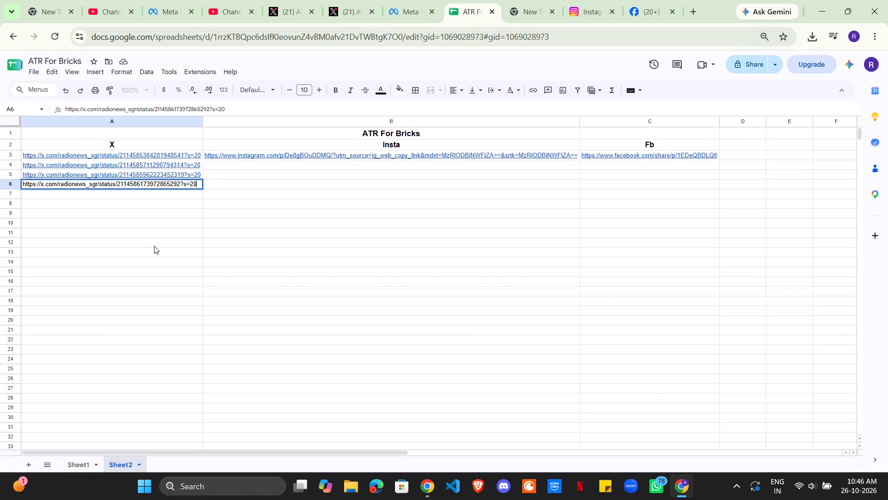
click(154, 246)
Copy the Cooperation post's Instagram link and paste it into cell B4 of Sheet2.
click(346, 12)
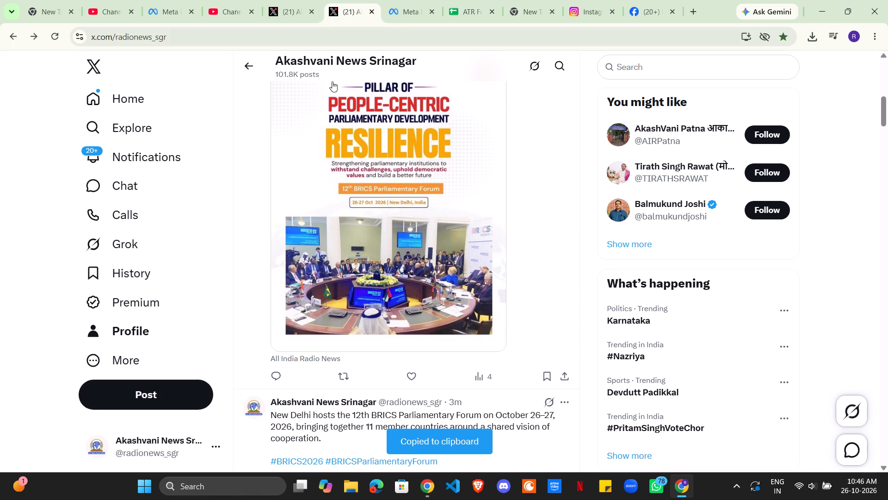
scroll(367, 162, up, 9)
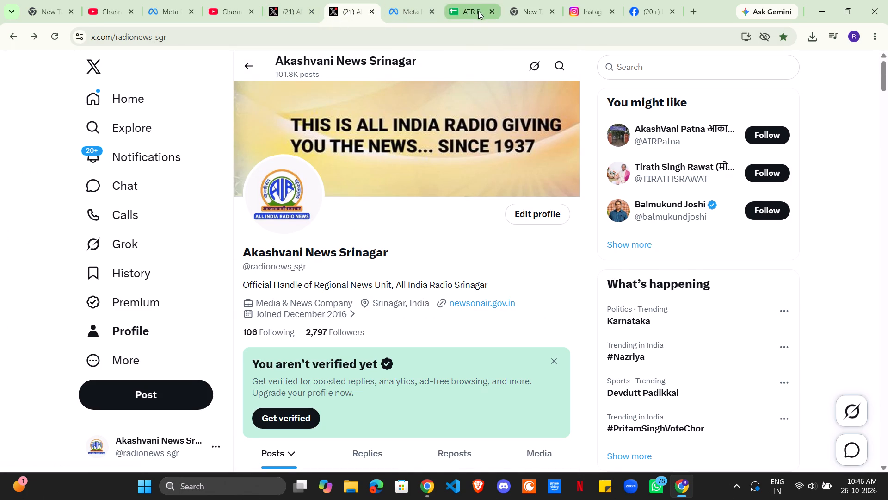
click(590, 13)
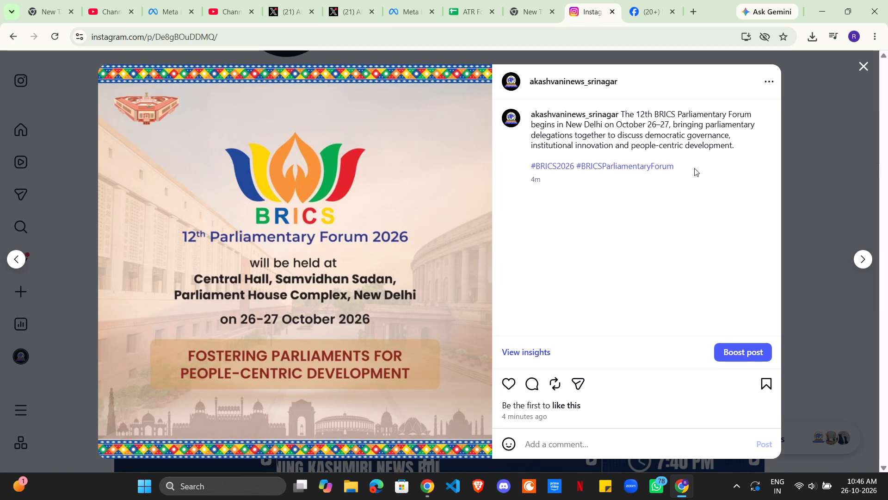
click(19, 256)
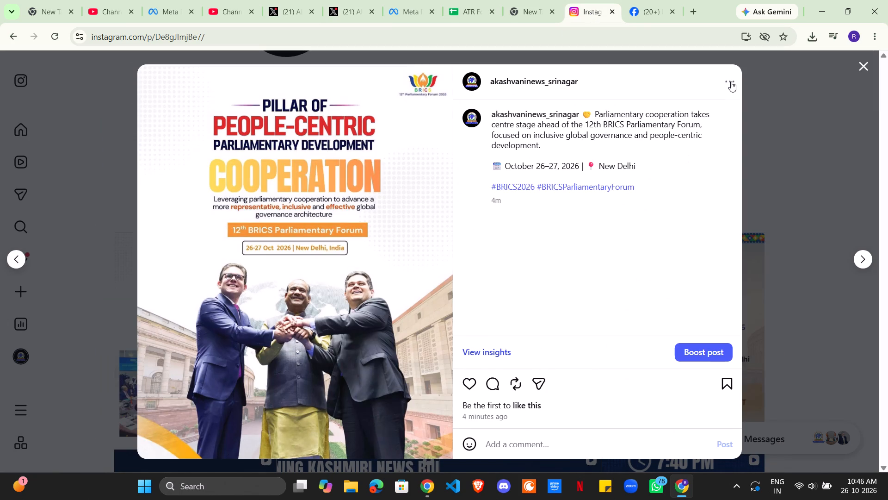
click(731, 81)
click(455, 303)
click(469, 14)
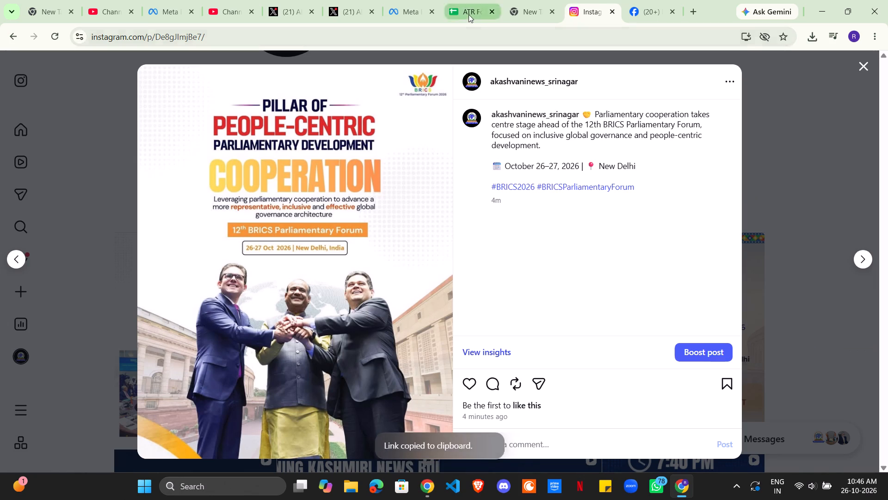
click(367, 166)
key(ctrl+v)
Copy the Instagram link of the 11 Member Countries, One Collective Vision post and paste it into cell B5.
click(383, 177)
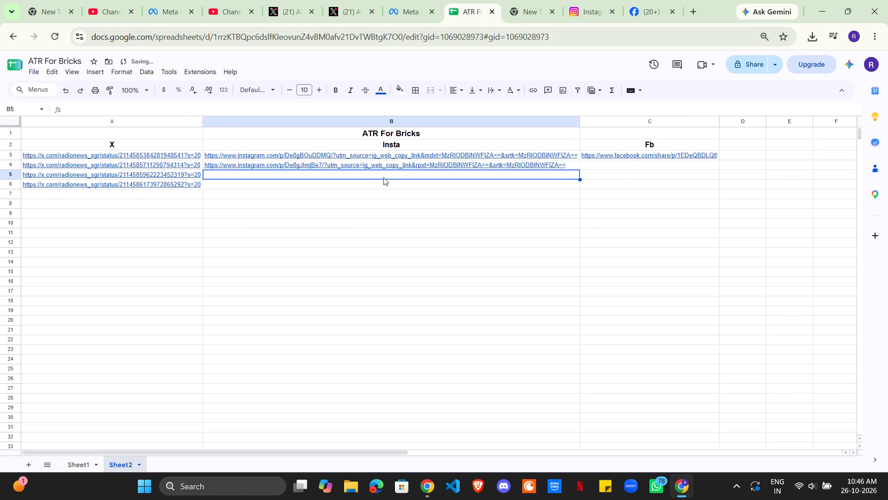
click(581, 20)
click(21, 259)
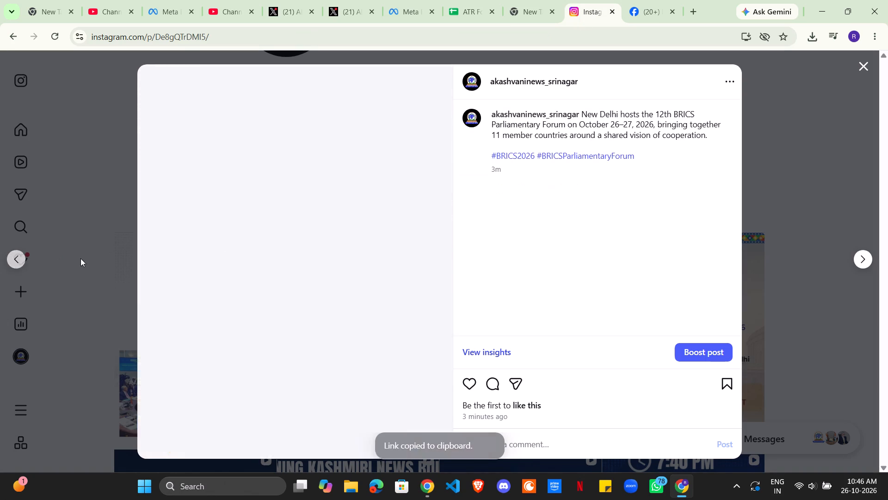
click(730, 86)
click(435, 305)
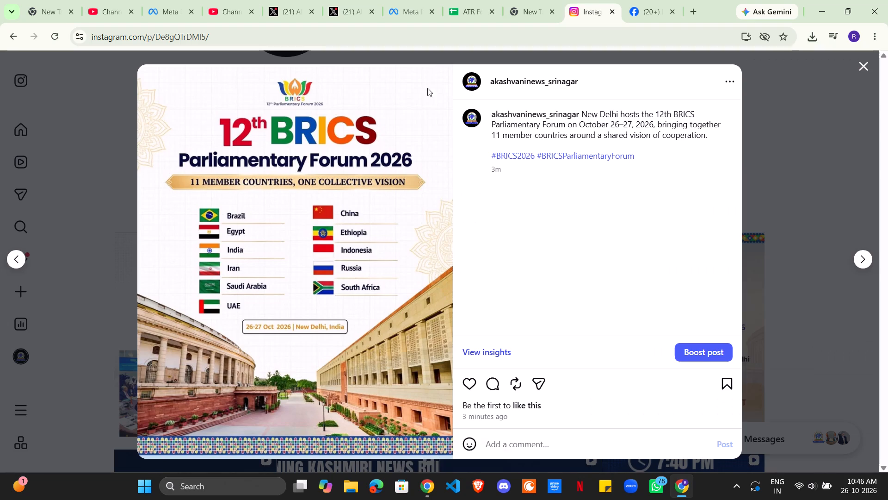
click(464, 13)
key(ctrl+v)
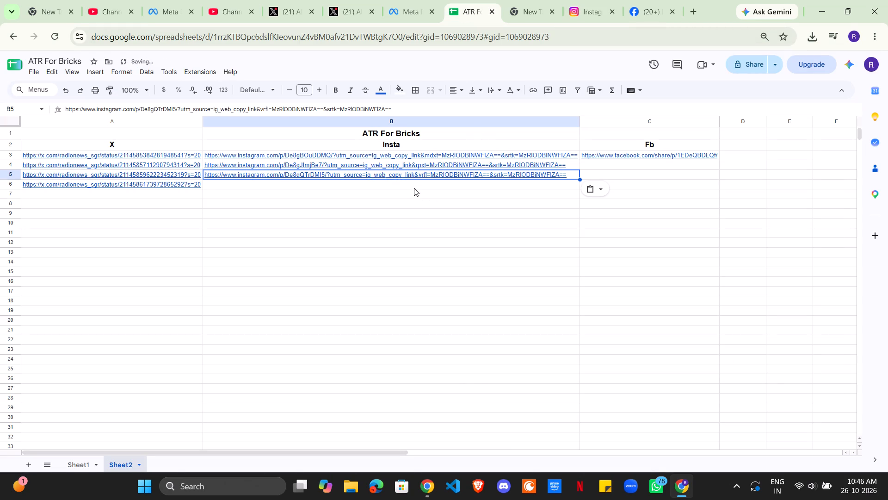
Copy the Resilience post's Instagram link and paste it into cell B6 of Sheet2.
click(414, 188)
click(586, 18)
click(21, 256)
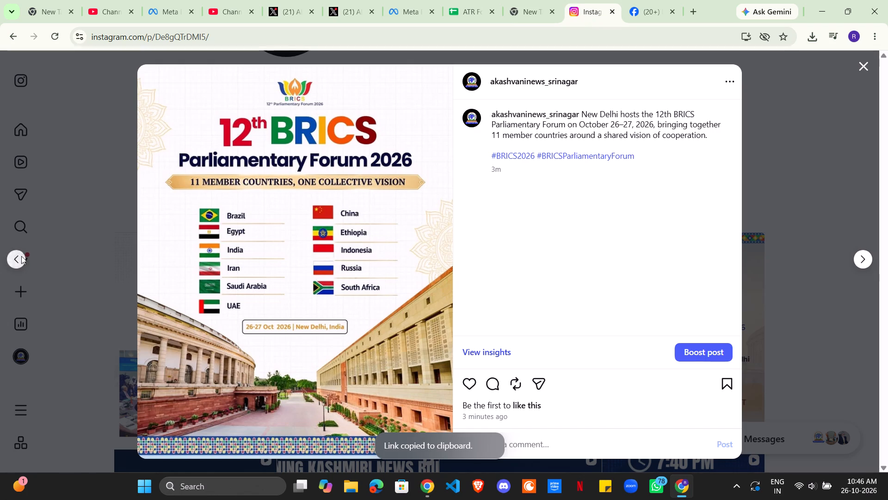
click(726, 81)
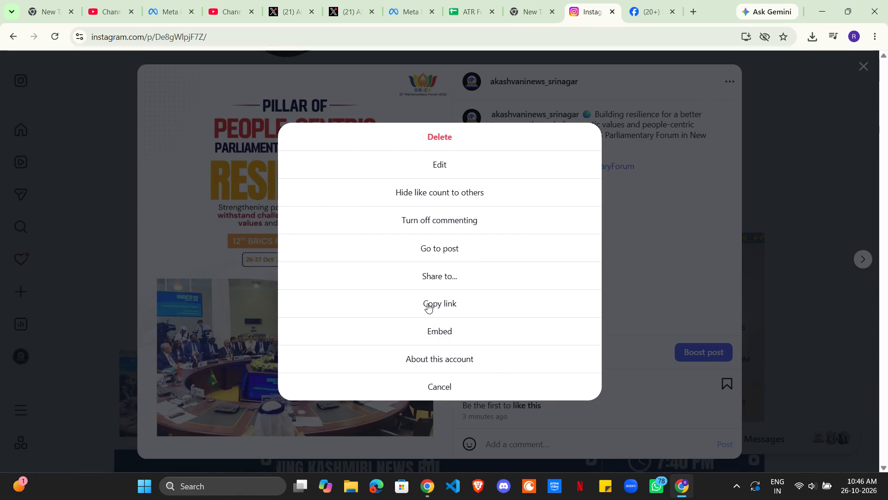
click(427, 303)
click(457, 8)
key(ctrl+v)
click(453, 225)
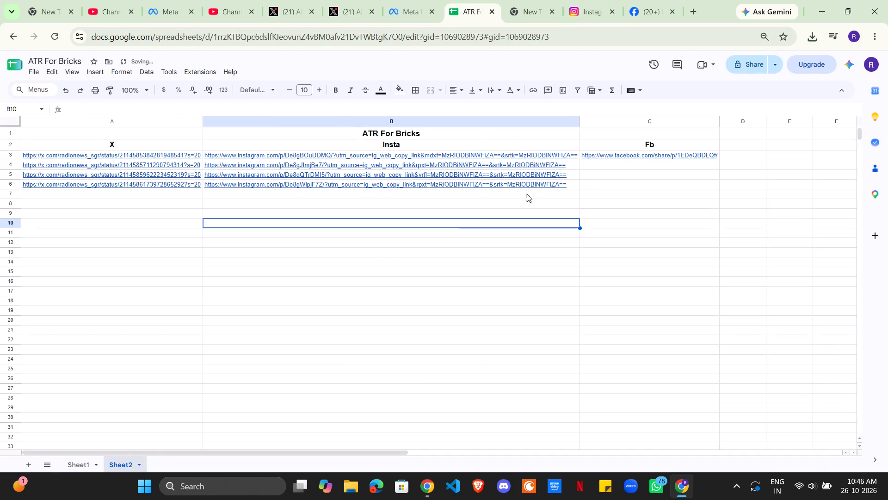
Copy the Cooperation post's link from the Facebook page and paste it into cell C4 of Sheet2.
click(583, 16)
click(120, 227)
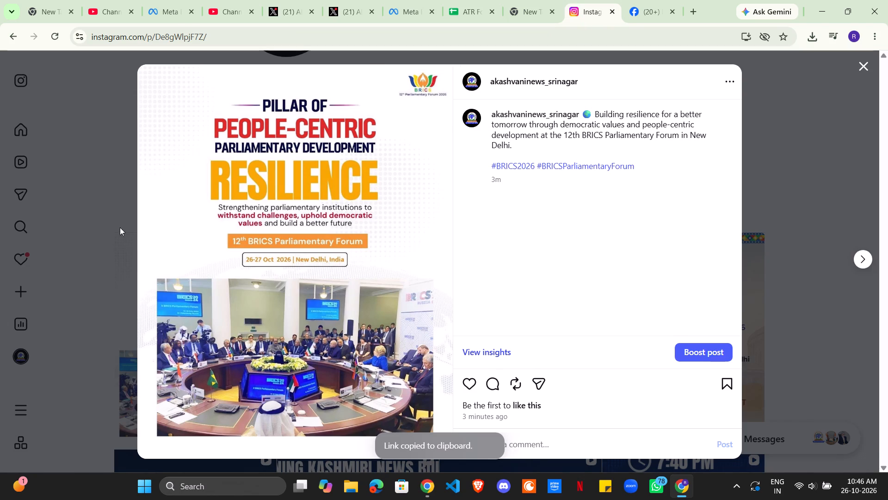
click(649, 14)
scroll(634, 181, down, 5)
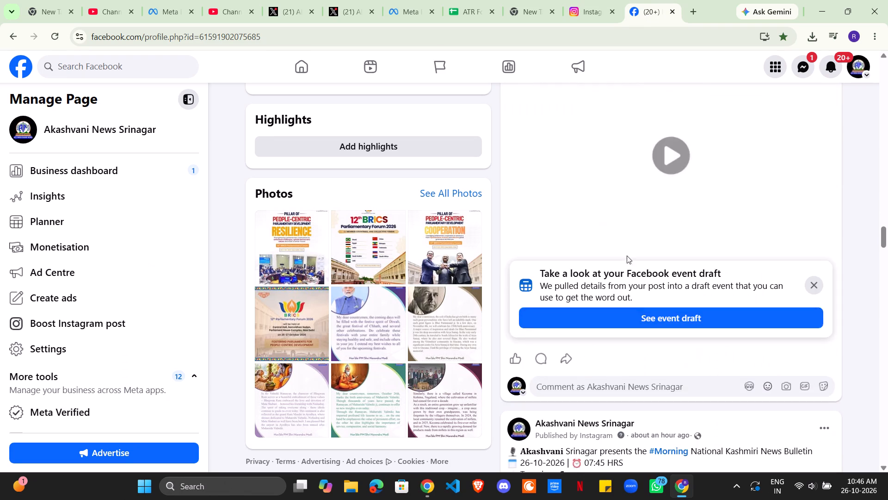
scroll(628, 269, up, 20)
scroll(628, 269, up, 4)
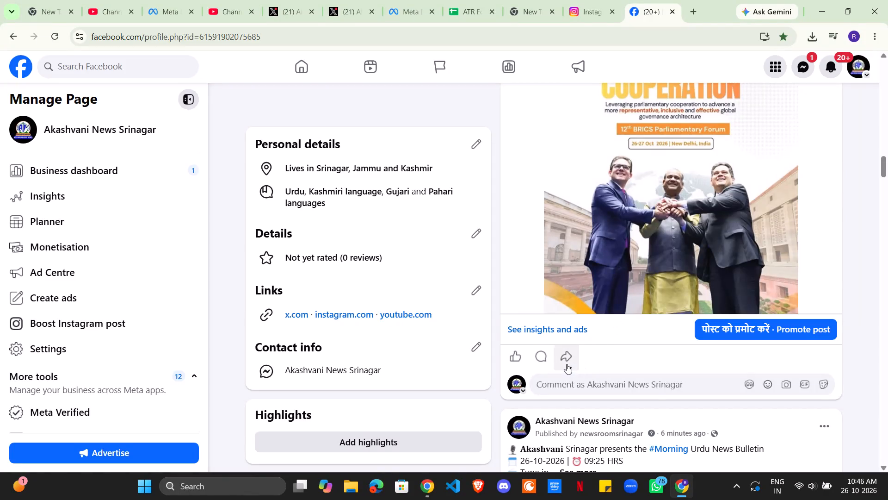
click(567, 364)
click(412, 337)
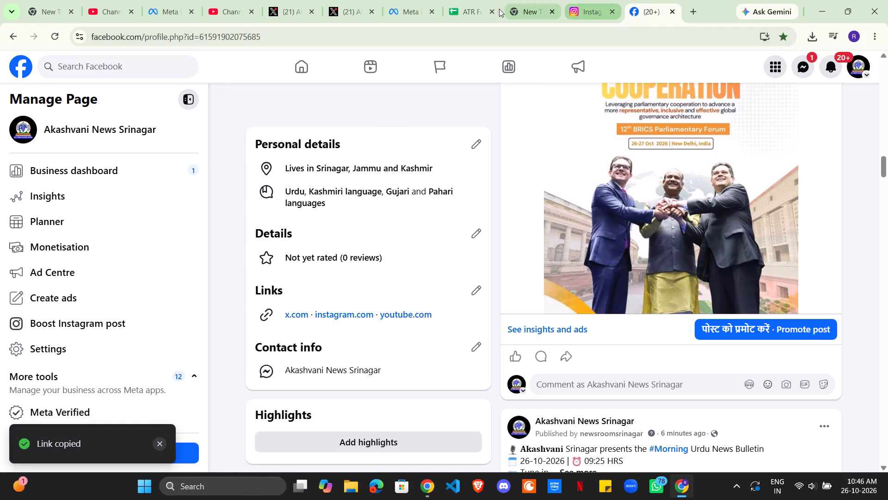
click(475, 9)
click(611, 160)
click(555, 202)
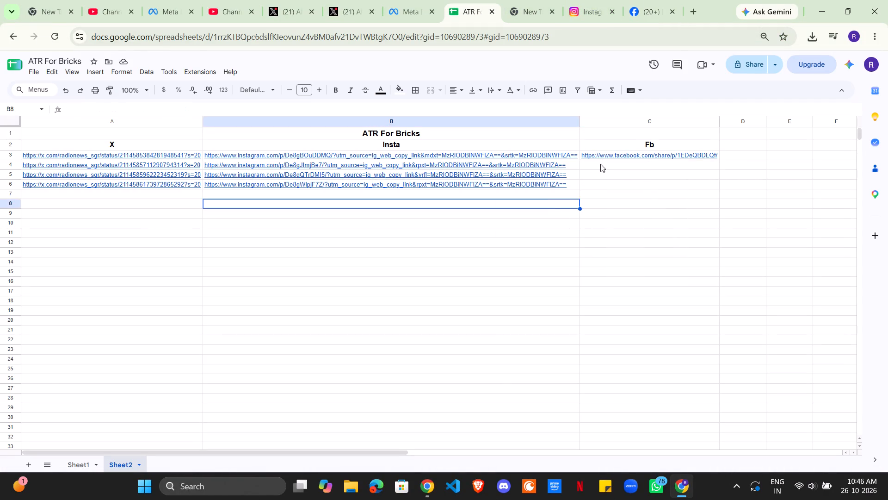
click(601, 163)
key(ctrl+v)
click(613, 241)
Copy the Facebook link of the 11 member countries post and paste it into cell C5 of Sheet2.
click(611, 173)
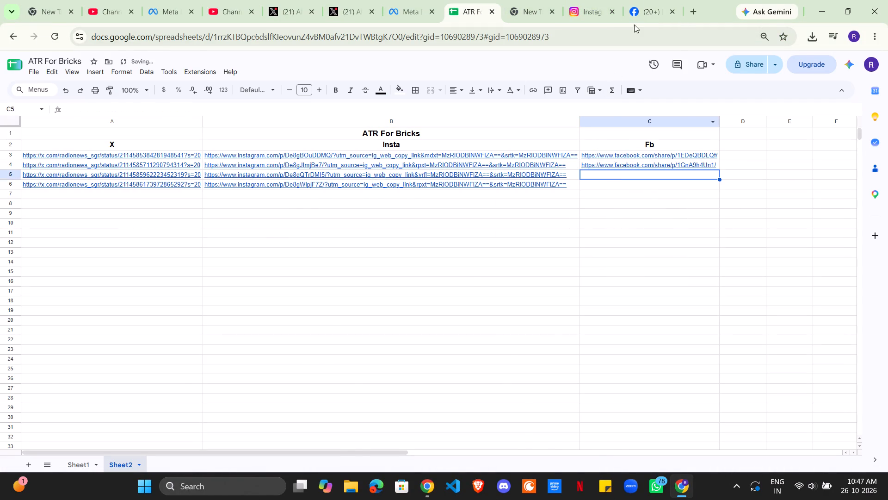
click(641, 7)
scroll(577, 247, up, 9)
click(567, 381)
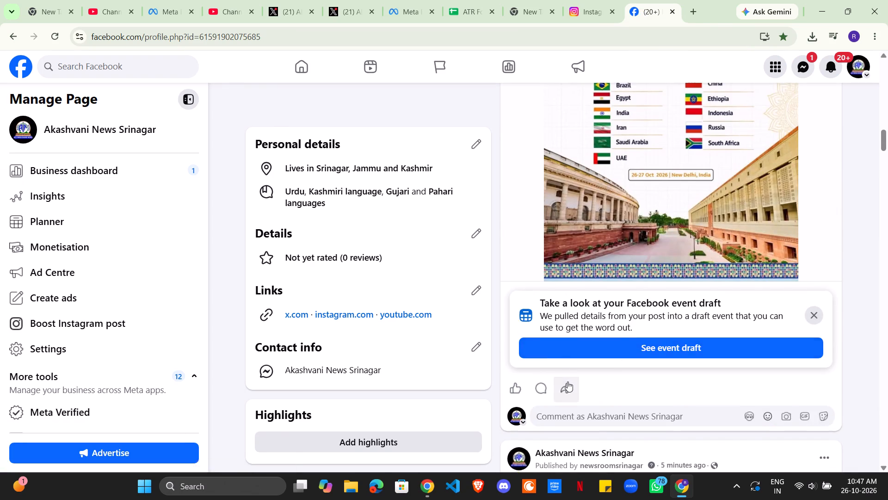
click(415, 347)
click(449, 12)
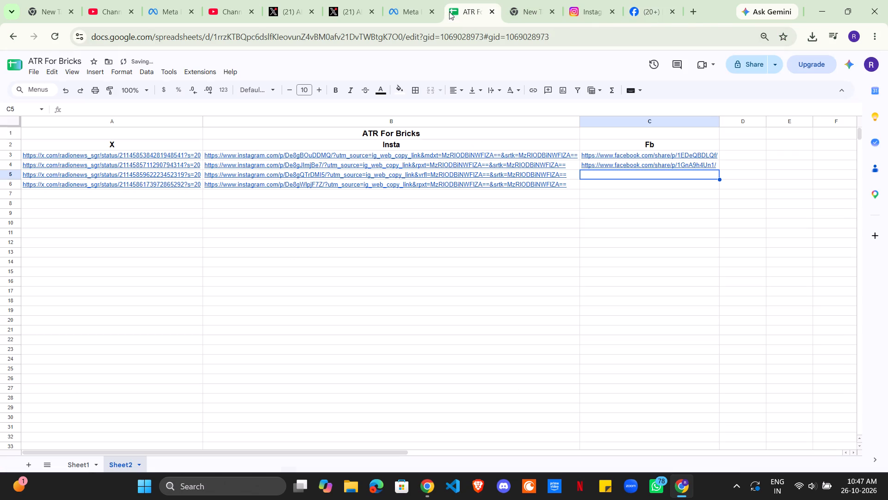
key(ctrl+v)
click(615, 226)
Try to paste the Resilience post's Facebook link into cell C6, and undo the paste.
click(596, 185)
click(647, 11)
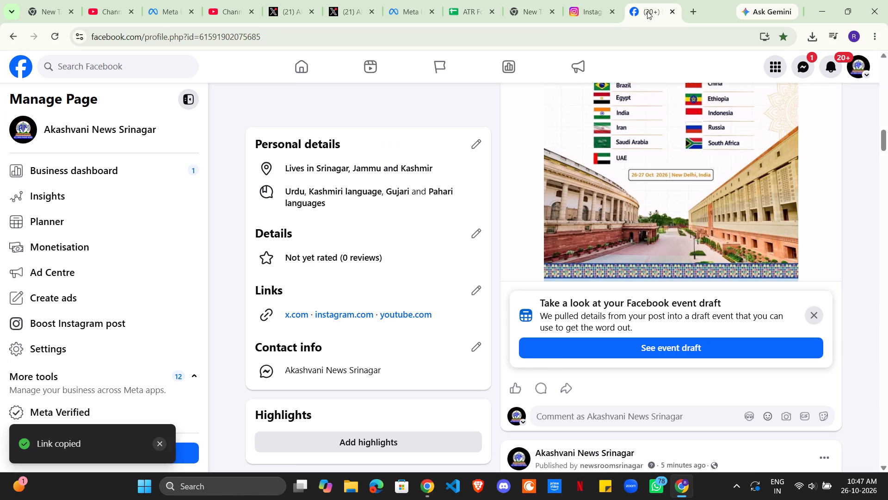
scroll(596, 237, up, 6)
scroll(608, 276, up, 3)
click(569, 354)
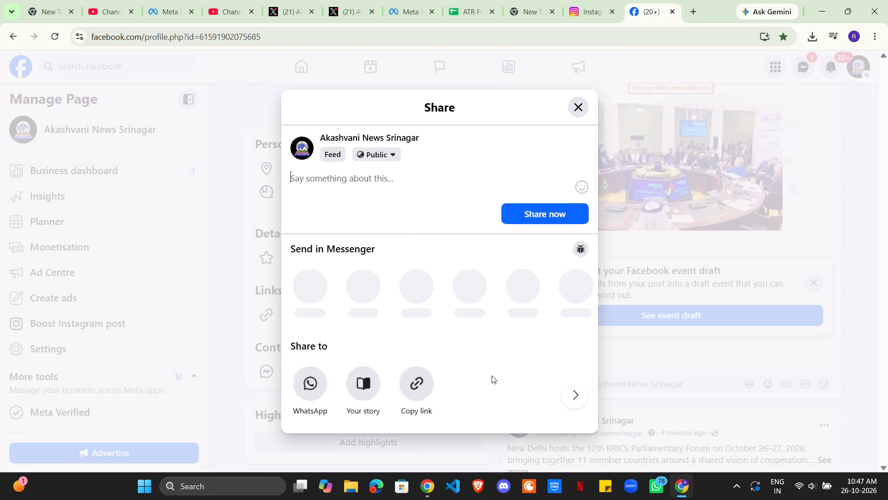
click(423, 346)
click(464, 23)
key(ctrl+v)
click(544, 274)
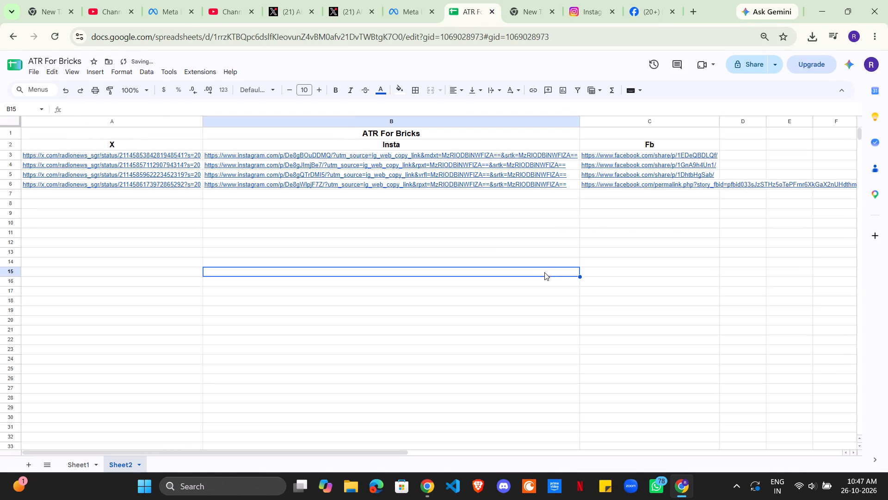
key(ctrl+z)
Copy the Resilience post's Facebook link again and paste it into cell C6 of Sheet2.
click(636, 19)
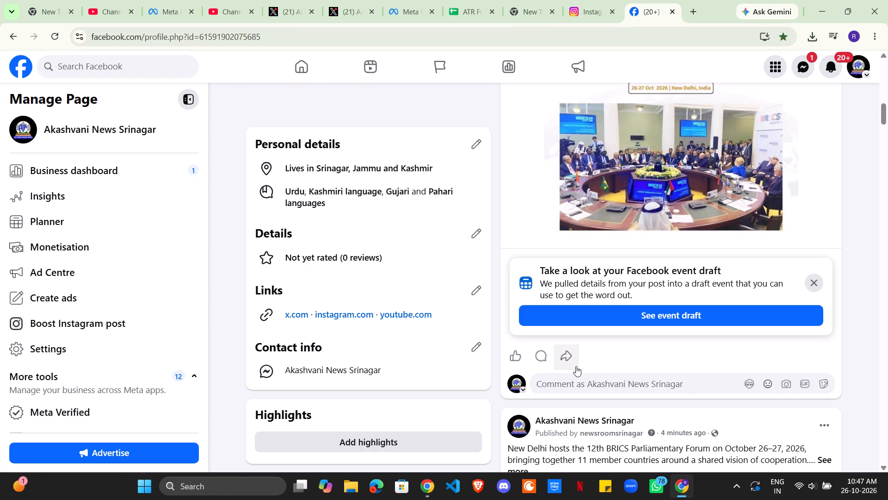
click(573, 366)
click(434, 337)
click(474, 16)
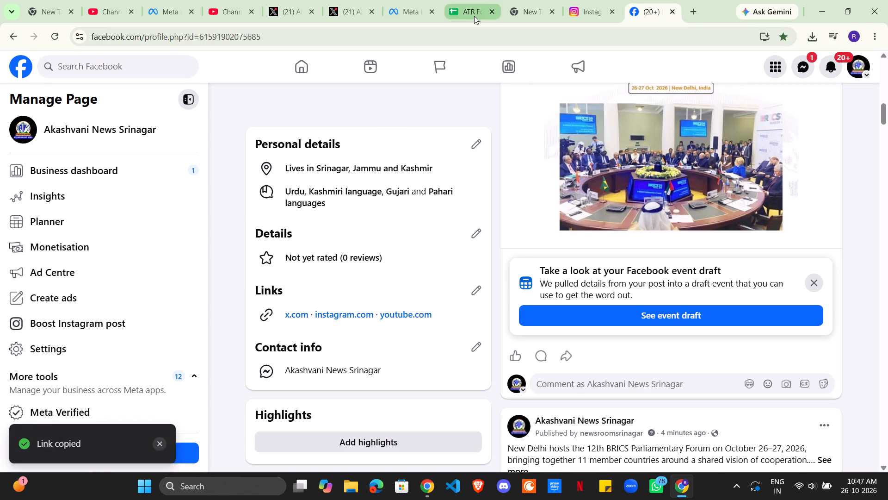
key(ctrl+v)
click(546, 244)
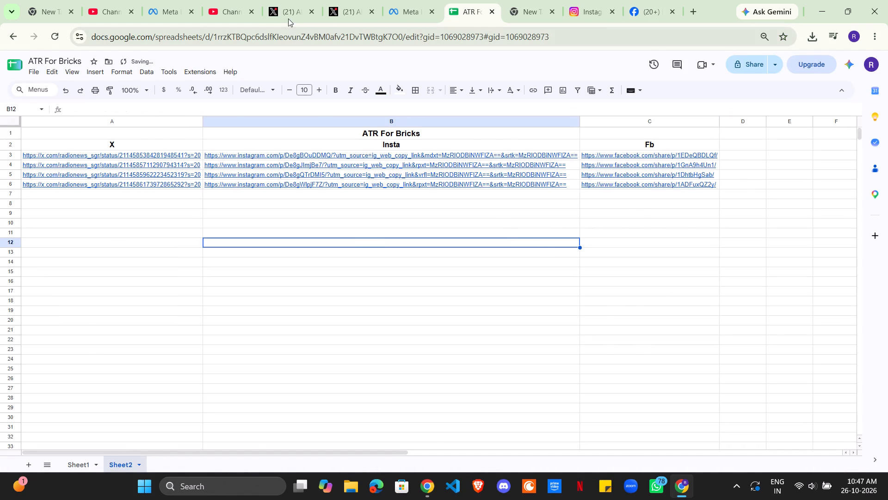
Reload the All India Radio News X profile and look through its latest posts for new BRICS Parliamentary Forum content.
click(340, 15)
click(289, 8)
click(55, 36)
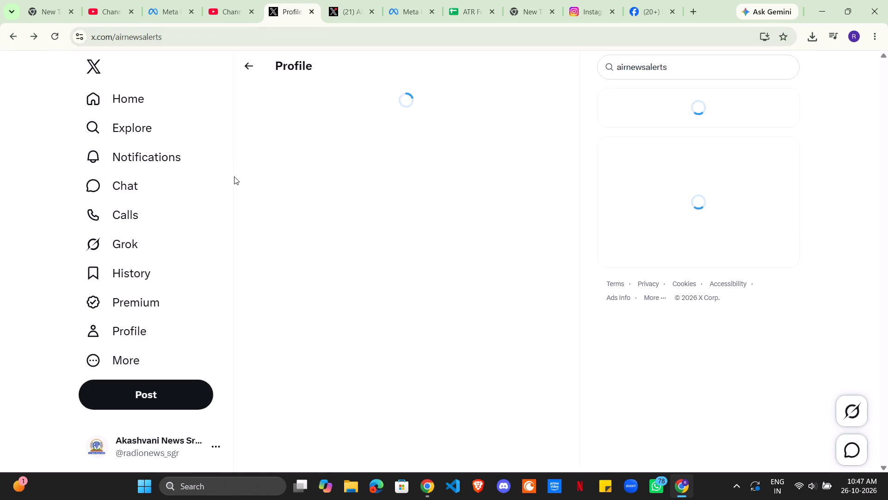
scroll(386, 245, down, 7)
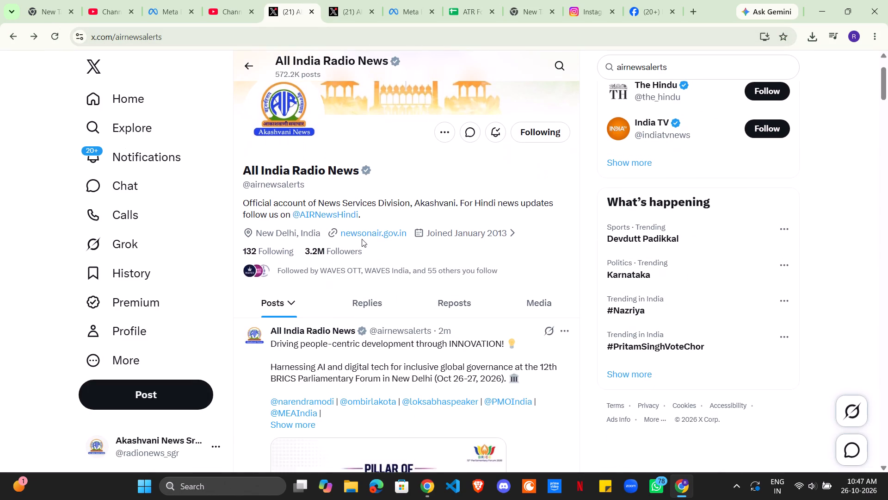
scroll(362, 239, down, 9)
scroll(409, 251, down, 5)
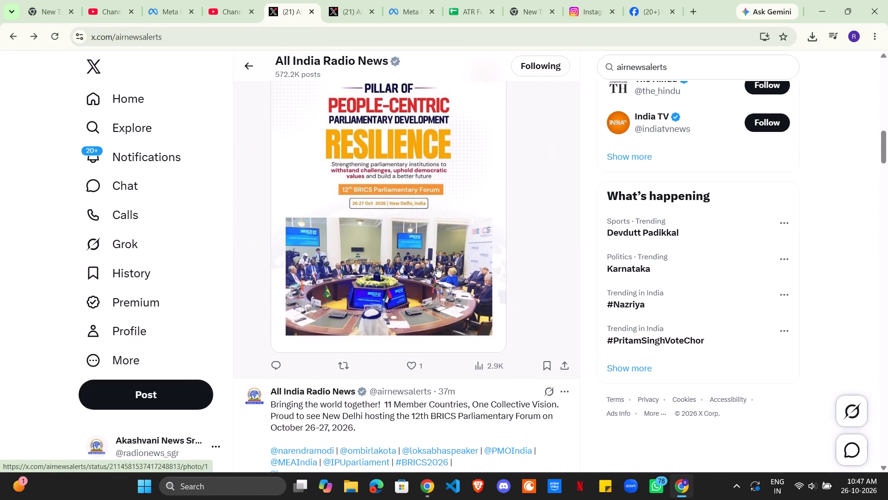
scroll(438, 267, down, 7)
scroll(459, 280, up, 14)
scroll(492, 307, up, 3)
scroll(501, 320, down, 1)
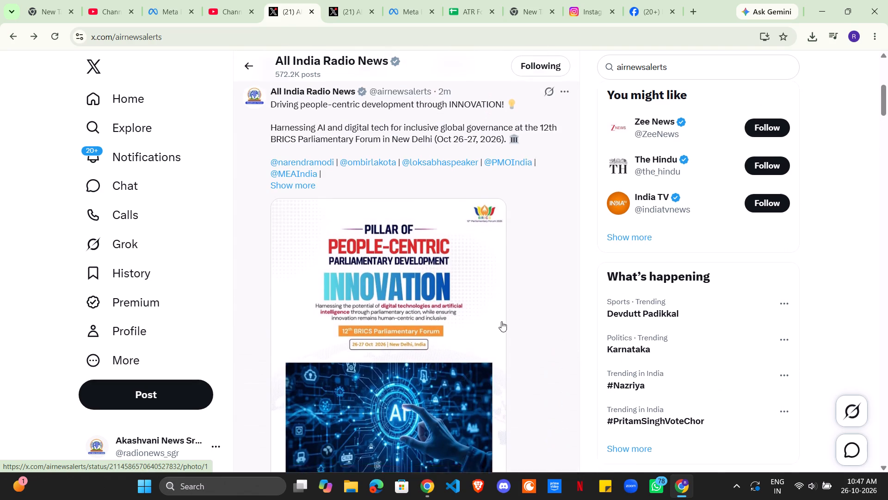
scroll(524, 328, up, 1)
Expand All India Radio News' Innovation post on X and copy its whole text, including the mentions and hashtags.
click(300, 192)
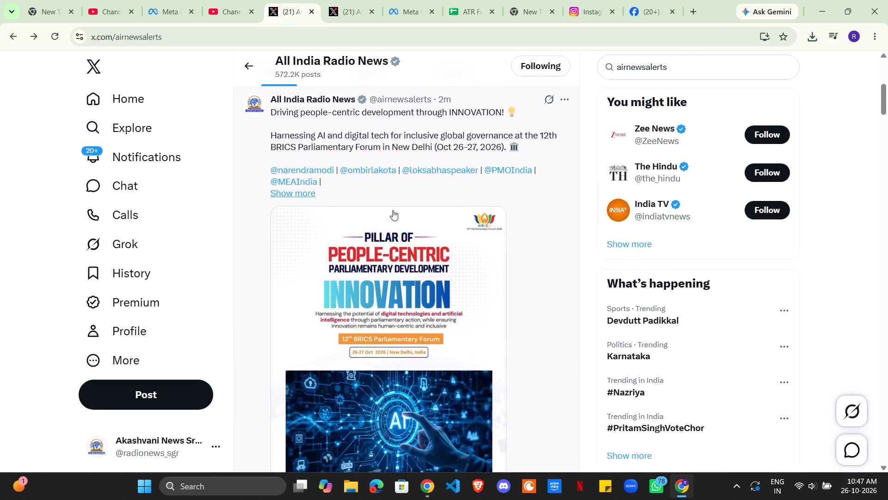
drag(576, 185, 320, 160)
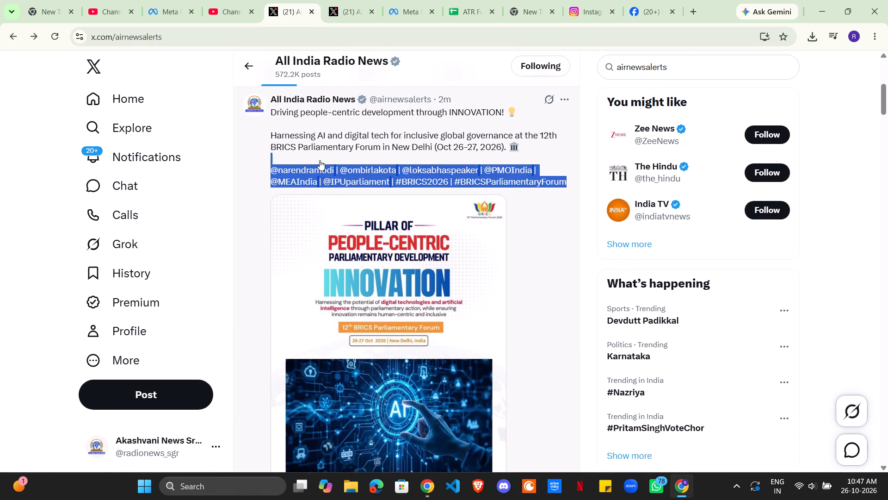
drag(320, 160, 273, 114)
key(ctrl+c)
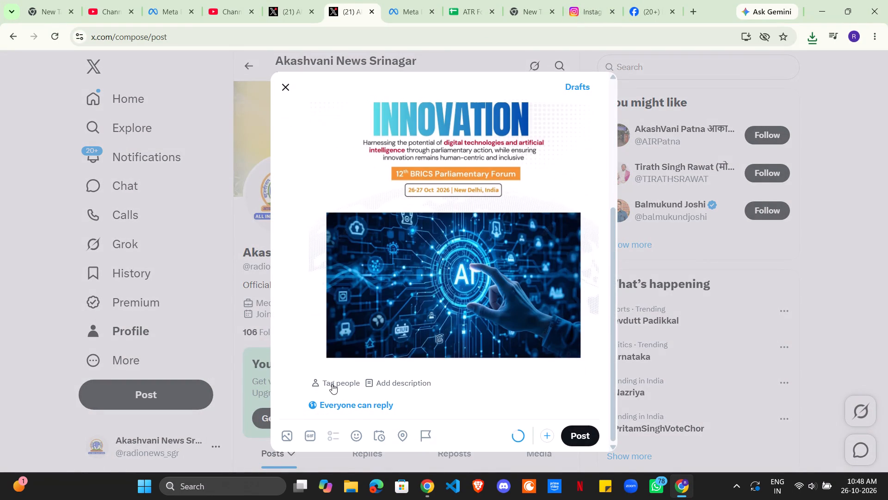
Tag All India Radio News in the INNOVATION poster and publish the post on X.
click(332, 384)
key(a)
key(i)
click(370, 164)
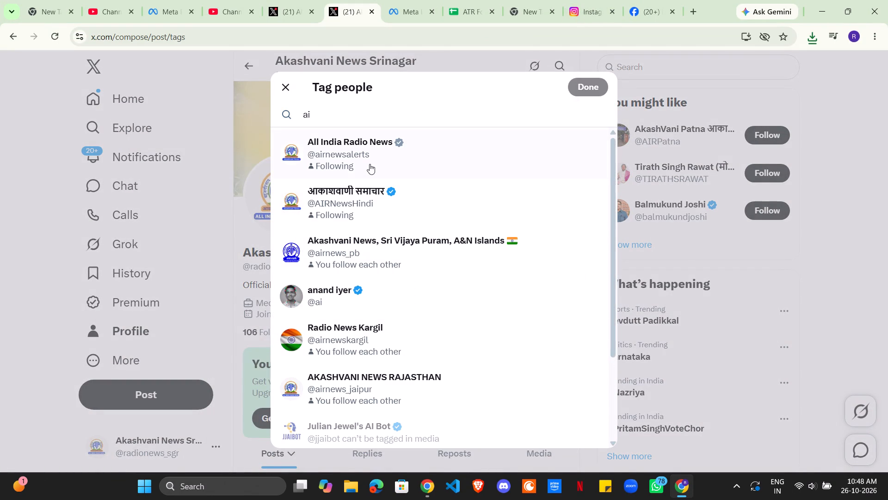
click(529, 139)
click(595, 83)
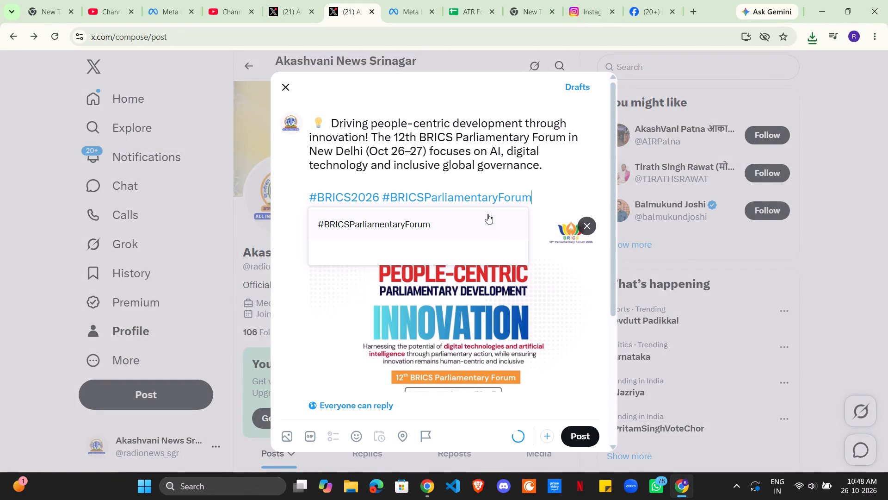
click(580, 436)
click(582, 438)
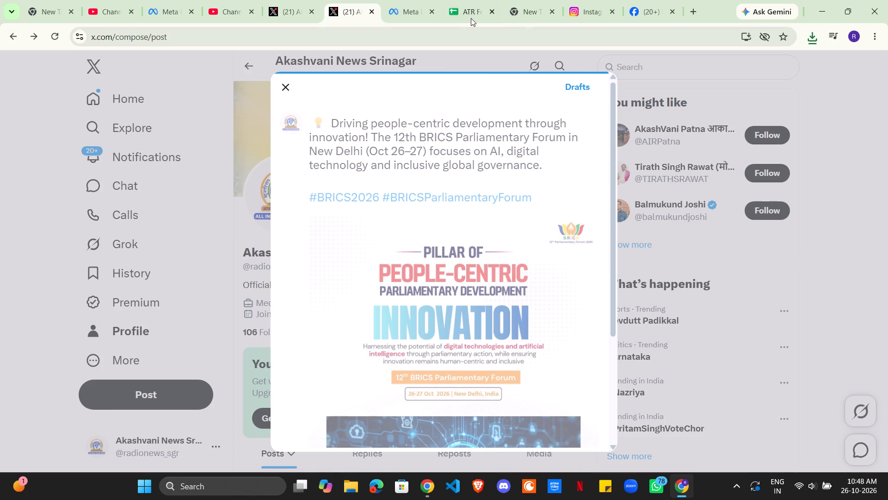
In Meta Business Suite, create a Facebook and Instagram post with the copied INNOVATION caption and poster HVh1T9-aIAEC7uT.jpg, and publish it.
click(591, 21)
click(413, 16)
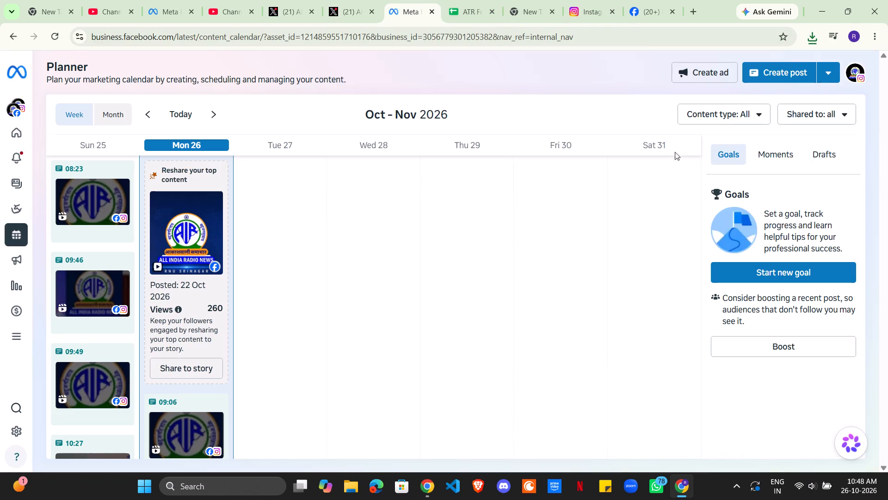
click(790, 73)
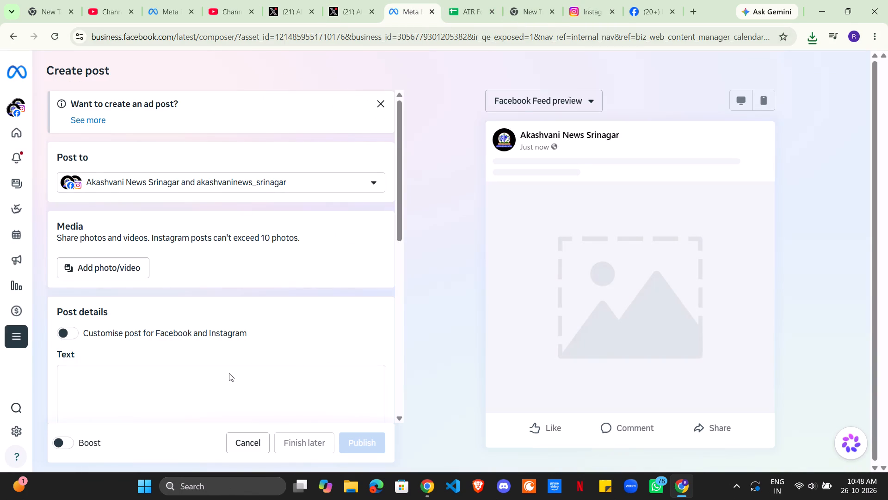
click(229, 375)
key(ctrl+v)
click(128, 265)
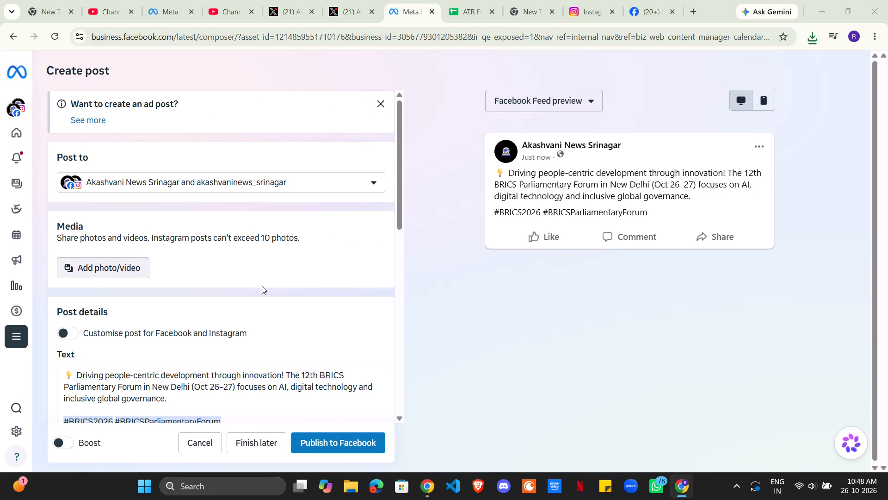
click(347, 238)
click(322, 306)
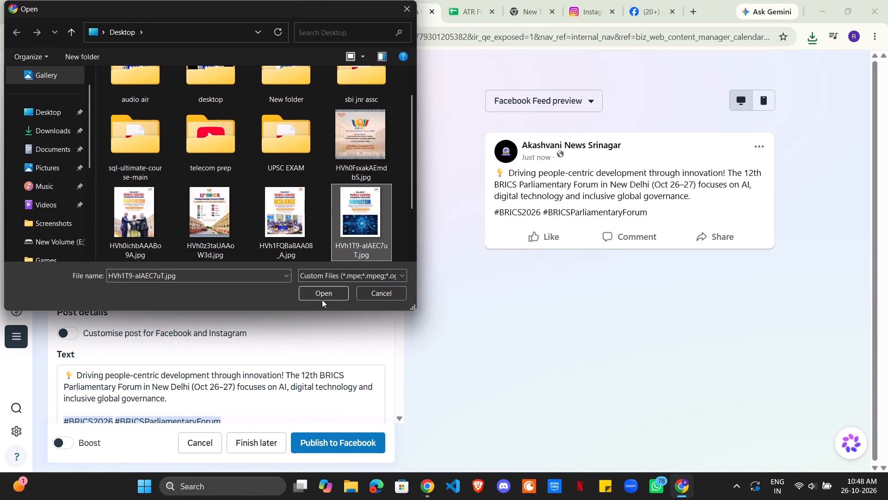
click(322, 299)
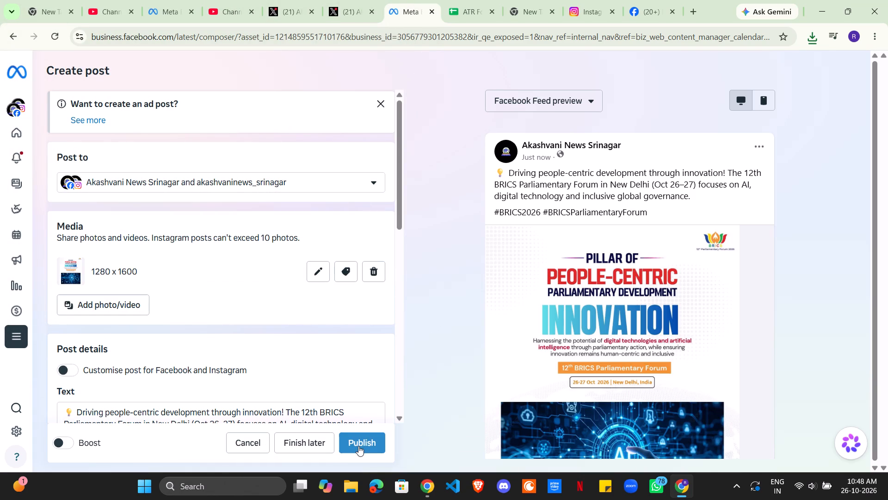
click(358, 446)
Switch back to X and reload the Akashvani News Srinagar profile page.
click(357, 13)
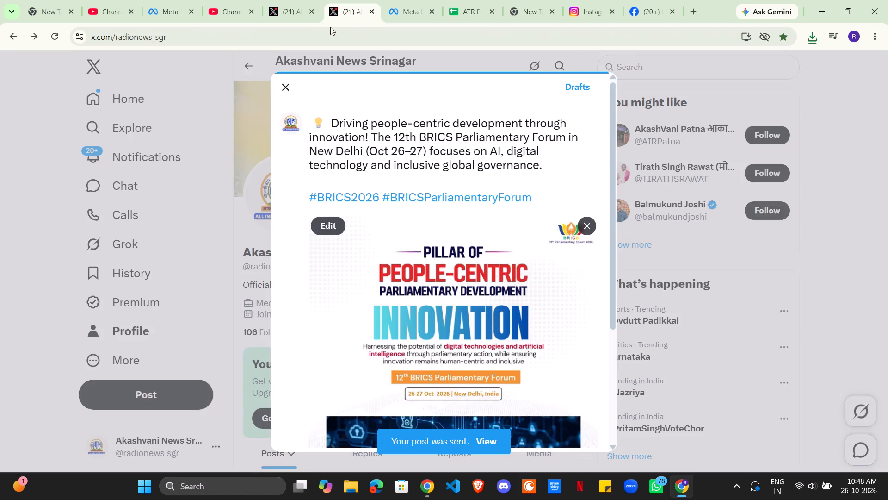
click(55, 34)
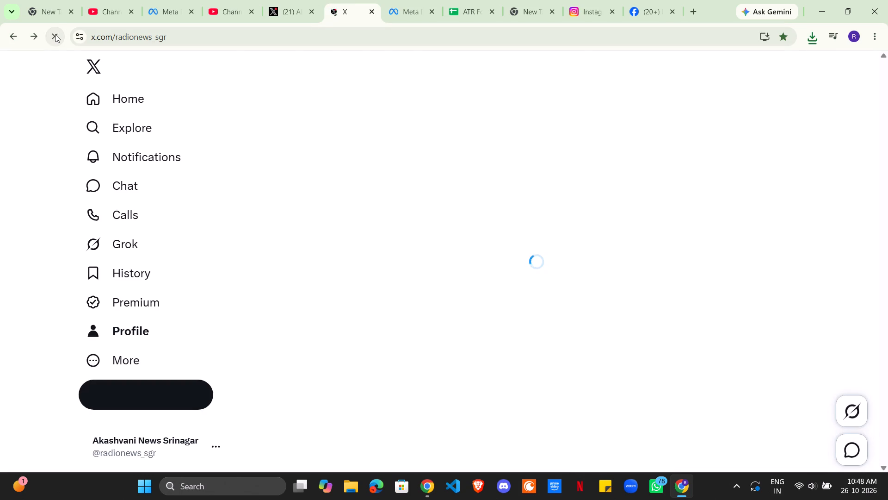
Check the Akashvani News Srinagar profile for the new INNOVATION post and the reloaded All India Radio News feed for newer posts.
scroll(373, 215, down, 5)
scroll(346, 156, down, 4)
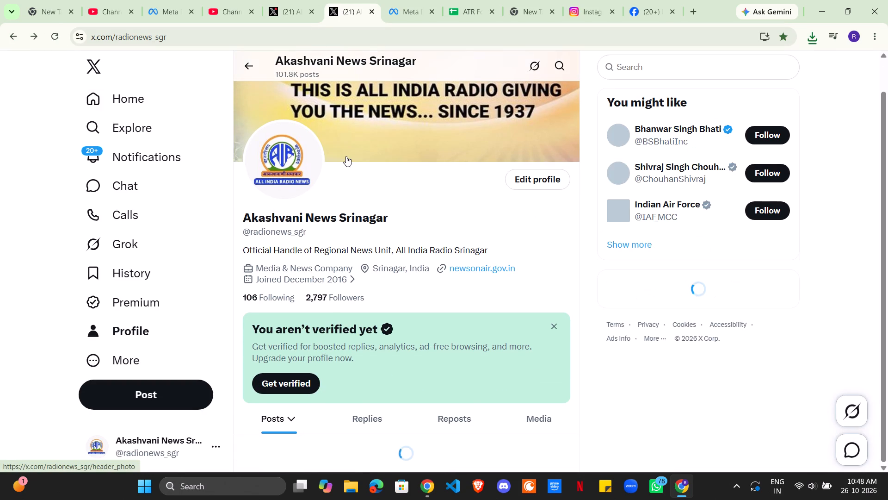
scroll(355, 159, down, 3)
scroll(483, 174, down, 4)
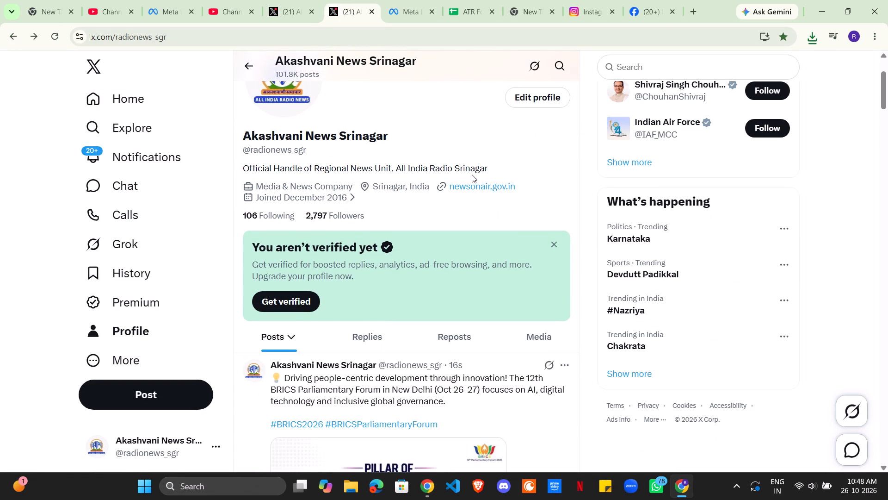
scroll(462, 173, down, 4)
click(286, 12)
scroll(313, 172, up, 5)
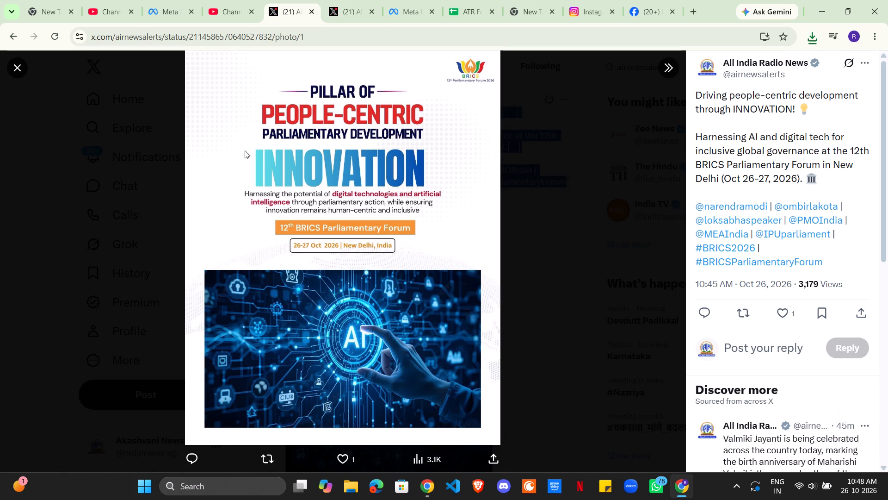
click(160, 131)
click(59, 36)
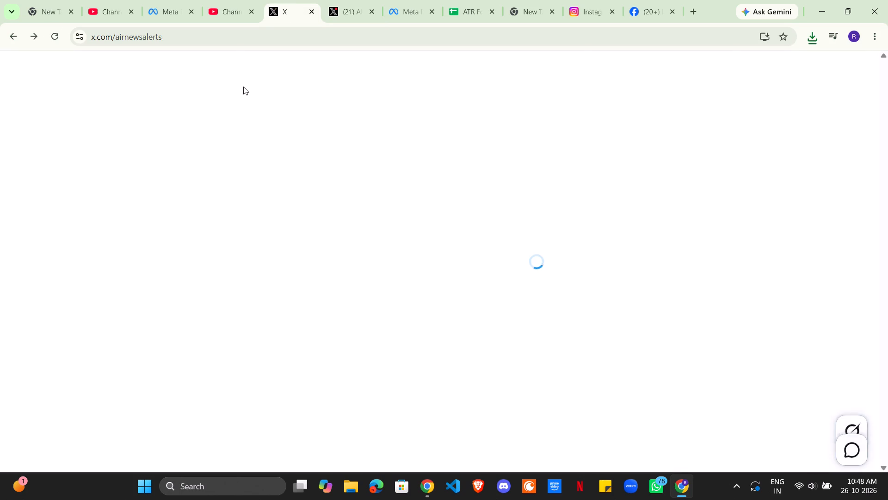
scroll(419, 233, down, 10)
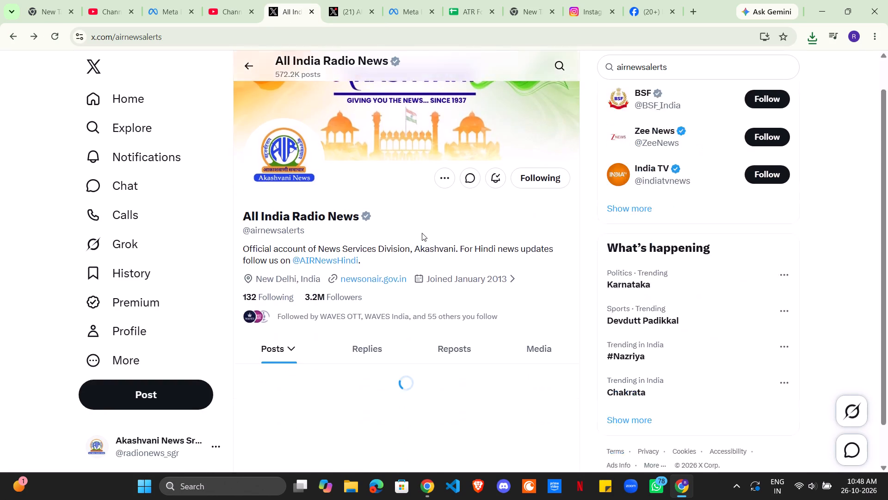
Copy the link of the Innovation post from the Akashvani News Srinagar X profile and paste it into cell A7 of Sheet2.
scroll(427, 221, down, 5)
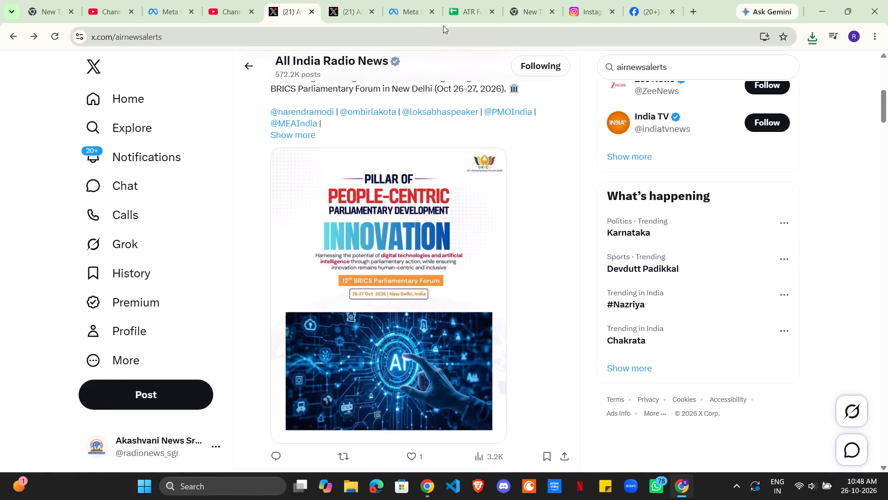
click(353, 11)
scroll(561, 300, down, 4)
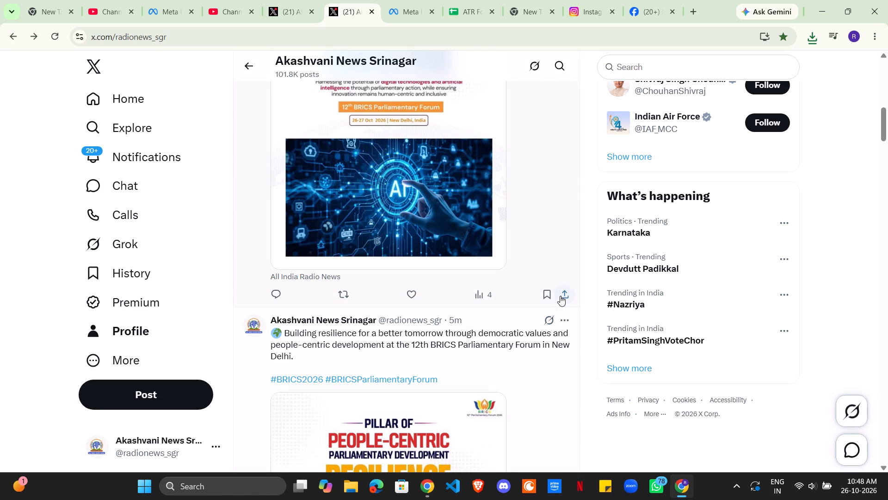
click(560, 296)
click(481, 327)
click(452, 14)
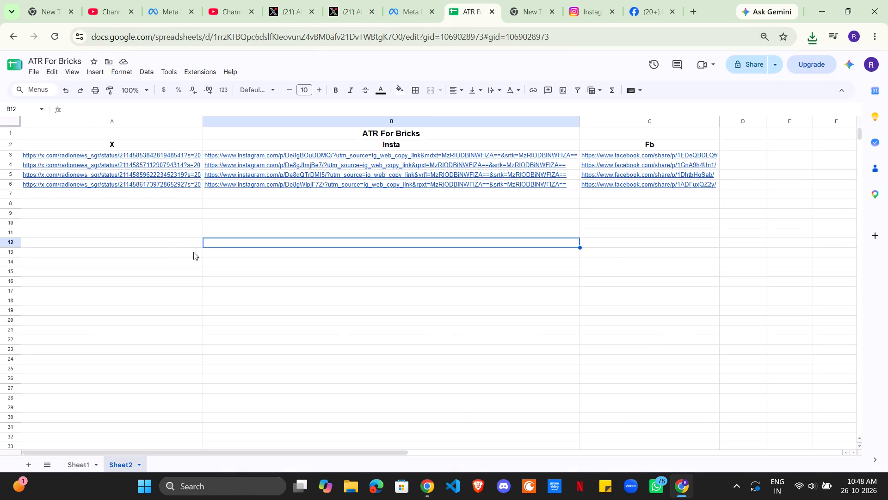
double_click(131, 192)
key(ctrl+v)
click(151, 255)
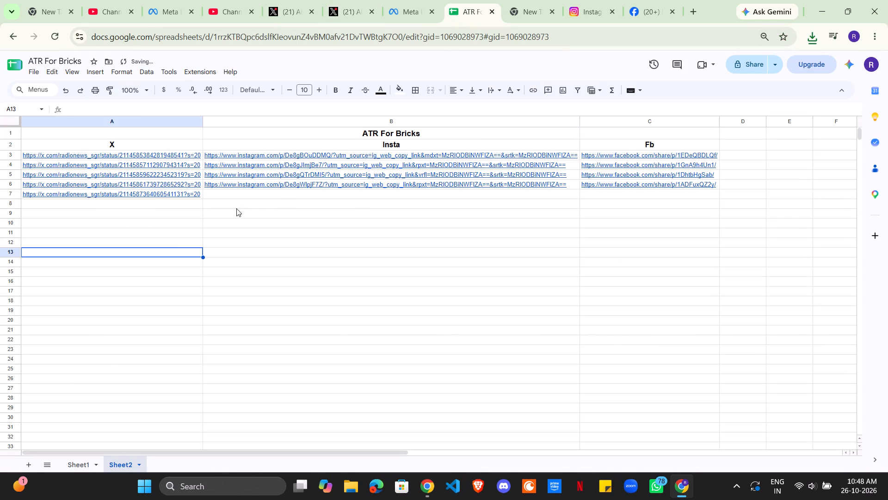
Reload the Instagram and Facebook profiles, copy the Innovation post's Instagram link and paste it into cell B7 of Sheet2.
click(247, 200)
click(279, 196)
click(315, 260)
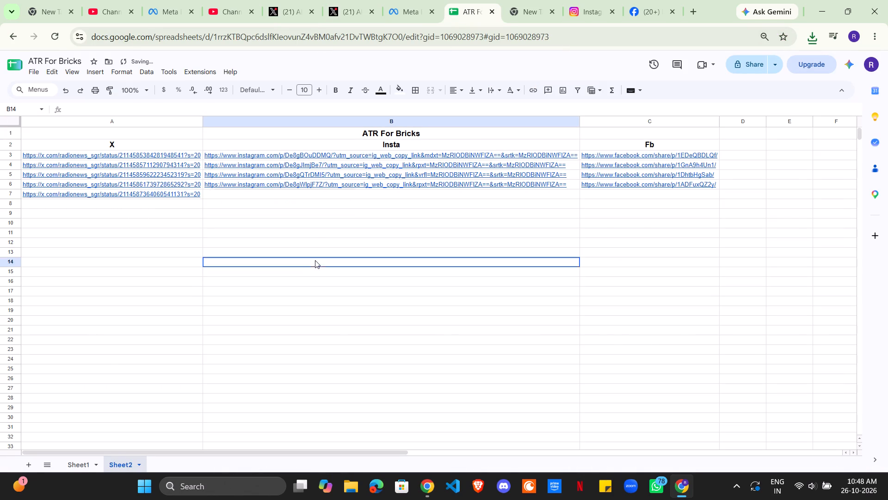
click(310, 197)
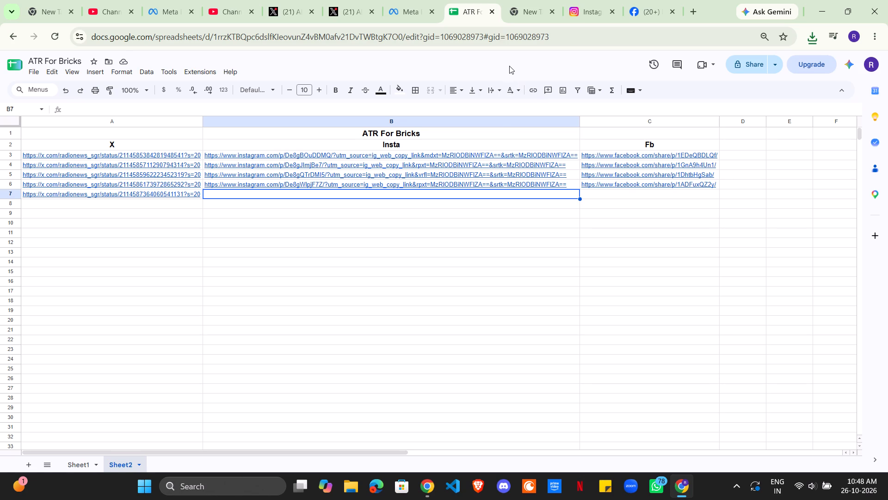
click(591, 18)
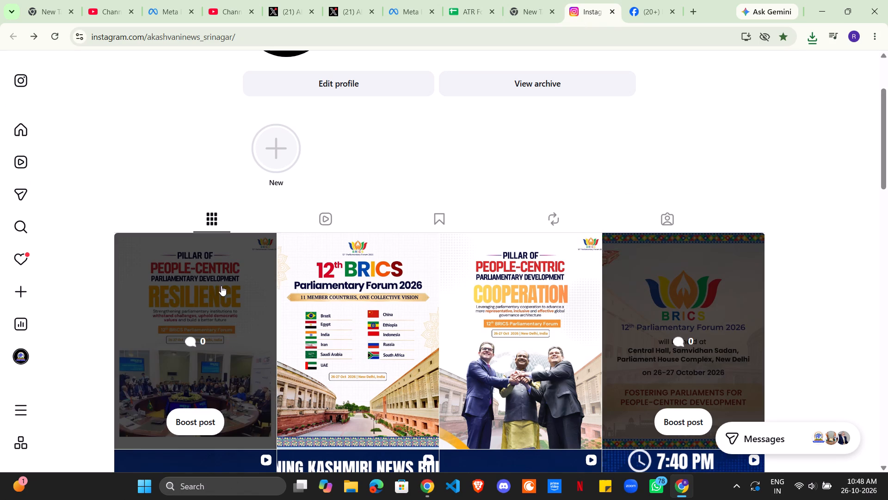
click(55, 38)
click(642, 19)
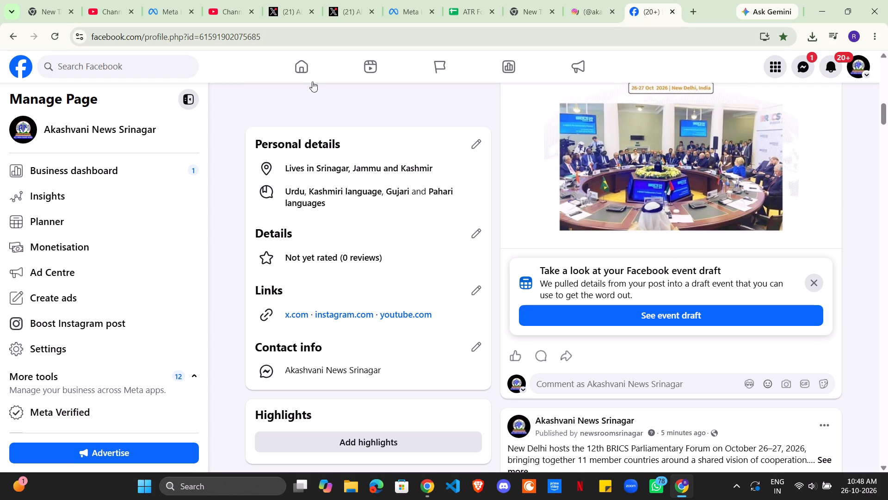
click(55, 39)
click(577, 17)
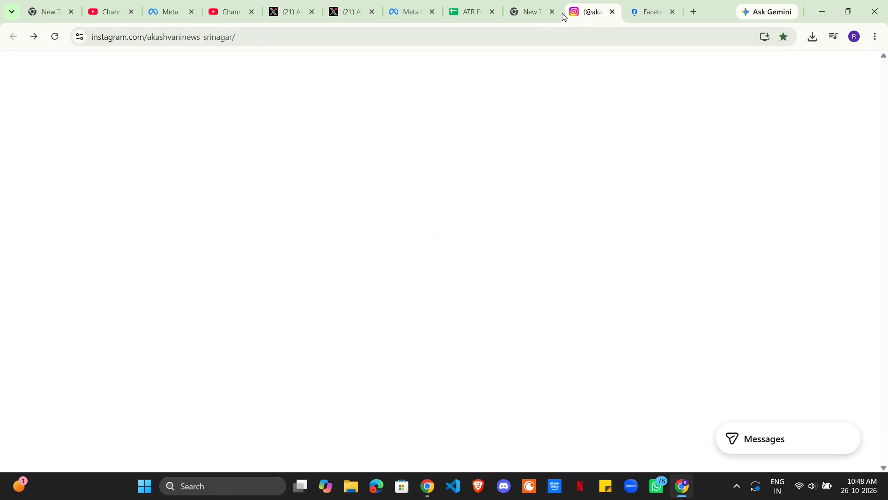
scroll(247, 221, down, 3)
click(206, 272)
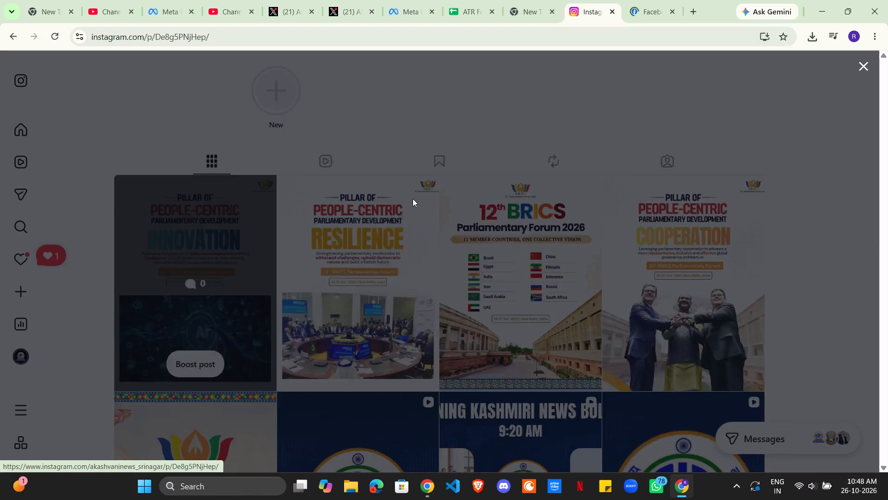
click(730, 78)
click(441, 303)
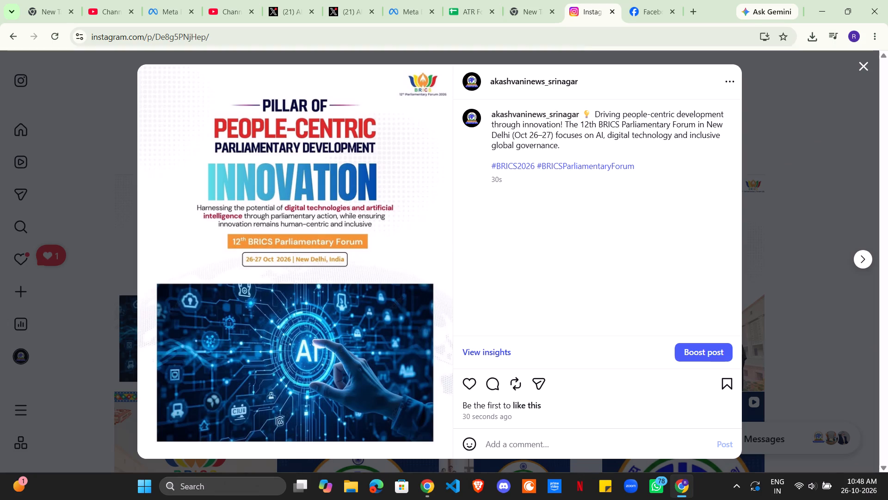
click(472, 15)
key(ctrl+v)
click(462, 252)
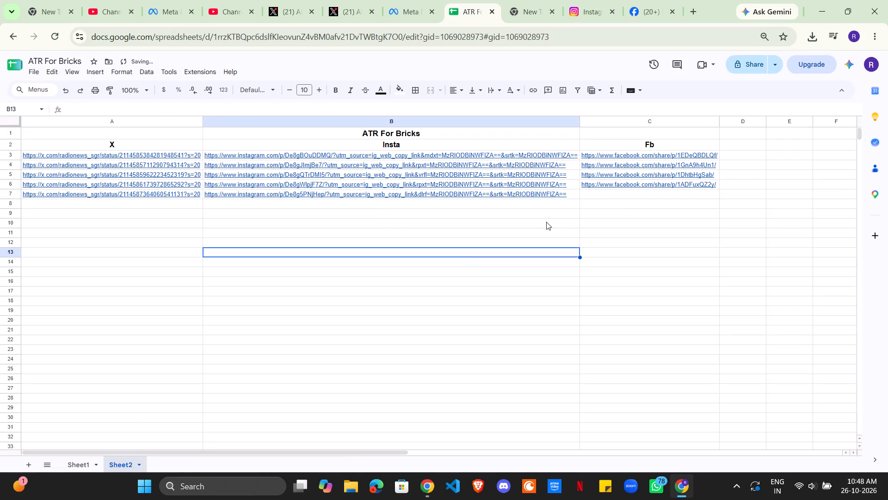
Copy the share link of the Innovation post on the Facebook page and paste it into cell C7 of Sheet2.
click(632, 198)
click(634, 19)
scroll(549, 322, down, 12)
click(567, 223)
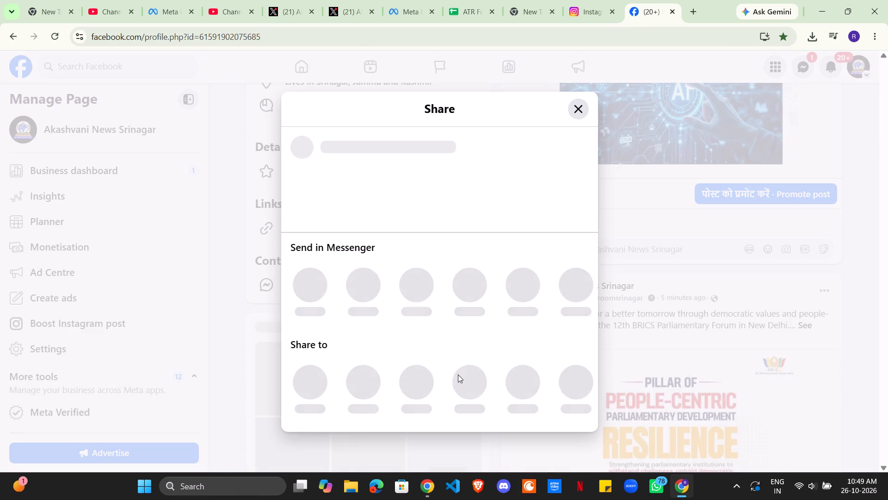
click(421, 335)
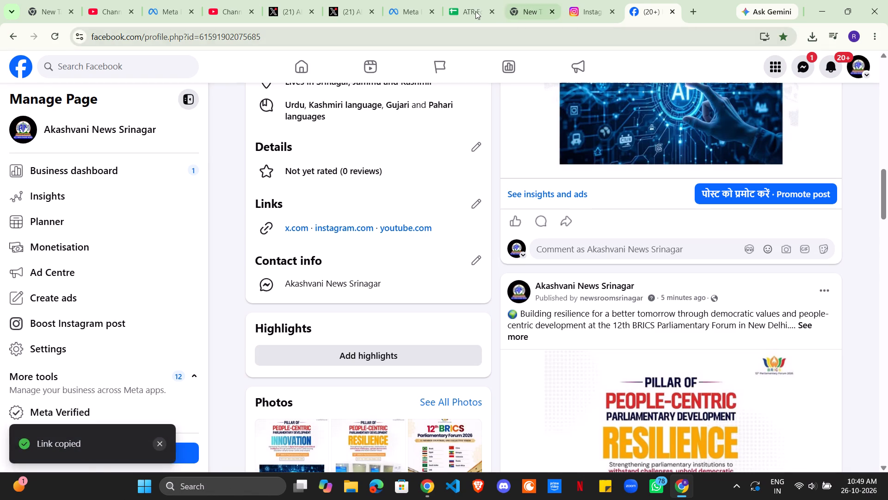
click(475, 11)
key(ctrl+v)
click(568, 287)
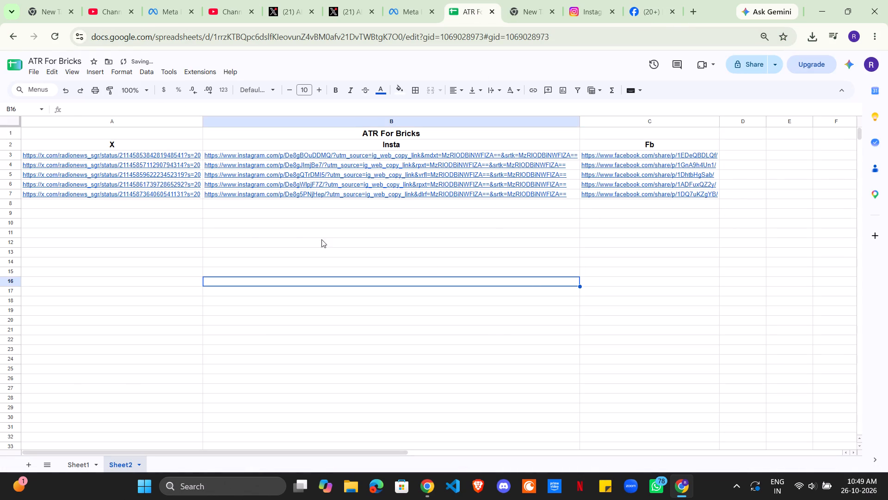
Look over the Facebook, Instagram and X profiles of Akashvani News Srinagar and the collected links in Sheet2.
click(633, 8)
scroll(575, 176, up, 4)
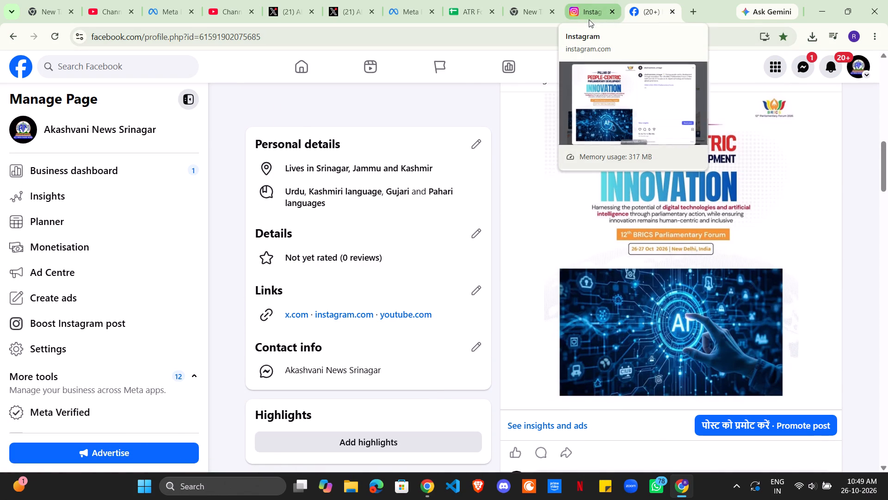
click(589, 19)
click(790, 96)
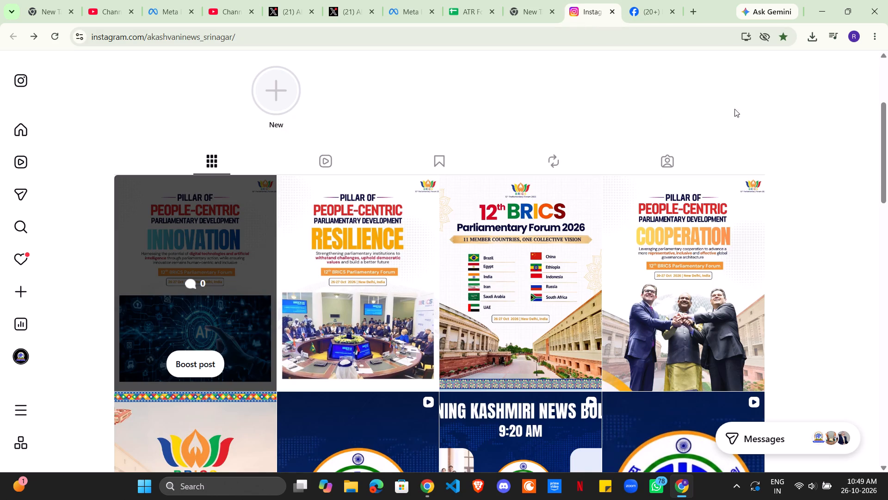
scroll(572, 249, up, 6)
click(648, 5)
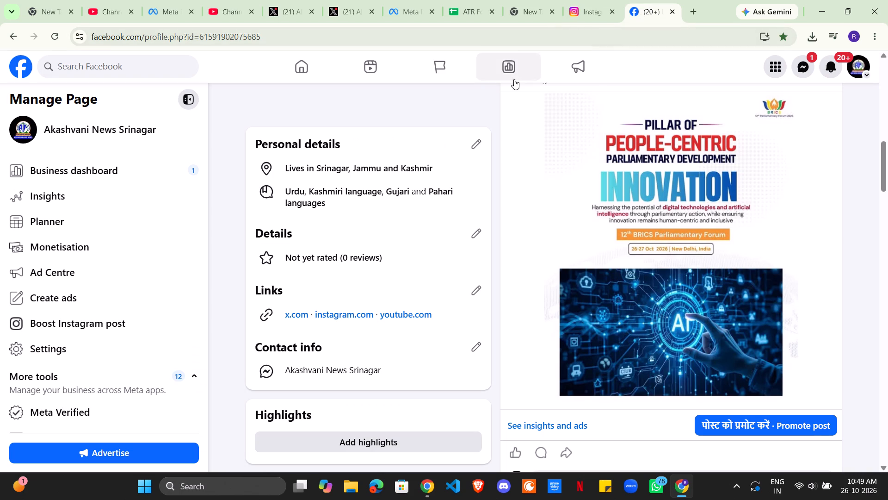
scroll(573, 220, up, 20)
scroll(573, 220, up, 3)
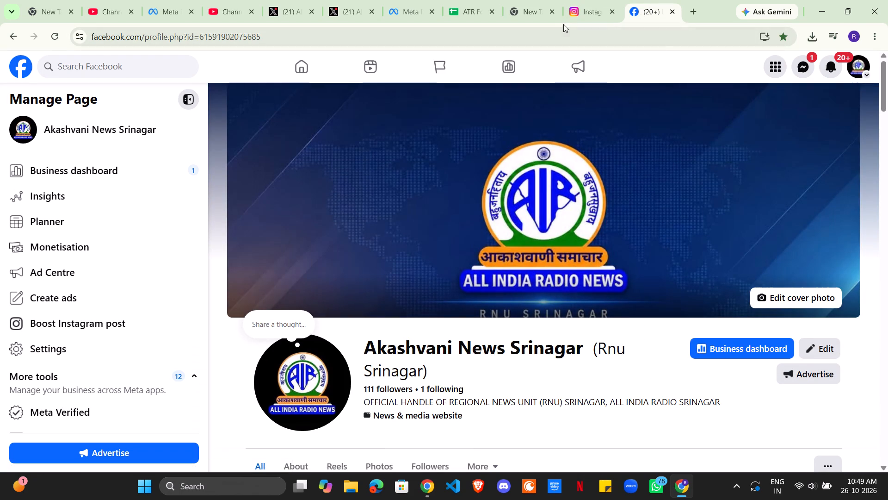
click(452, 12)
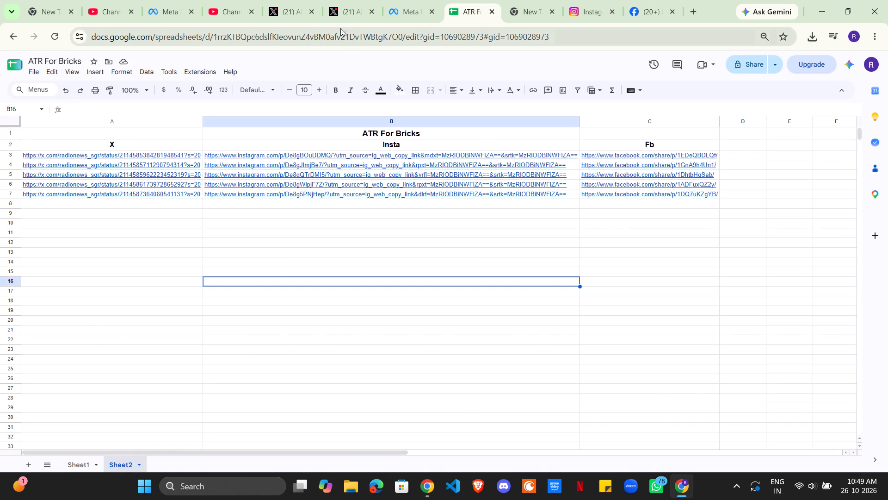
click(346, 15)
scroll(428, 213, up, 20)
scroll(428, 213, up, 4)
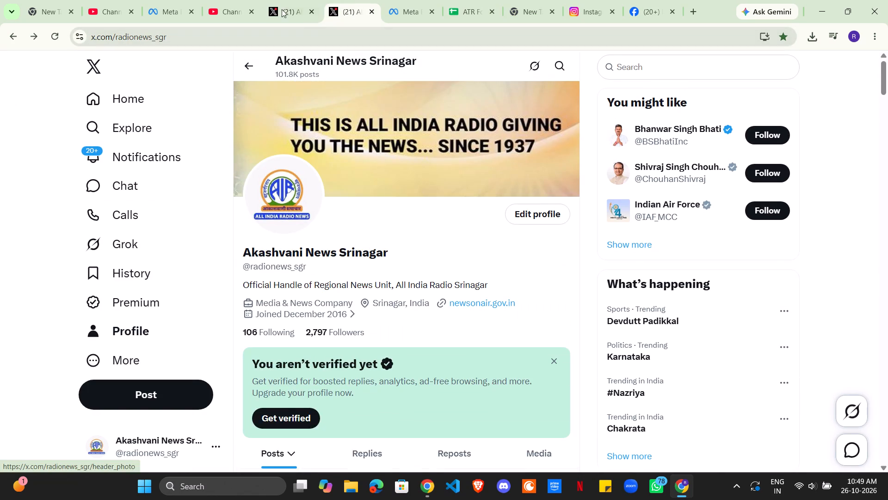
Reload the All India Radio News profile on X and check for posts newer than the Innovation one.
click(278, 5)
scroll(362, 205, up, 10)
click(58, 35)
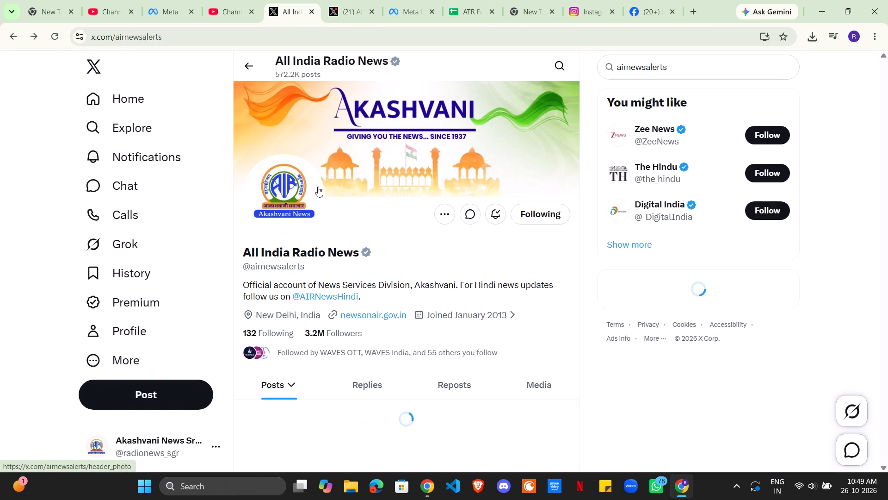
scroll(373, 200, down, 5)
scroll(449, 159, down, 9)
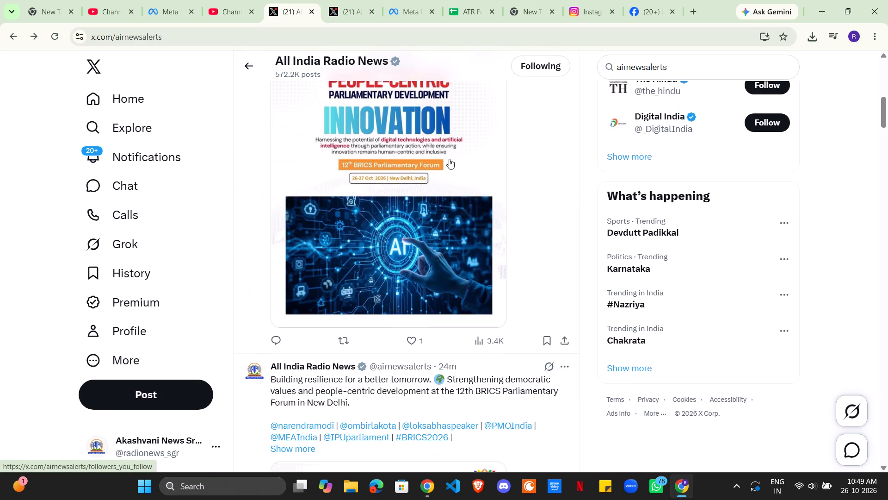
scroll(449, 159, up, 4)
Close the two YouTube Studio tabs, the Meta tab between them and the first New Tab page.
click(110, 11)
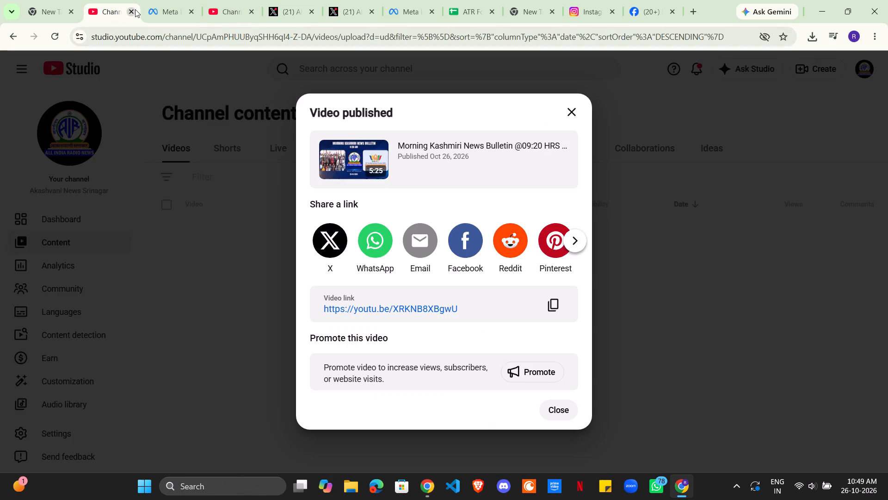
click(135, 9)
click(132, 13)
click(132, 13)
click(42, 8)
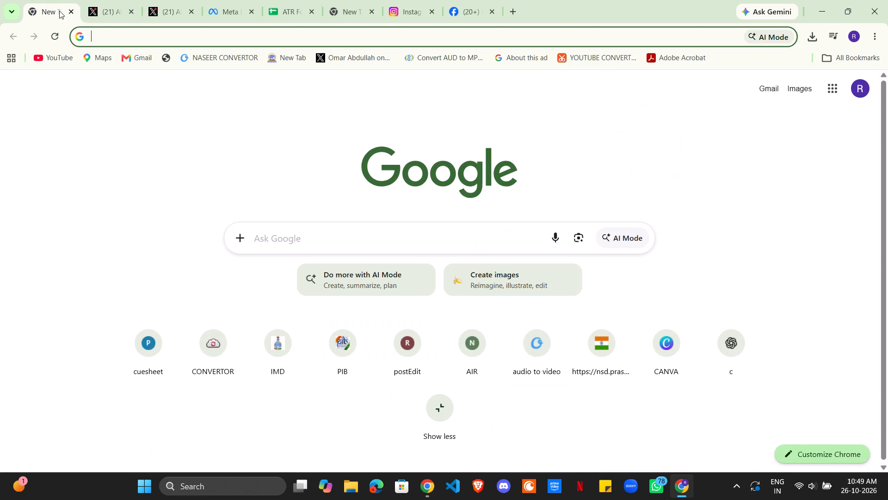
click(68, 12)
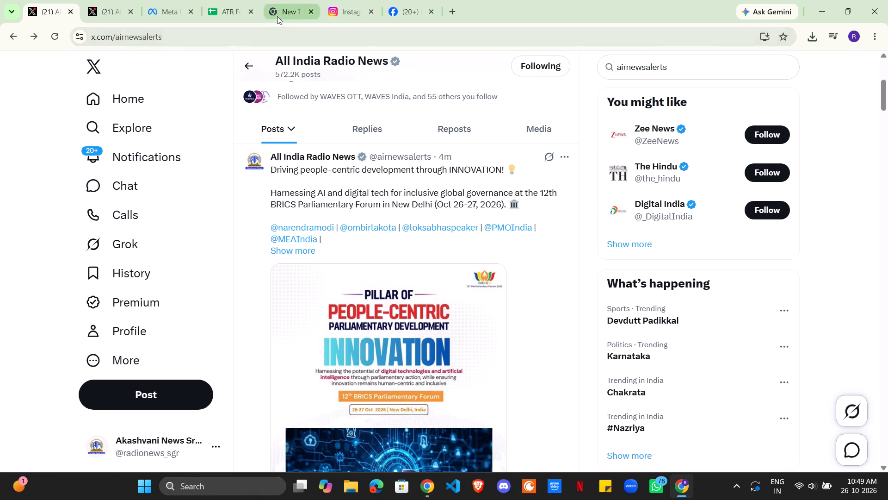
Move the New Tab browser tab to the end of the open tabs.
drag(278, 16, 369, 18)
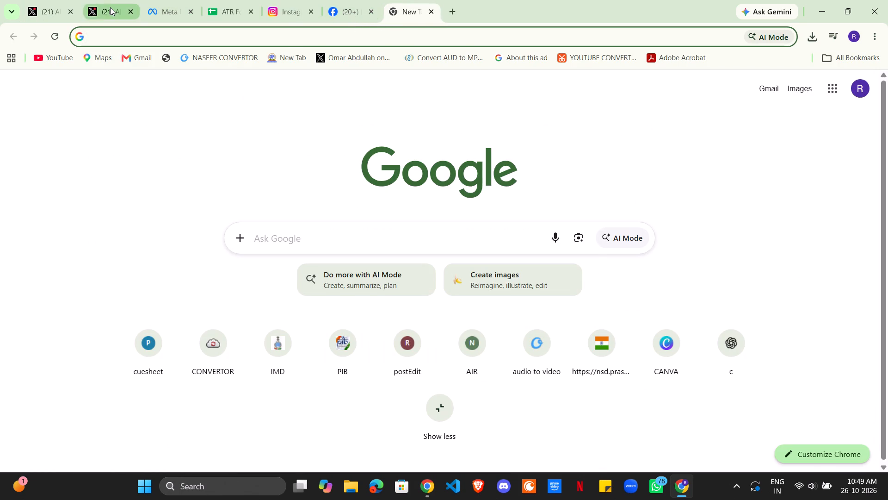
Open PIB India's X profile and look through its recent posts for BRICS Parliamentary Forum content.
click(110, 7)
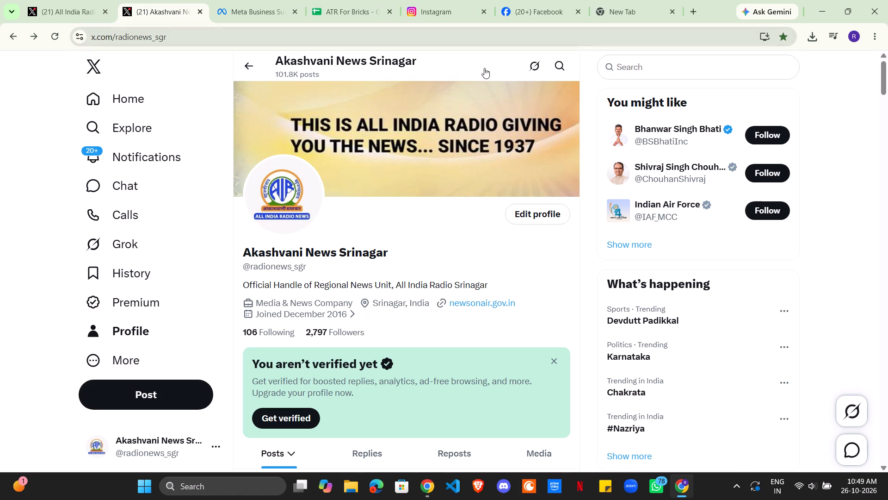
click(681, 77)
click(677, 74)
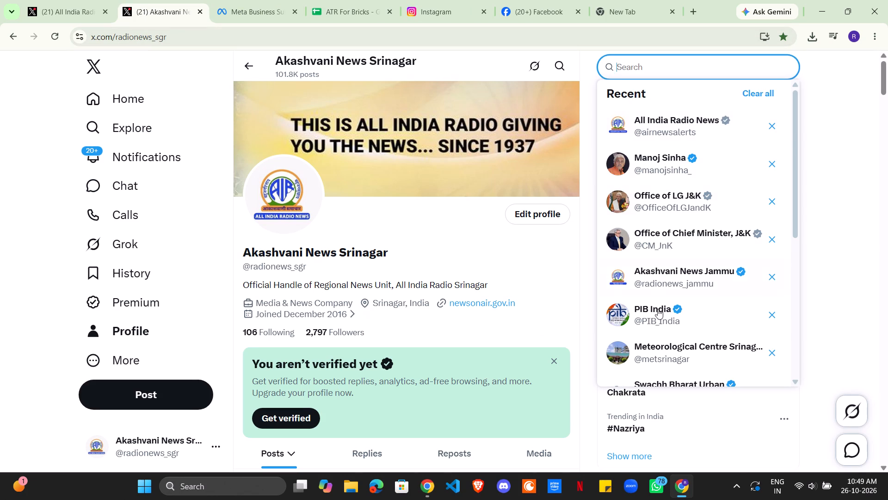
click(660, 313)
scroll(516, 217, down, 5)
scroll(479, 169, down, 7)
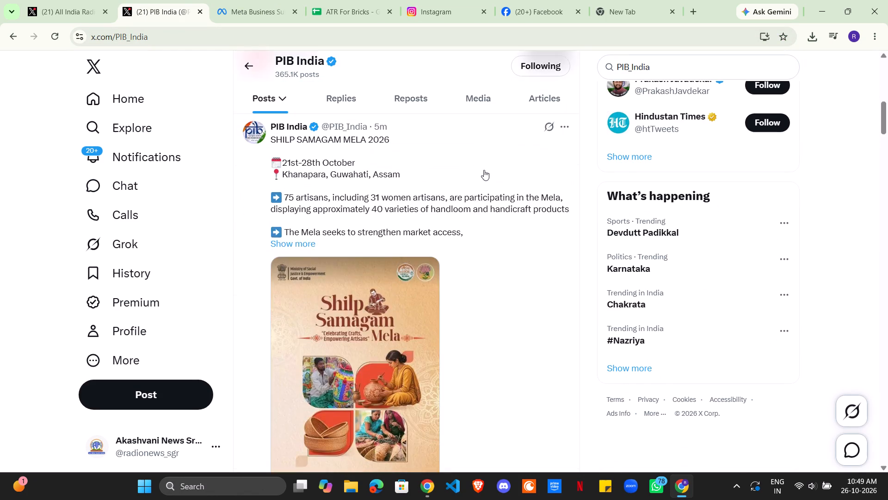
scroll(484, 170, down, 19)
scroll(492, 191, down, 6)
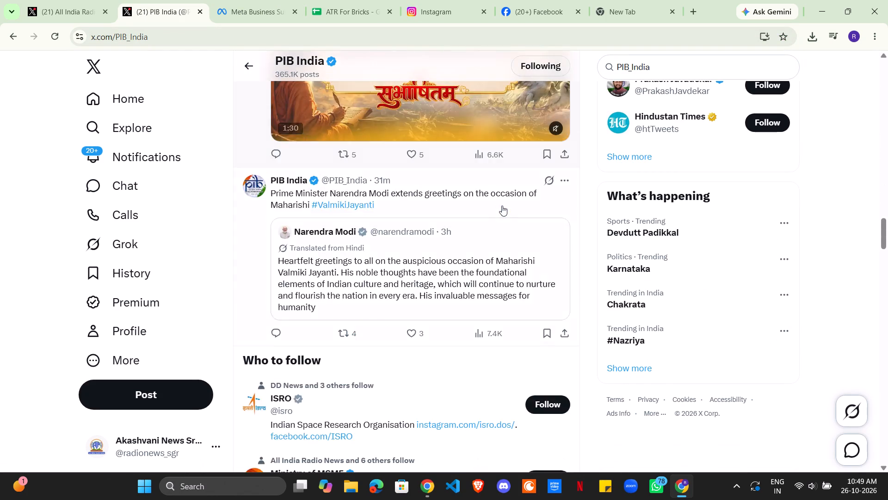
scroll(502, 206, down, 19)
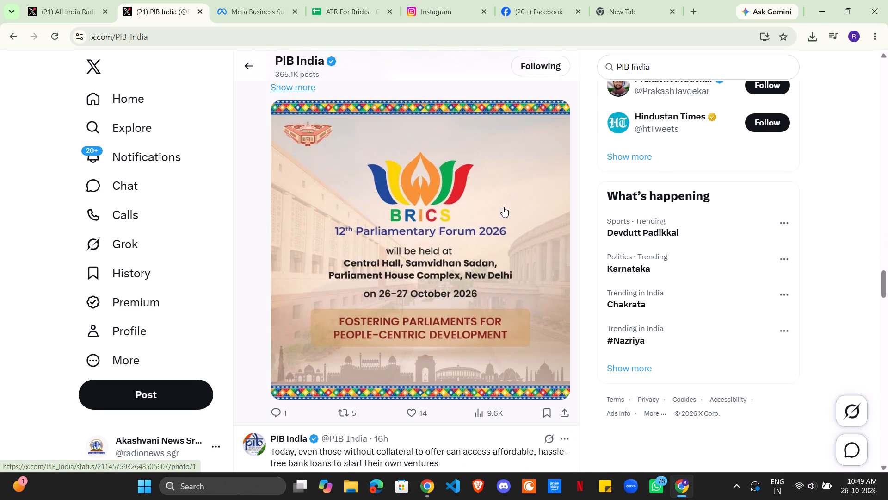
scroll(503, 207, down, 14)
scroll(504, 206, down, 14)
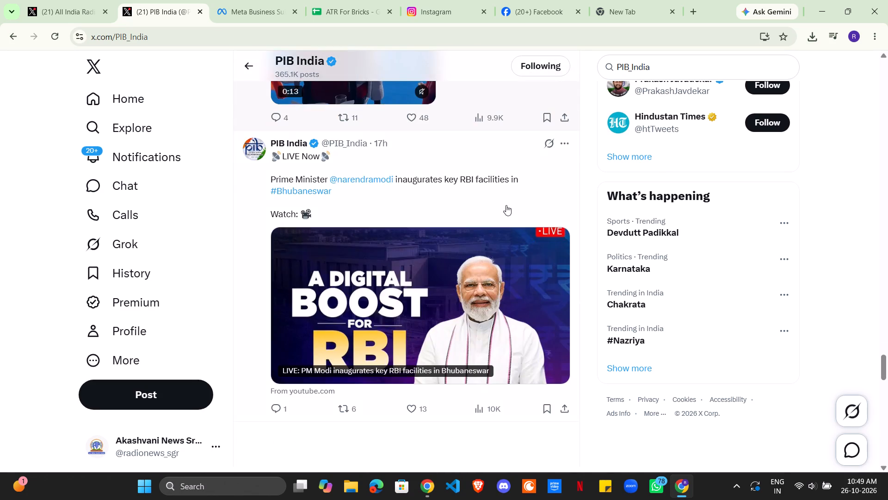
scroll(510, 212, up, 7)
scroll(506, 221, up, 20)
scroll(506, 221, up, 8)
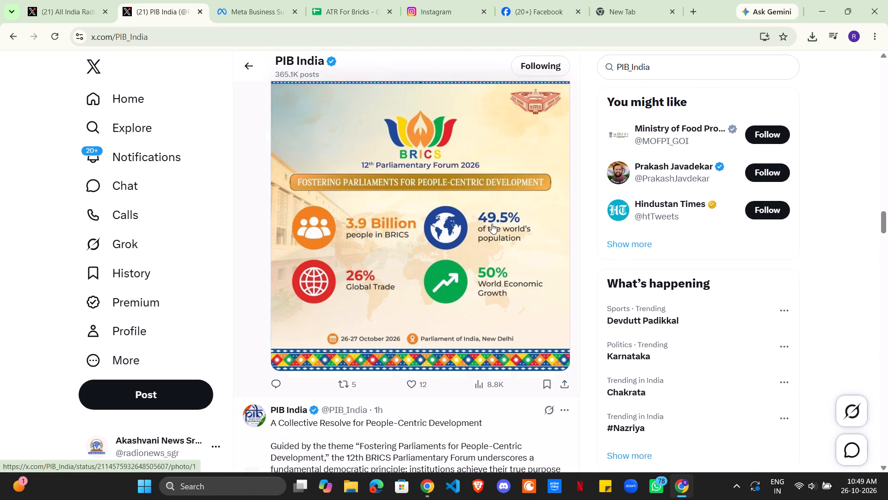
scroll(398, 238, up, 2)
click(311, 176)
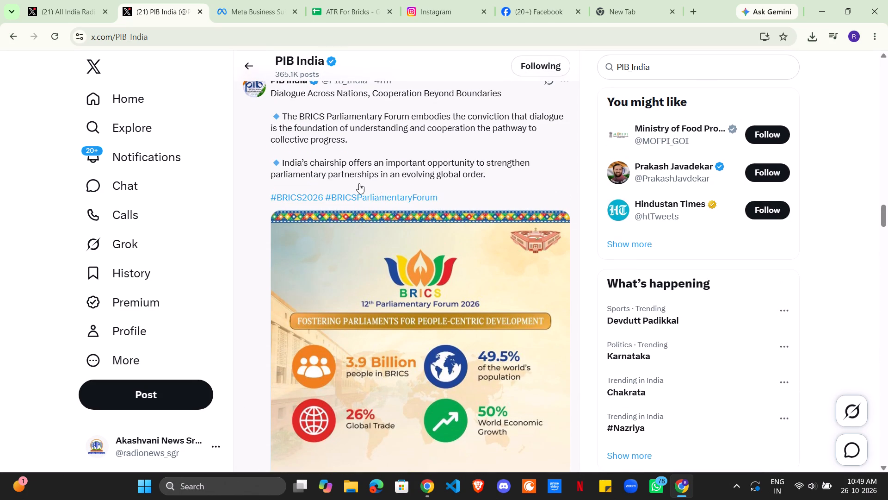
drag(464, 201, 271, 208)
scroll(381, 195, up, 2)
key(ctrl+c)
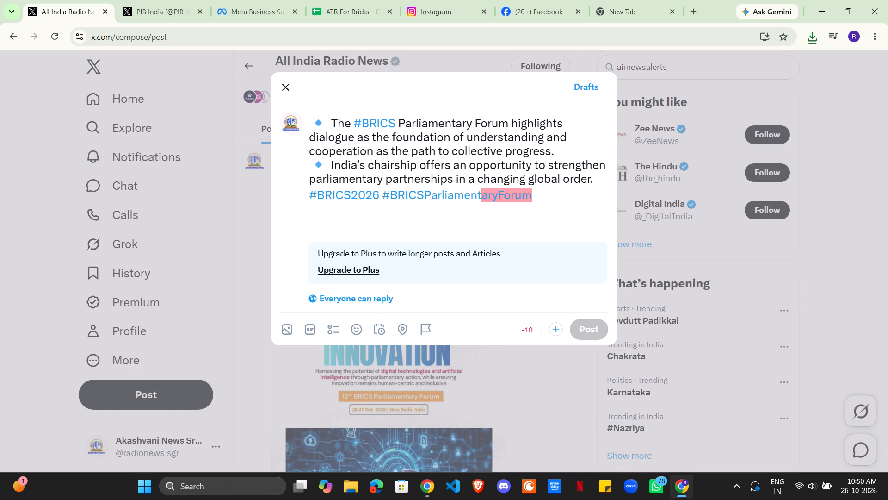
key(Left)
key(BackSpace)
click(492, 125)
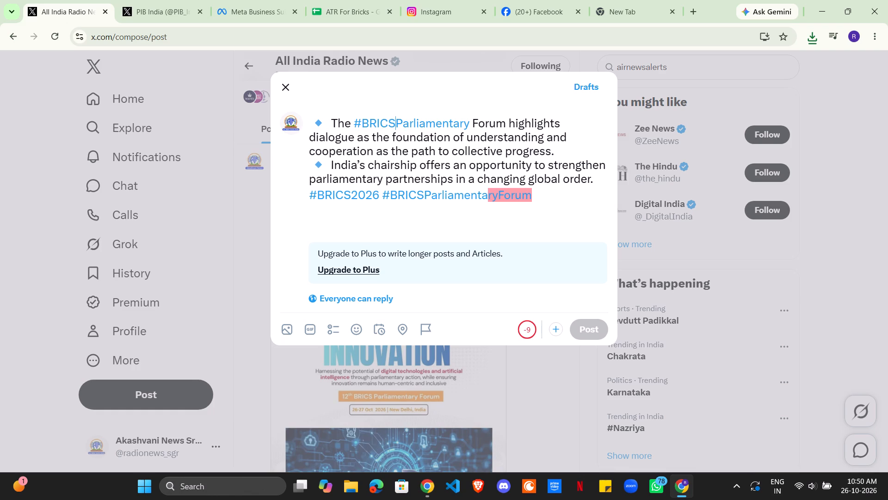
click(474, 119)
key(BackSpace)
Delete the duplicate #BRICSParliamentaryForum hashtag after #BRICS2026 at the end of the caption.
click(548, 191)
drag(544, 196, 393, 194)
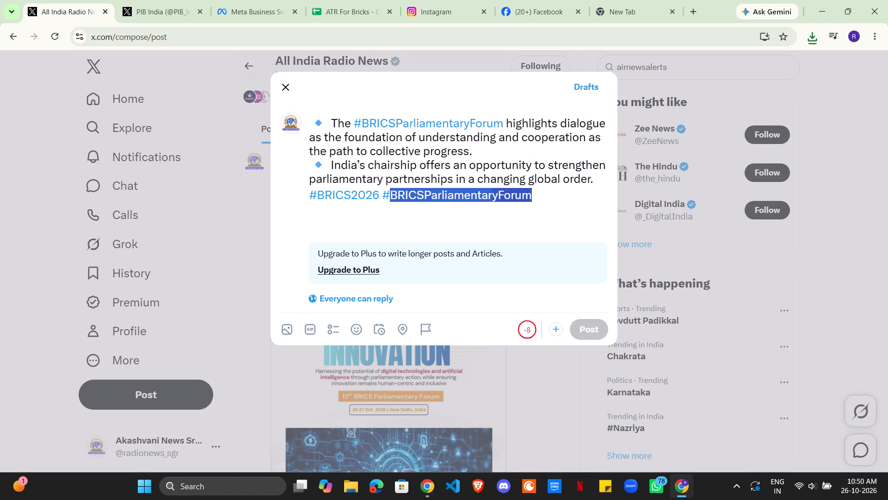
drag(393, 194, 383, 190)
key(BackSpace)
key(BackSpace)
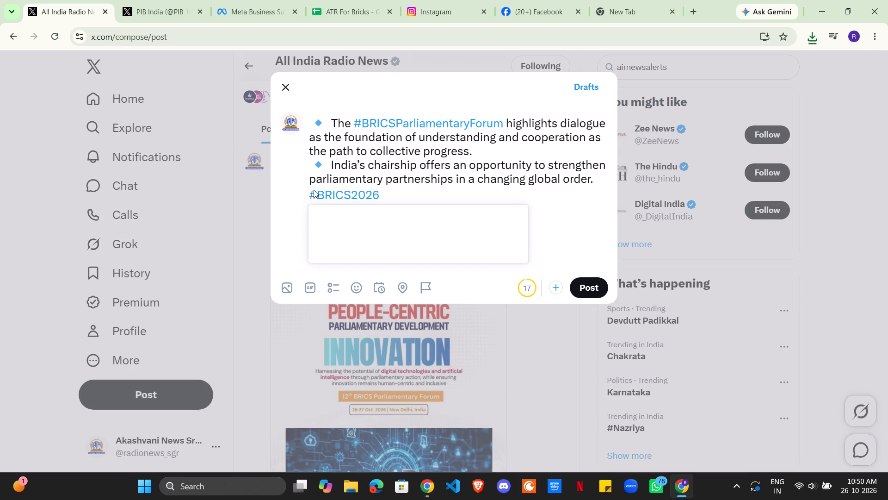
Insert a blank line before #BRICS2026 and another between the two bullet points of the caption.
click(314, 190)
click(308, 196)
click(309, 198)
key(Return)
click(426, 206)
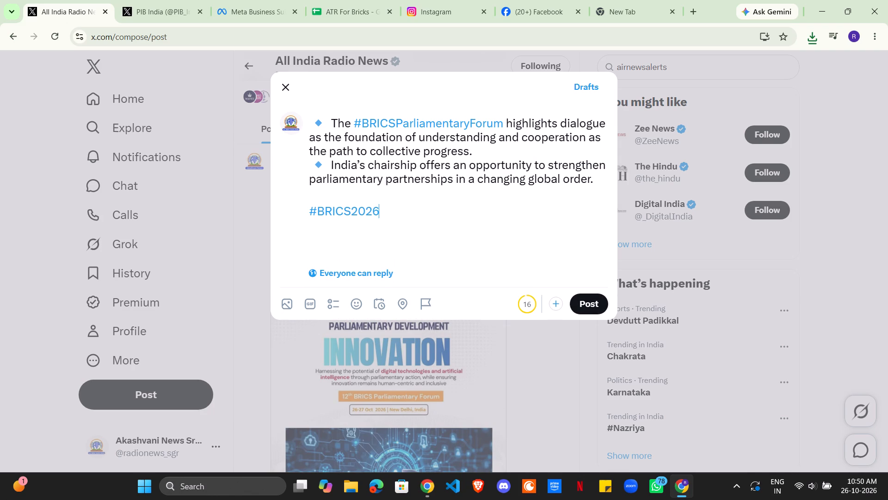
click(491, 156)
click(492, 152)
key(Return)
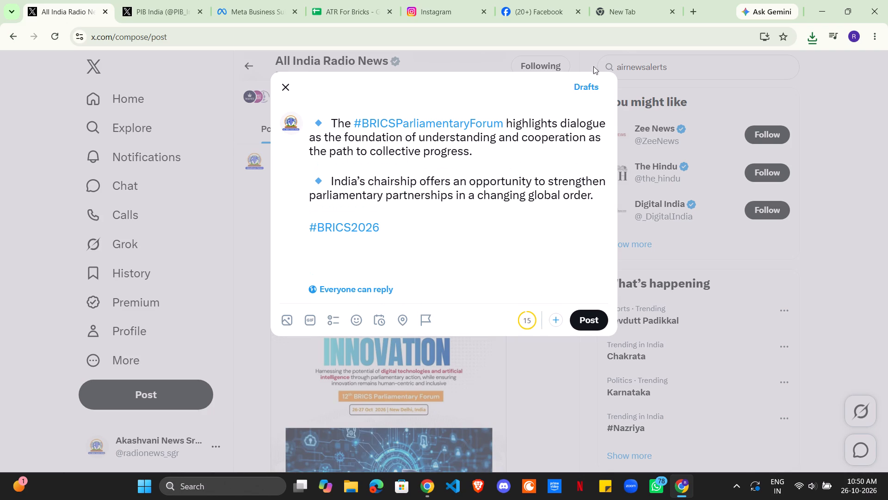
Attach the saved BRICS 12th Parliamentary Forum statistics image to the X post.
drag(727, 13, 762, 28)
drag(410, 11, 667, 156)
drag(649, 27, 603, 0)
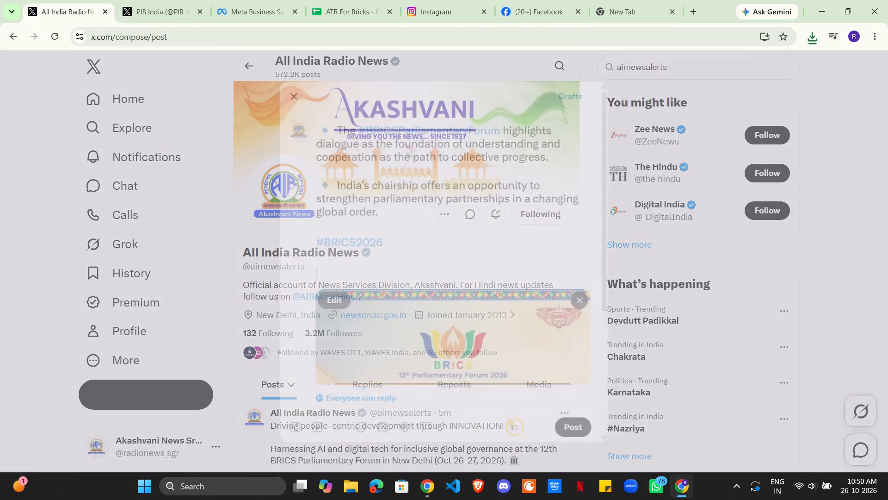
Remove the empty lines after #BRICS2026 and copy the complete caption.
key(ctrl+a)
key(ctrl+c)
click(370, 277)
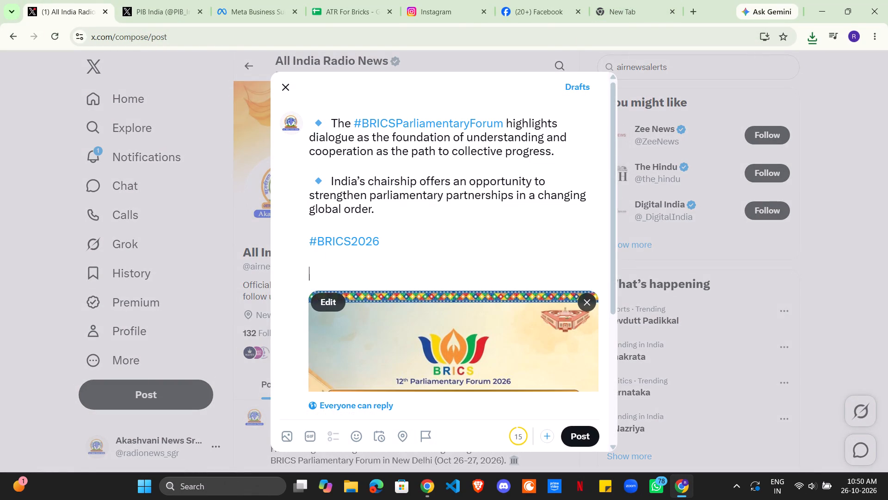
key(BackSpace)
key(BackSpace)
key(ctrl+a)
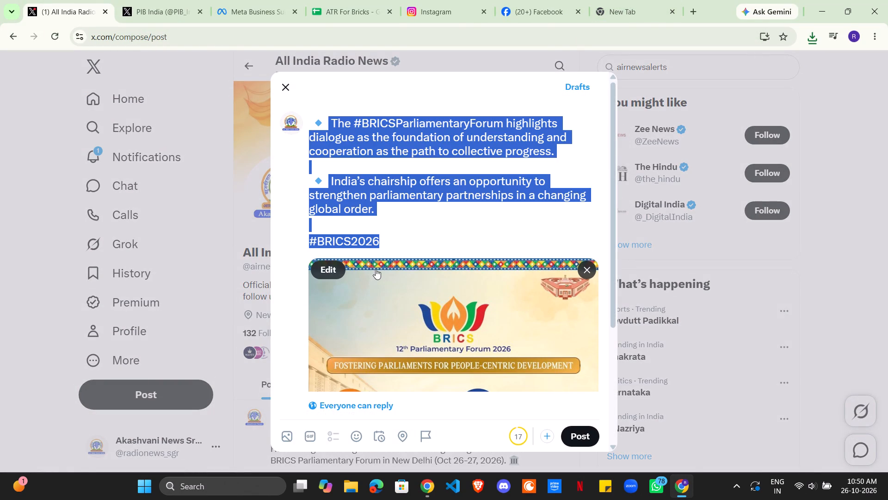
key(ctrl+c)
Tag PIB India on the attached image and publish the post on X.
click(424, 185)
scroll(400, 252, down, 5)
click(342, 386)
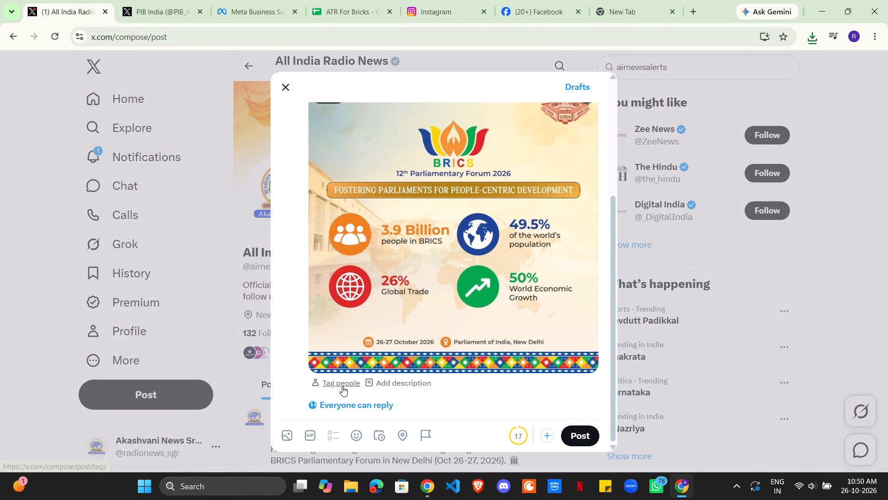
text(pib)
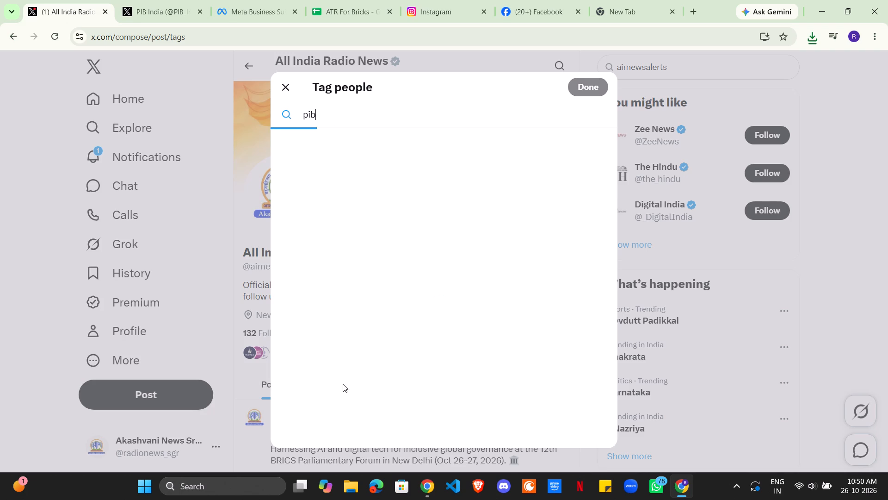
click(339, 157)
click(363, 161)
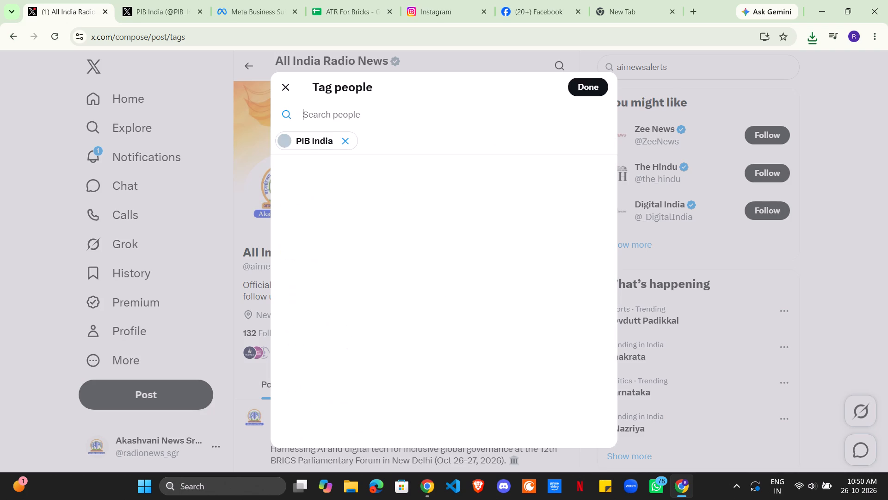
click(588, 88)
click(490, 198)
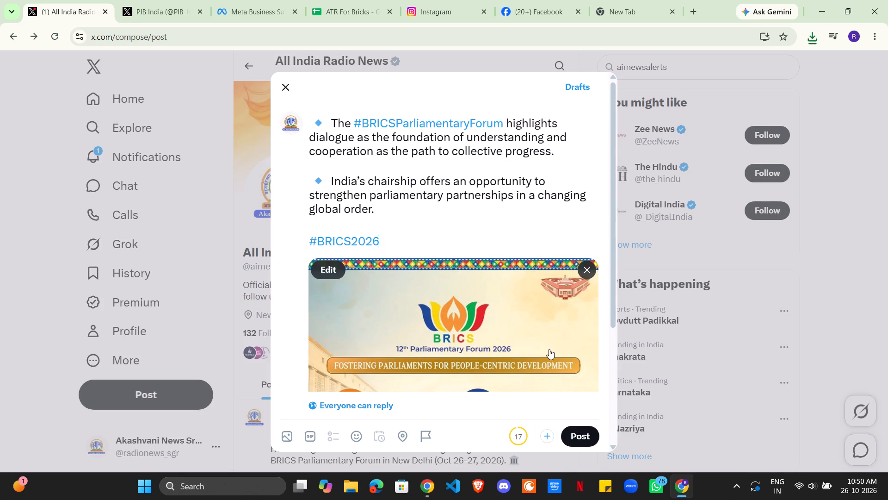
click(583, 437)
Start a new post in Meta Business Suite and paste the copied BRICS dialogue caption as its text.
click(360, 14)
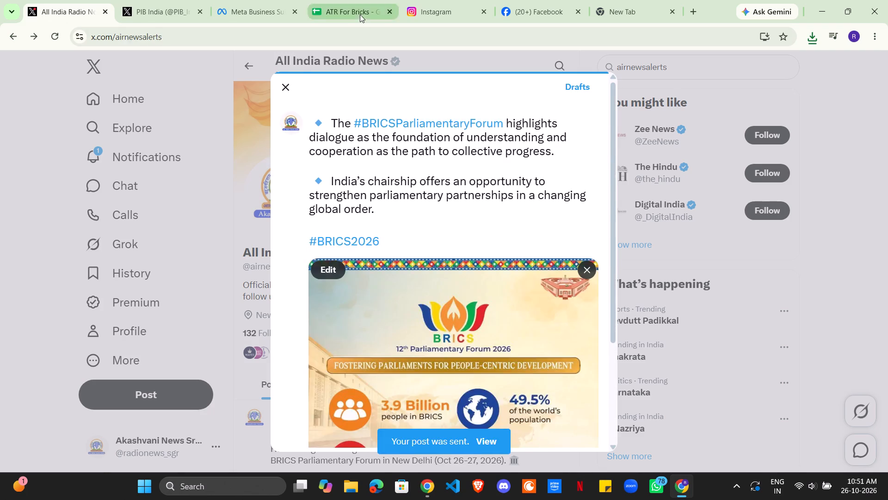
click(250, 13)
click(767, 79)
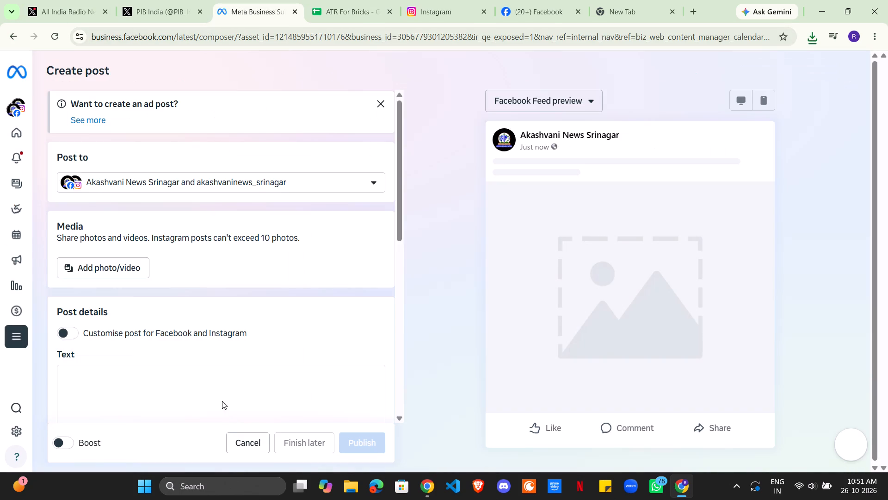
click(222, 401)
key(ctrl+v)
Attach the statistics image HVh7mdJaAAAFjOf.jpg from the Desktop and publish the post to Facebook and Instagram.
click(125, 265)
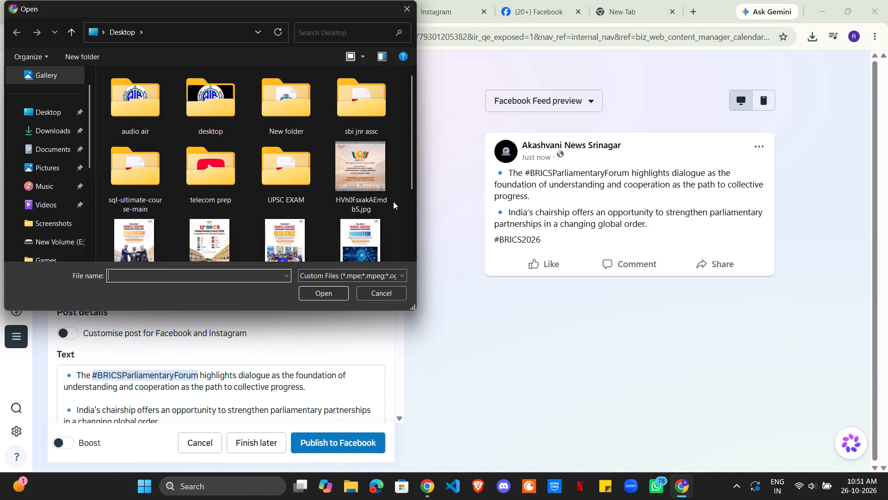
click(335, 167)
scroll(340, 185, down, 2)
click(146, 217)
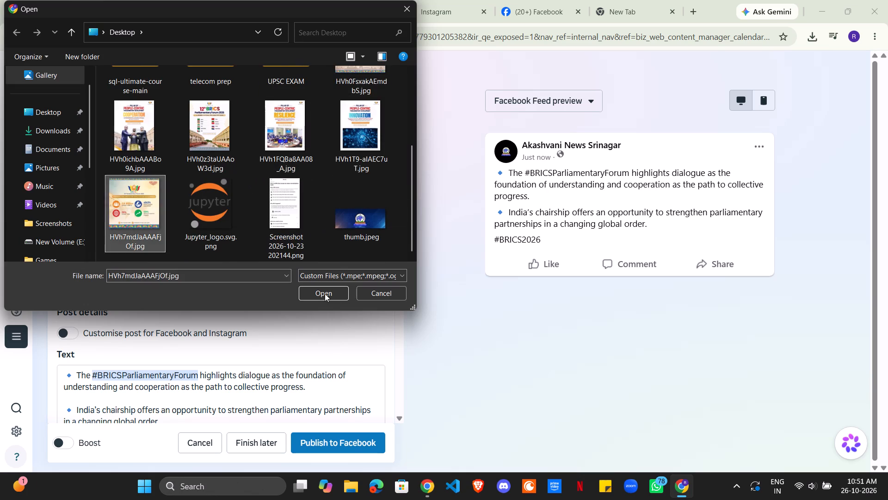
click(332, 296)
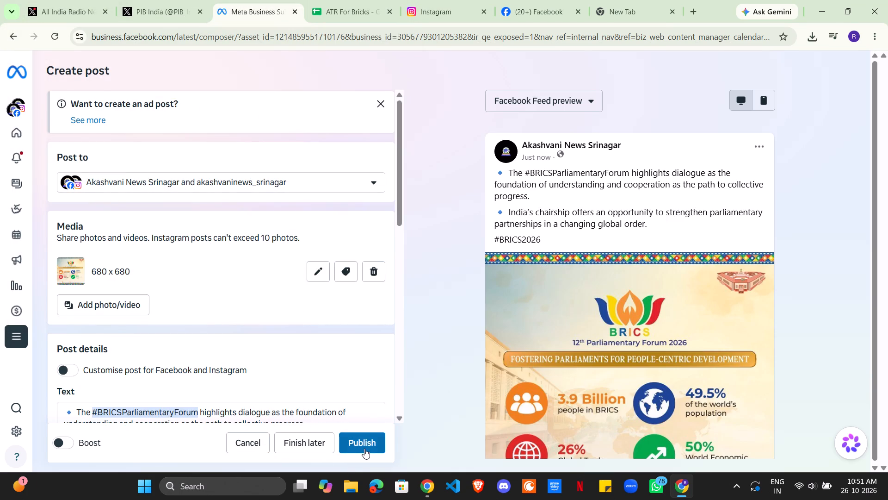
click(364, 449)
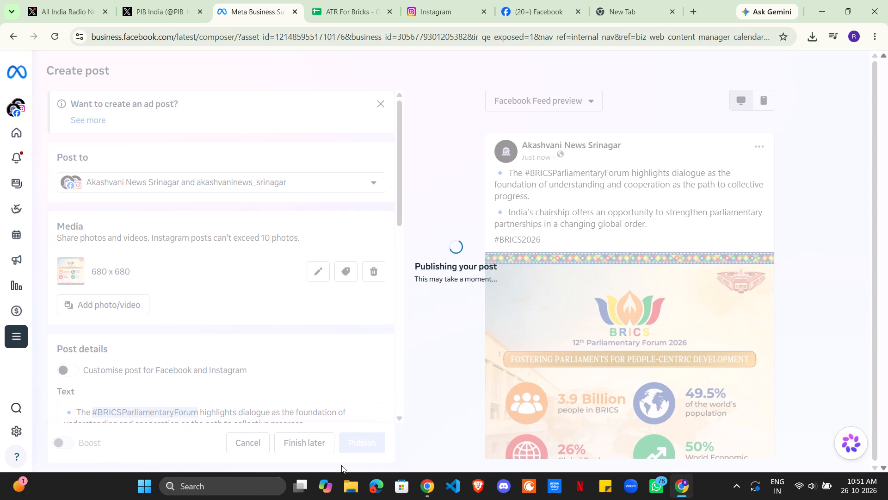
Open Akashvani News Srinagar's X profile in a new tab and move the PIB India tab to the front.
click(136, 7)
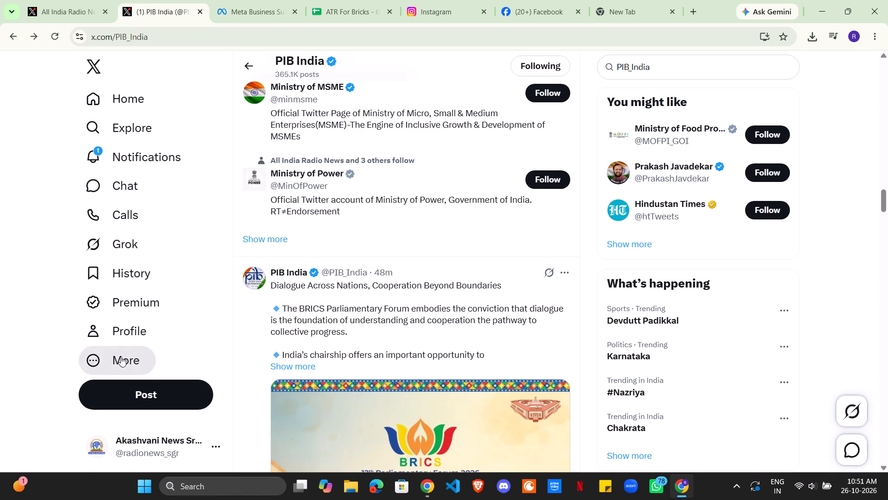
ctrl+click(133, 327)
click(219, 23)
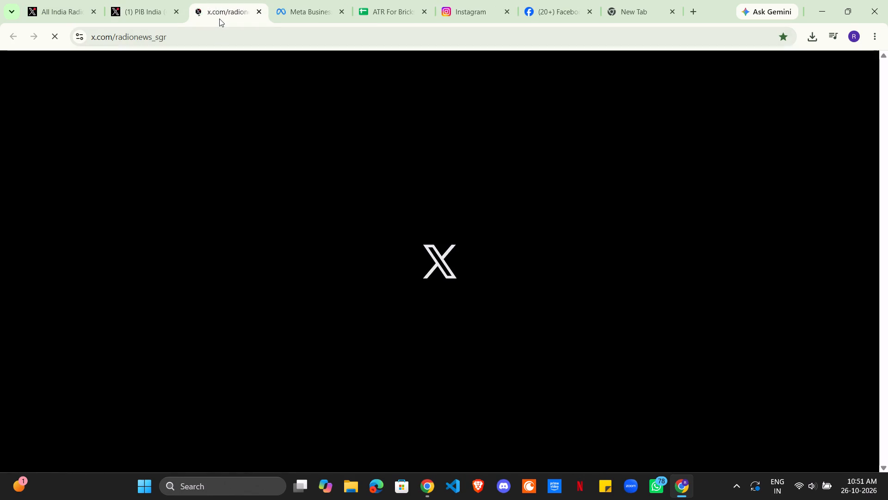
drag(152, 9, 74, 8)
Check the All India Radio News profile on X for new posts and reload it.
click(132, 4)
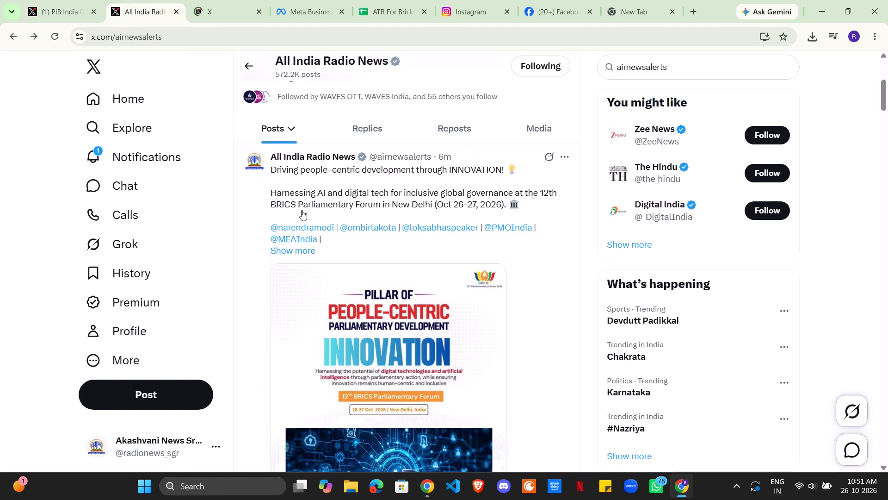
scroll(306, 212, up, 12)
scroll(324, 216, down, 6)
scroll(396, 251, up, 13)
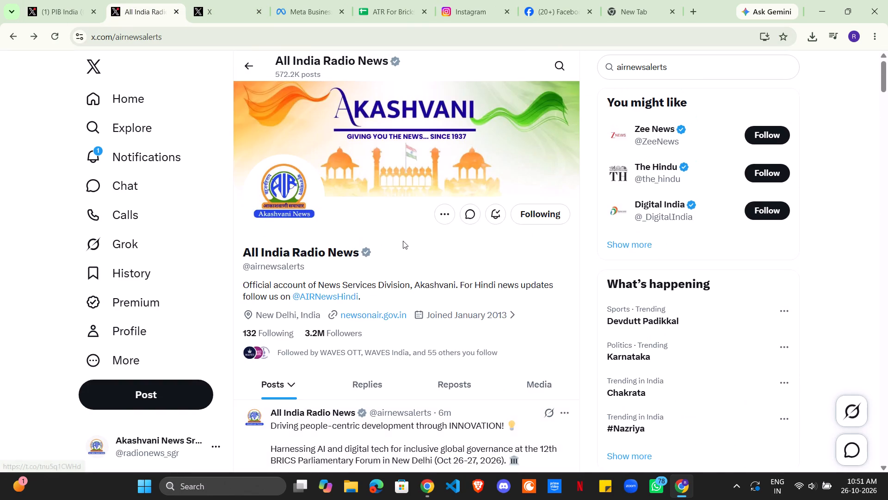
scroll(403, 241, down, 5)
scroll(403, 243, up, 13)
click(61, 34)
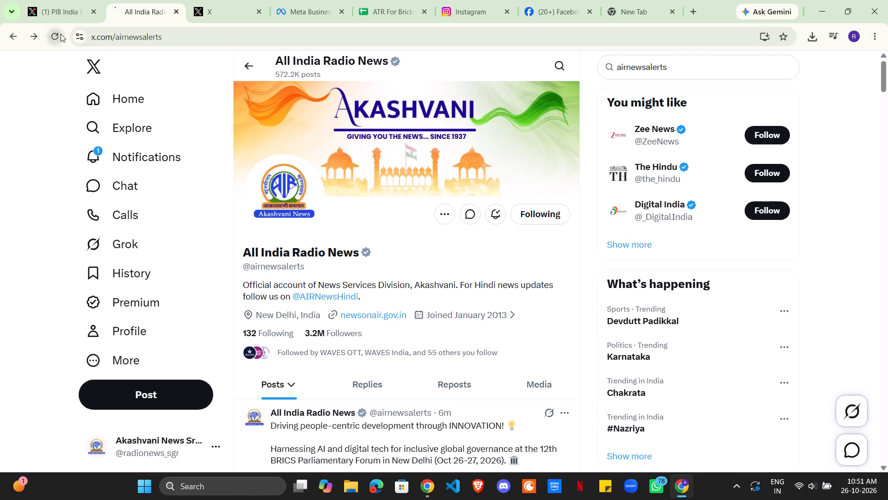
Check the post's publishing in Meta Business Suite, then reload the akashvaninews_srinagar Instagram profile and the Facebook page.
click(231, 13)
click(305, 6)
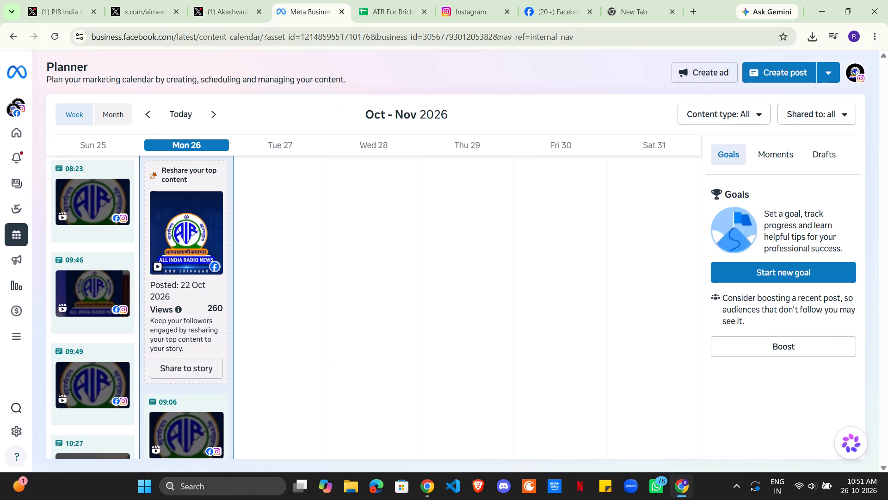
click(492, 12)
click(56, 34)
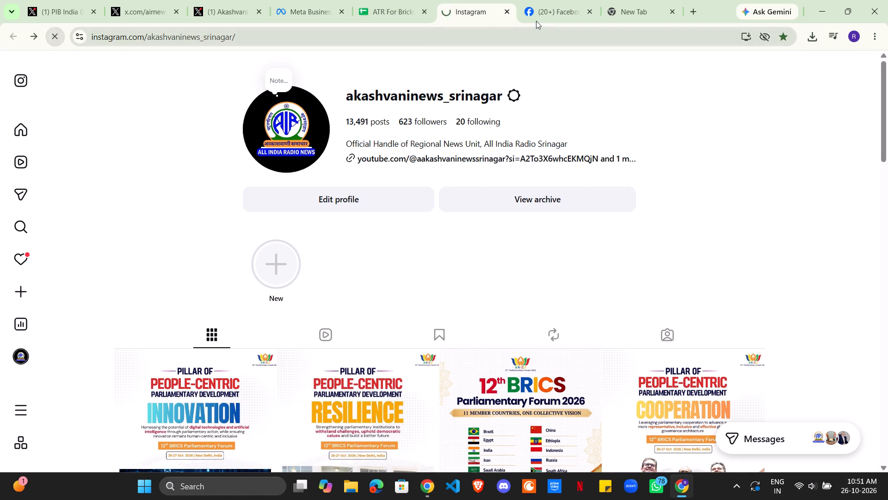
click(560, 14)
click(57, 39)
Copy the link of Akashvani News Srinagar's BRICS statistics post on X and return to the ATR For Bricks sheet.
click(410, 6)
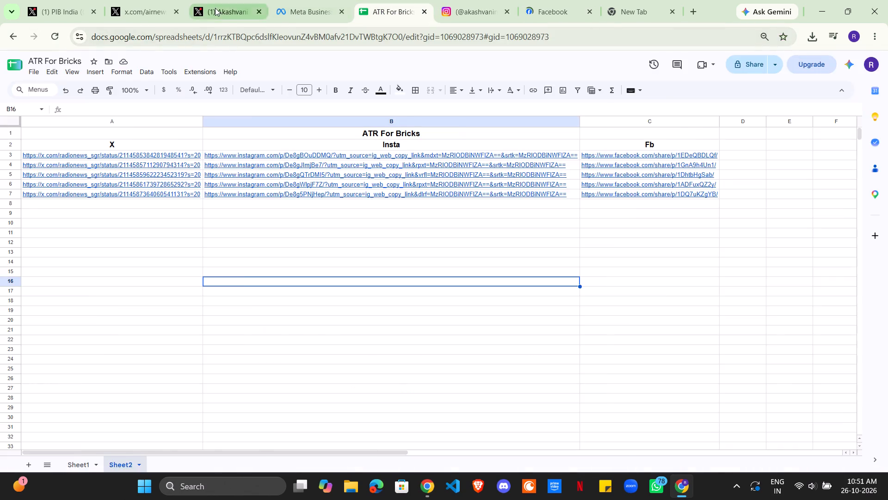
click(215, 8)
scroll(461, 316, down, 10)
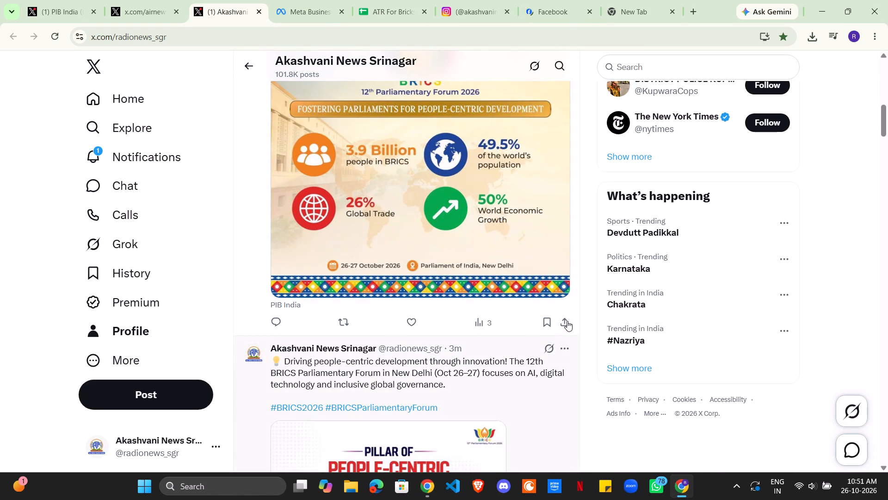
click(567, 321)
click(488, 350)
click(391, 13)
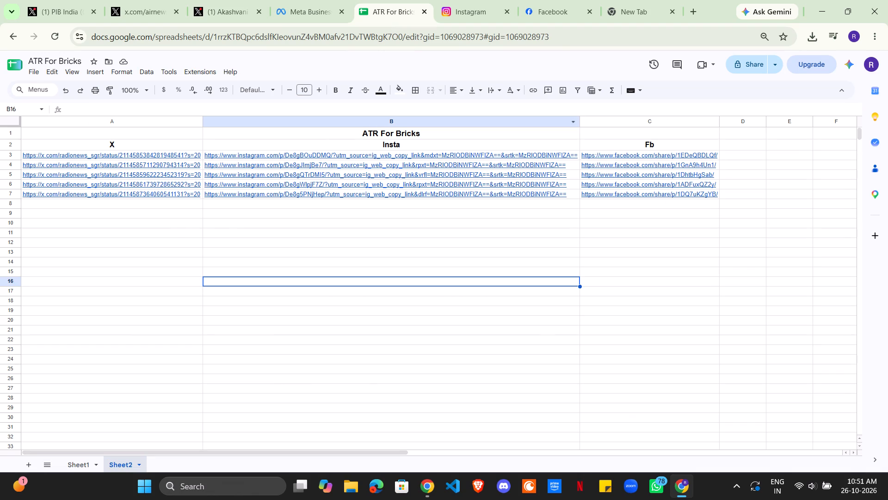
Paste the copied X post link into the X column of row 8 in ATR For Bricks.
click(174, 229)
double_click(164, 206)
key(ctrl+v)
click(200, 270)
Copy the link of the new BRICS statistics post on Instagram and paste it into the Insta column of row 8.
click(271, 204)
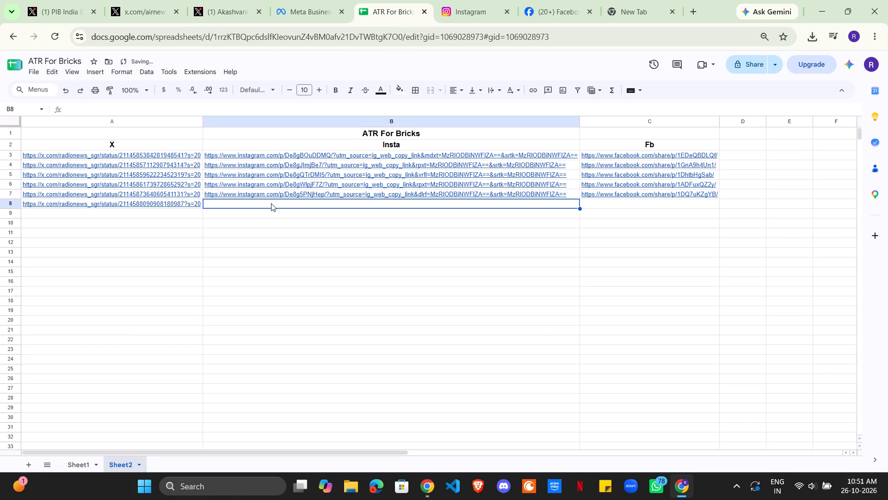
click(468, 0)
click(242, 375)
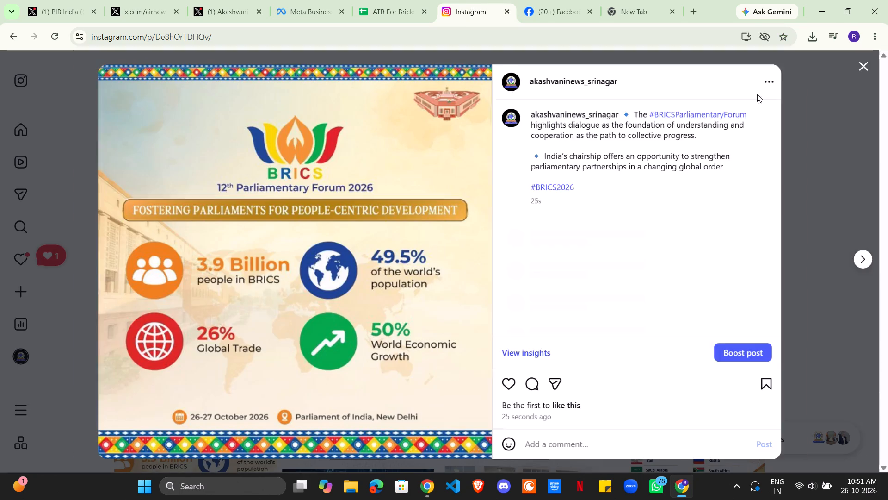
click(777, 78)
click(432, 299)
click(381, 15)
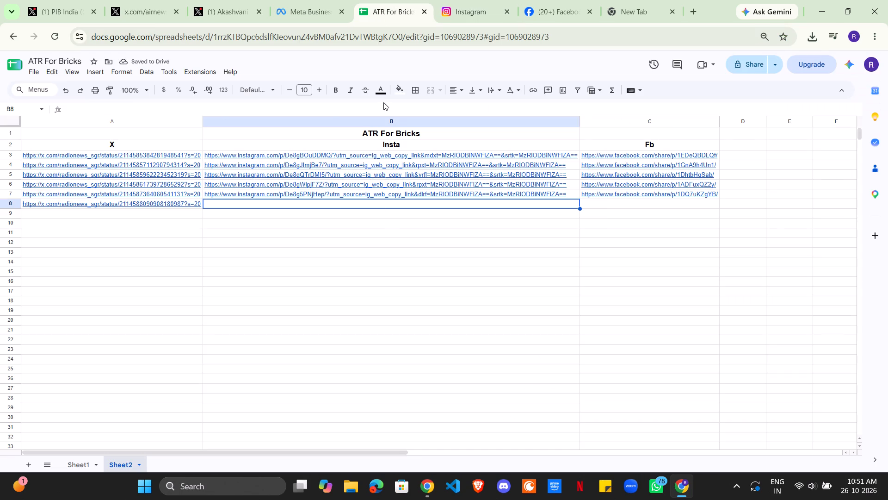
key(ctrl+v)
Copy the share link of the BRICS statistics post on the Facebook page and paste it into the Fb column of row 8.
click(622, 211)
click(623, 206)
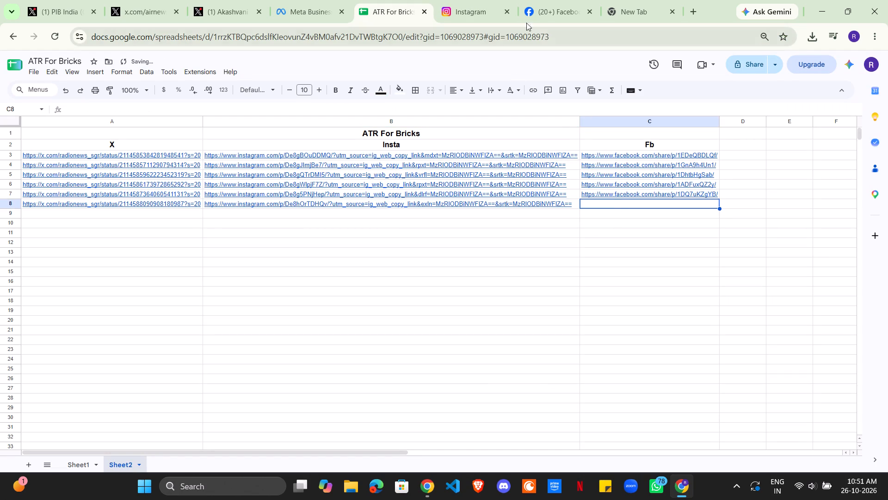
click(549, 9)
scroll(561, 258, down, 5)
scroll(654, 271, down, 2)
scroll(639, 360, down, 1)
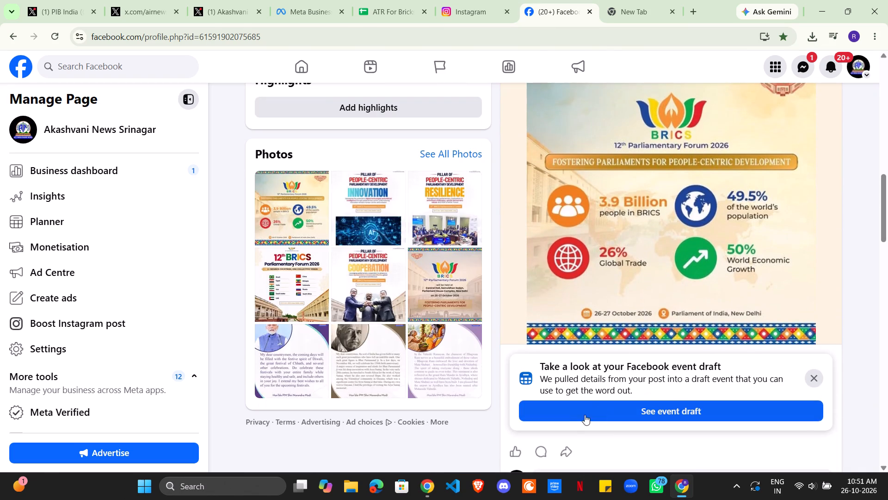
click(573, 453)
click(421, 351)
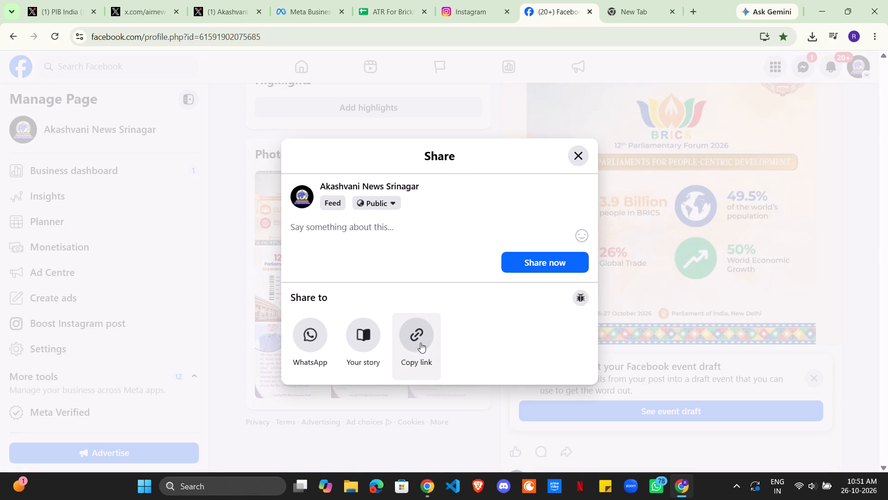
click(392, 17)
key(ctrl+v)
click(311, 355)
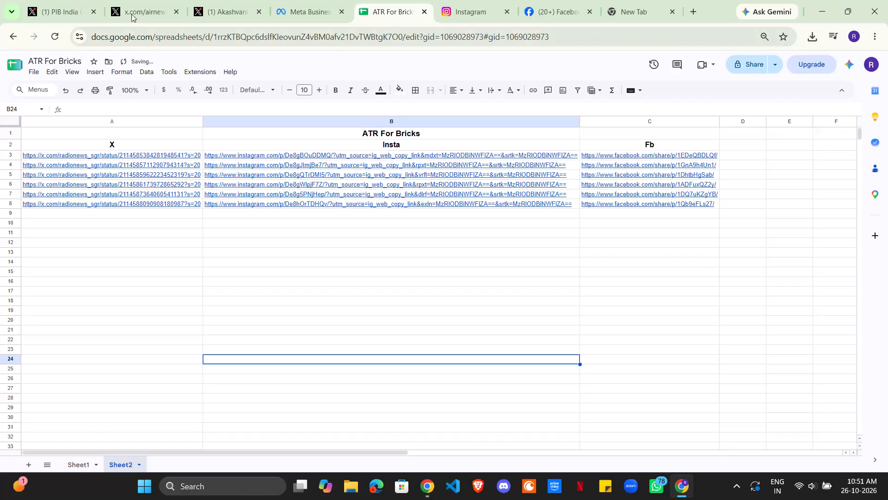
Check the All India Radio News and PIB India profiles on X for new posts.
click(131, 14)
scroll(438, 243, down, 7)
scroll(382, 225, up, 13)
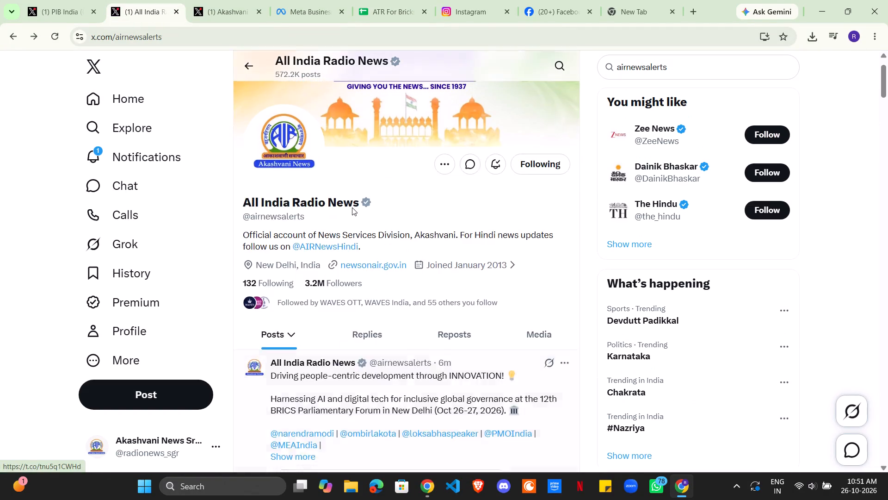
scroll(352, 207, up, 7)
click(69, 10)
scroll(299, 222, up, 20)
scroll(299, 222, up, 10)
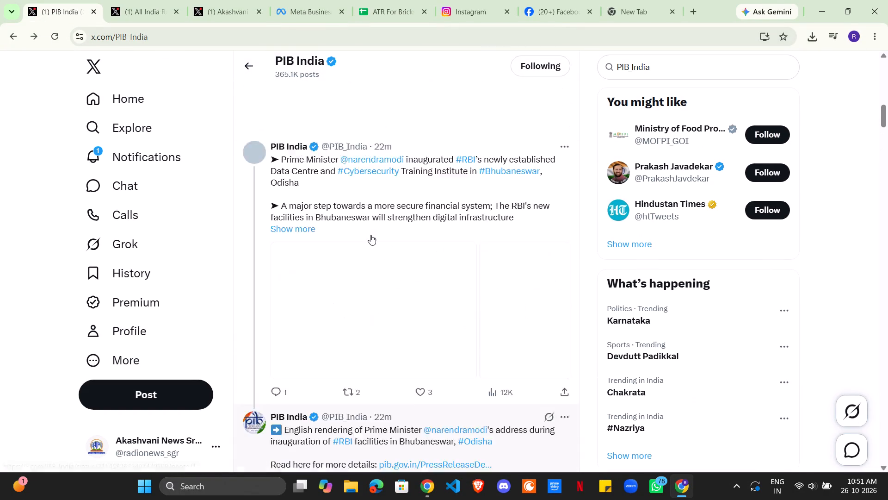
scroll(370, 235, up, 18)
scroll(370, 235, up, 5)
Clear the PIB_India search and open the Ministry of Information and Broadcasting profile from the recent X searches.
click(667, 68)
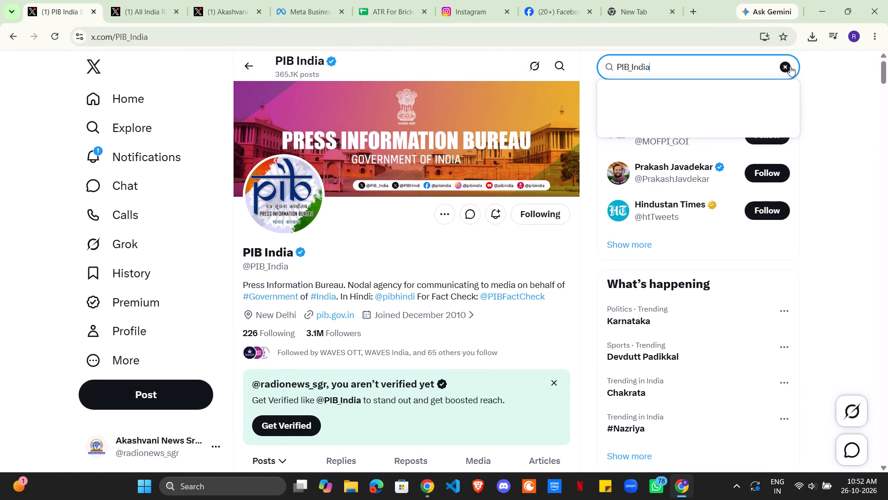
click(788, 66)
scroll(708, 294, down, 3)
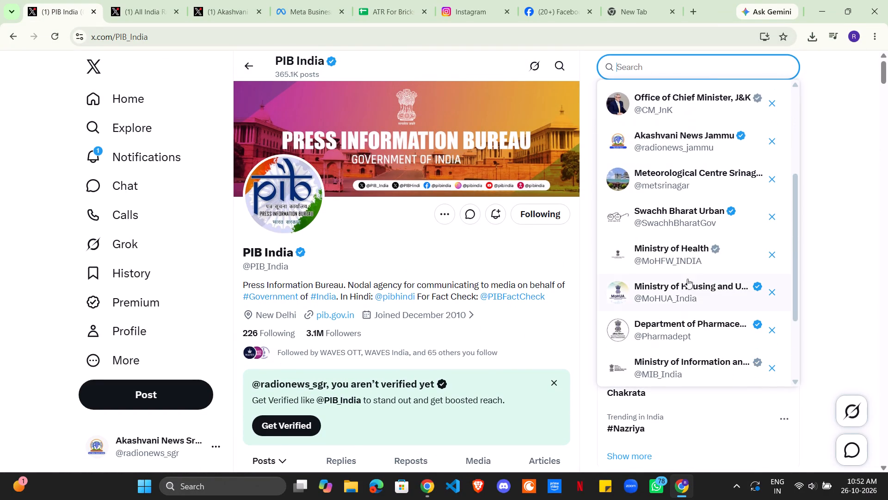
scroll(684, 289, down, 3)
click(672, 256)
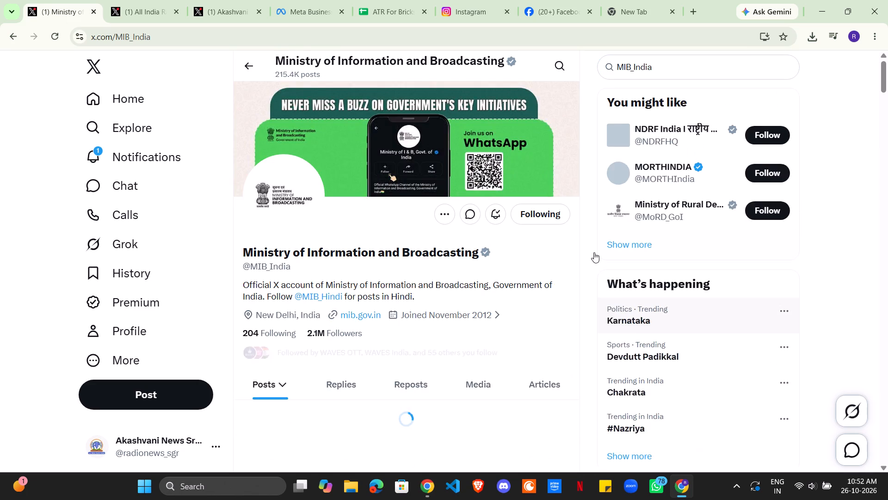
Look through the Ministry of Information and Broadcasting feed on X for BRICS Parliamentary Forum posts to share.
scroll(534, 256, down, 5)
scroll(381, 256, down, 12)
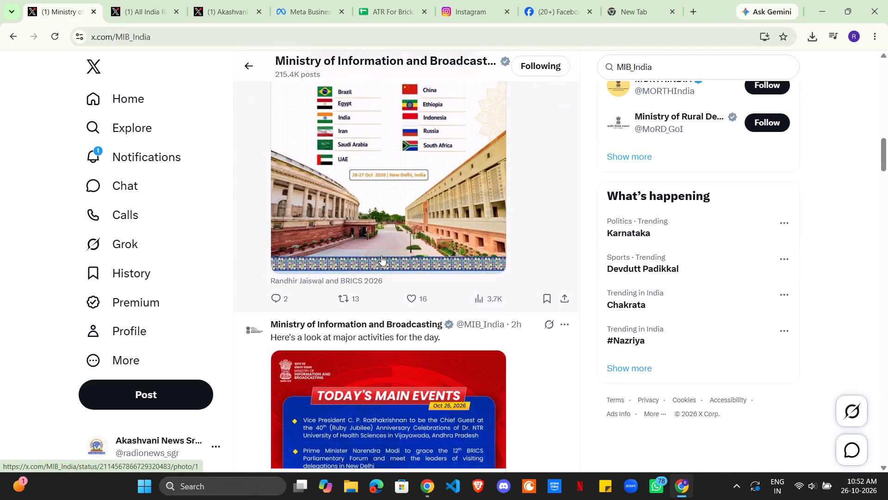
scroll(381, 256, down, 6)
scroll(384, 260, down, 20)
scroll(407, 264, up, 6)
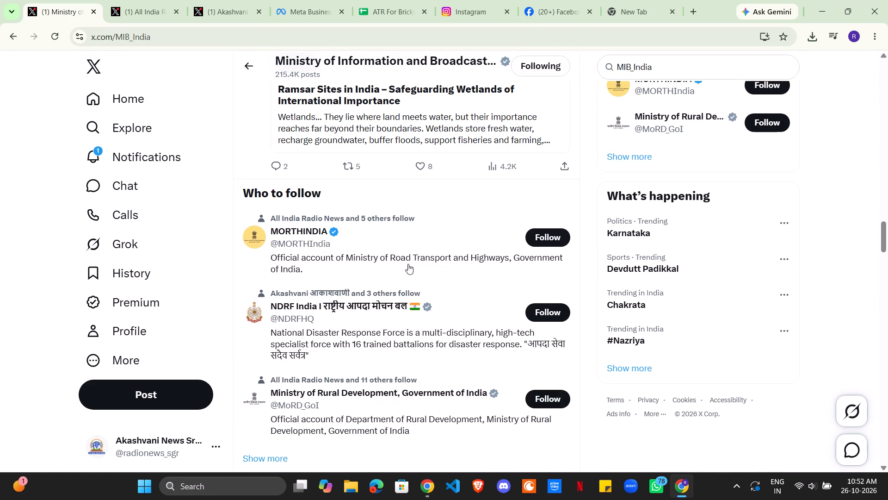
scroll(413, 271, up, 5)
scroll(413, 271, down, 16)
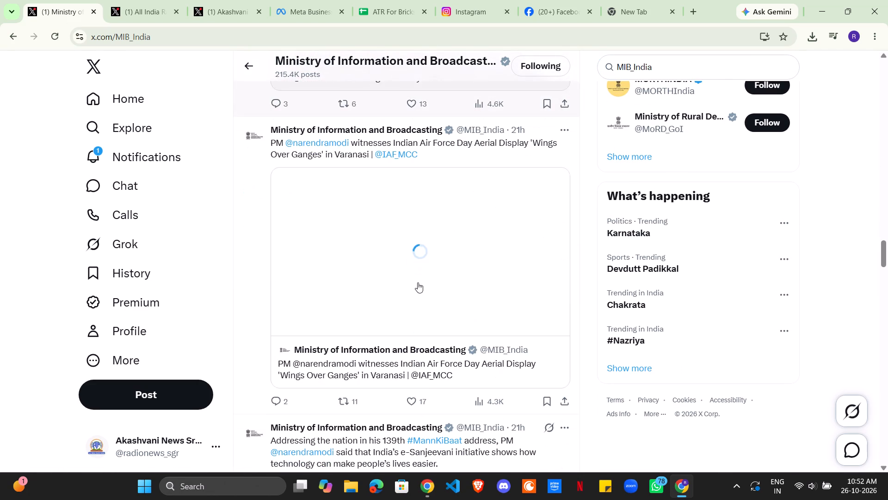
scroll(413, 279, down, 7)
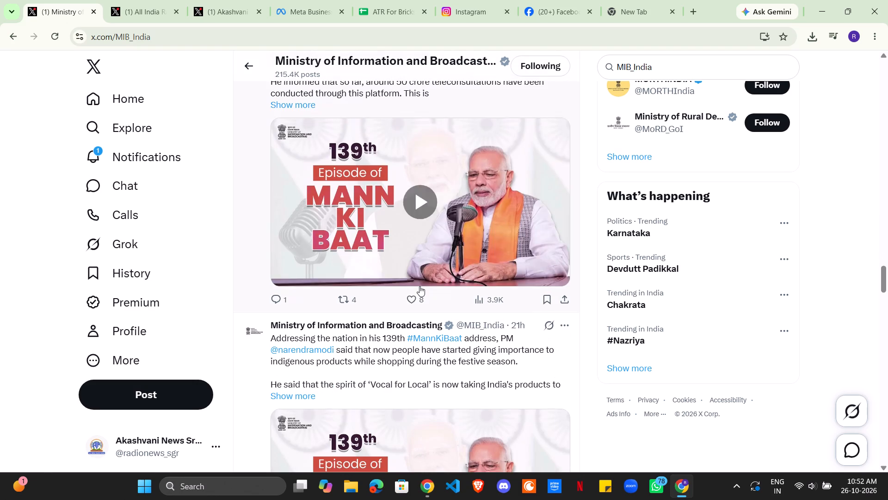
scroll(419, 286, down, 11)
scroll(420, 295, up, 15)
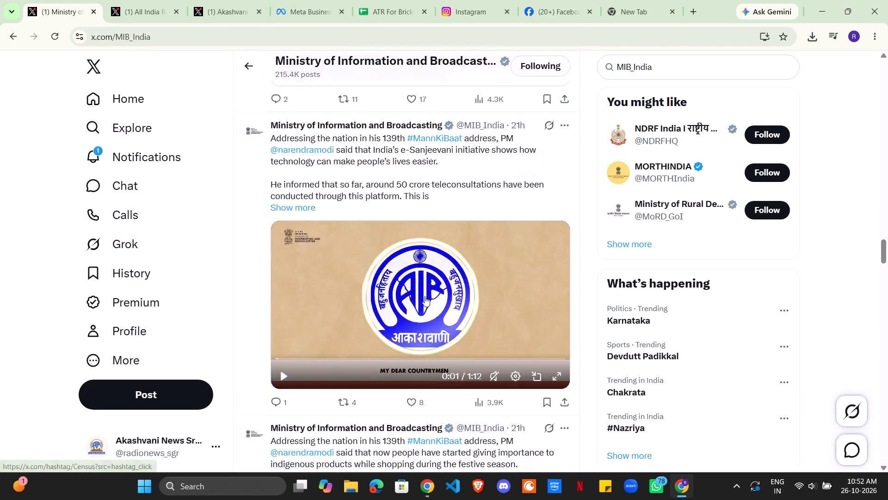
scroll(425, 296, up, 20)
scroll(425, 296, up, 20)
scroll(425, 296, up, 20)
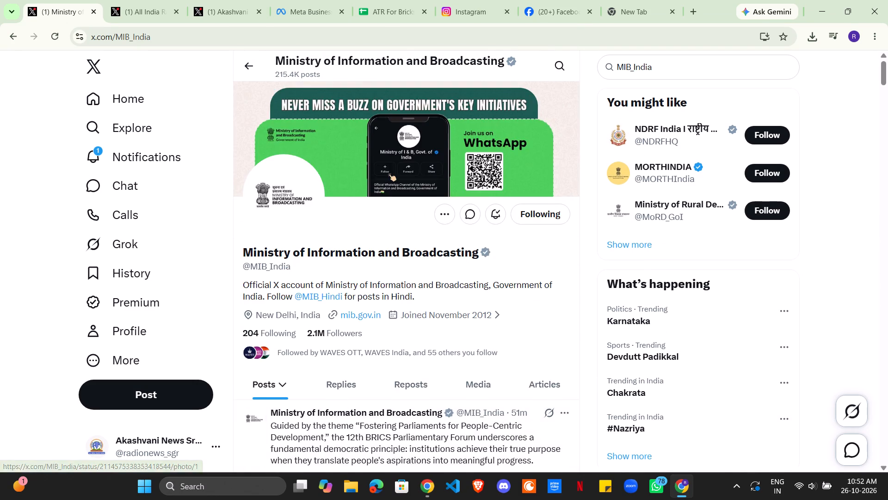
scroll(405, 280, down, 6)
scroll(425, 303, up, 2)
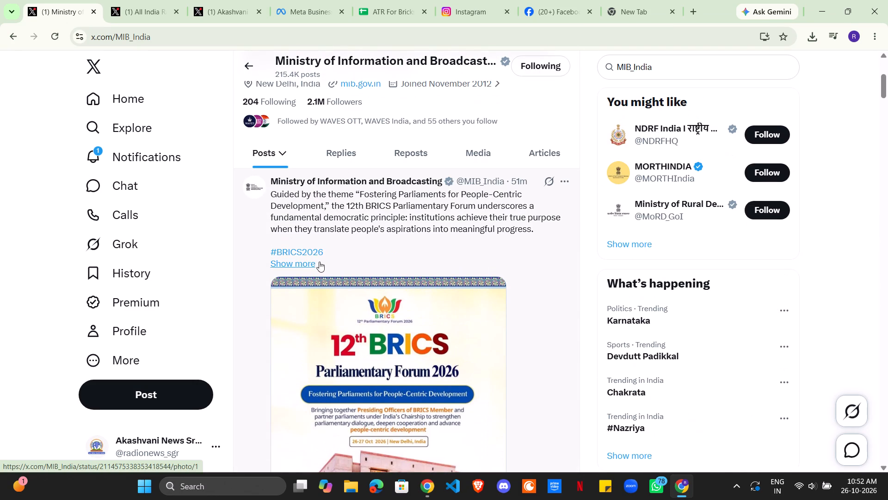
Copy the full text of the ministry's post on "Fostering Parliaments for People-Centric Development" and open its 12th BRICS Parliamentary Forum poster.
click(298, 267)
drag(477, 255, 346, 225)
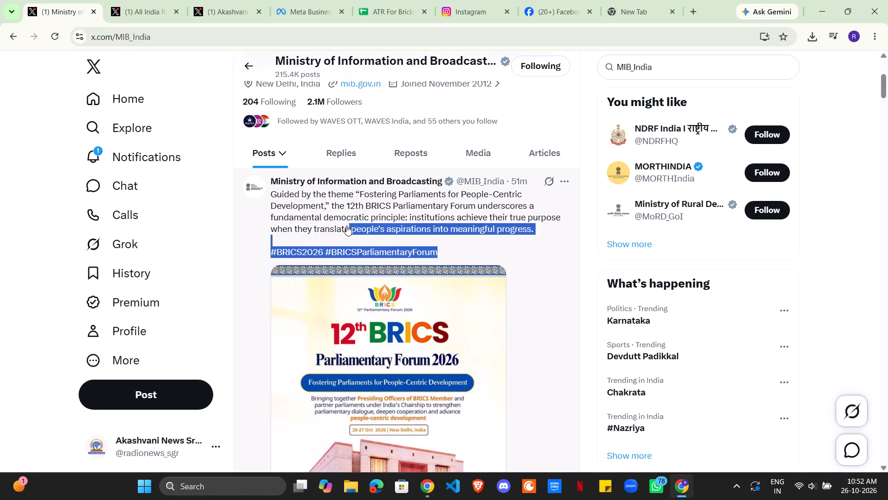
drag(346, 225, 270, 193)
key(ctrl+c)
click(437, 401)
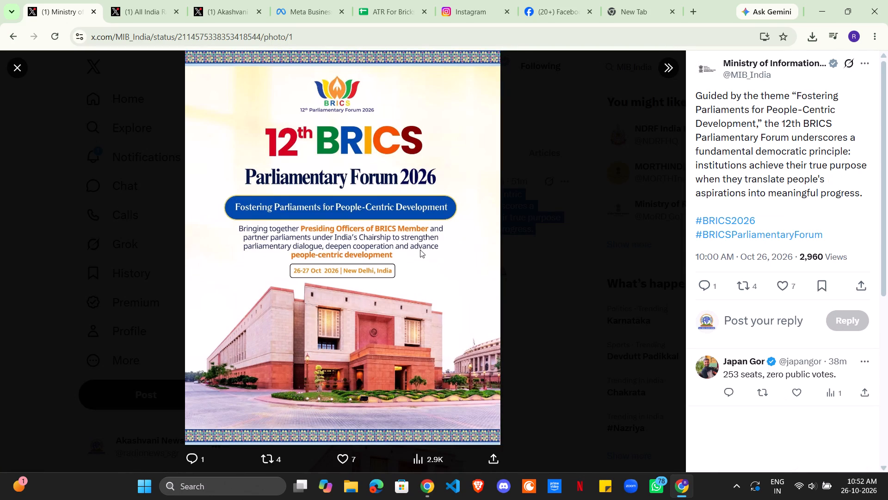
Check the Akashvani News Srinagar feed on X to see which BRICS posts have already been published.
click(220, 19)
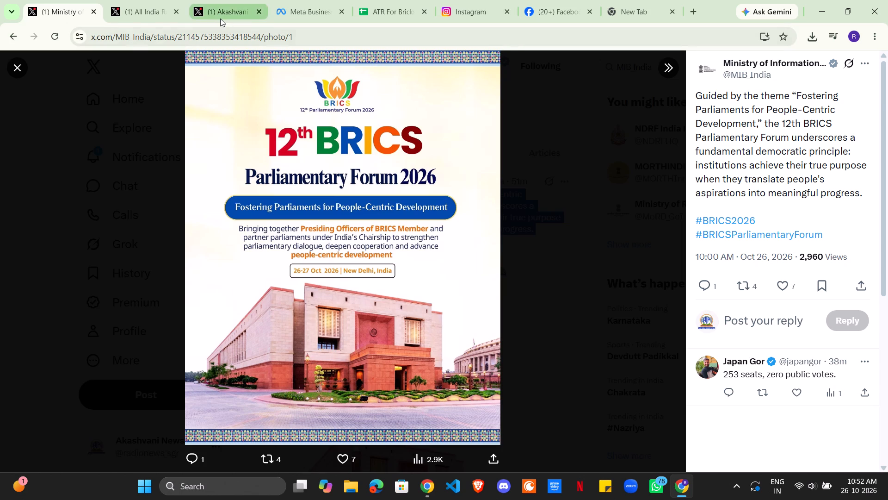
scroll(432, 200, down, 12)
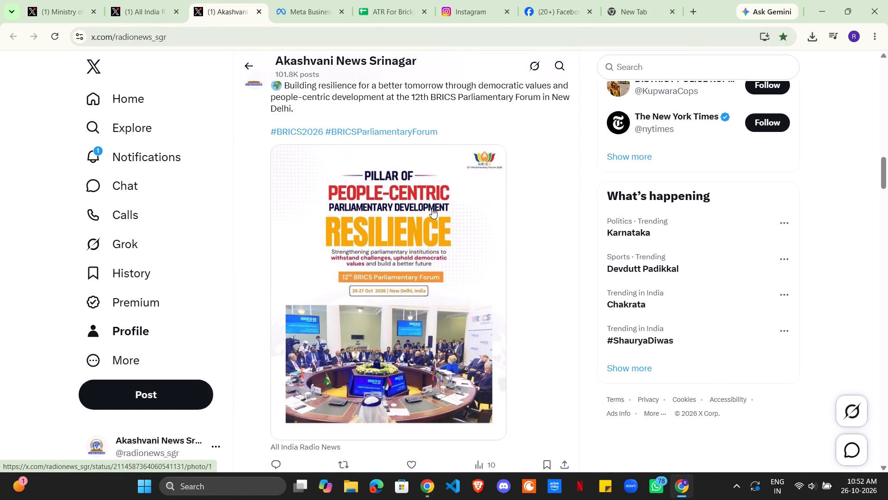
scroll(432, 208, down, 14)
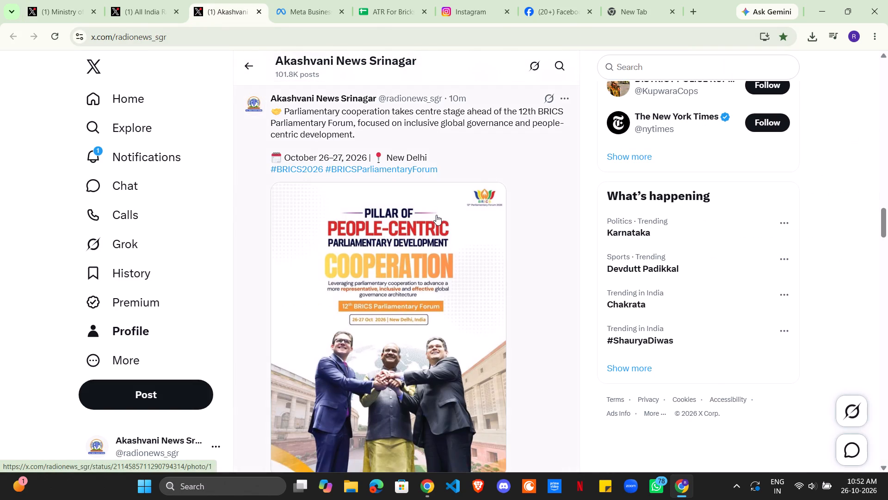
scroll(436, 215, down, 14)
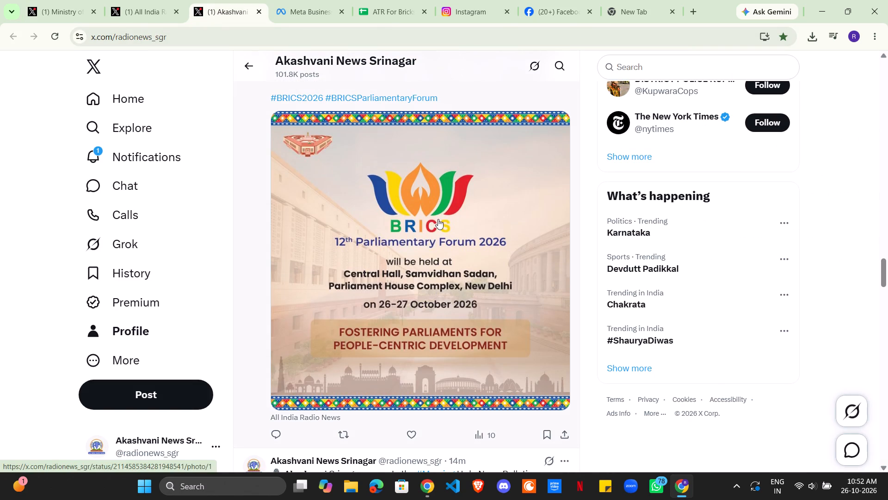
scroll(438, 219, down, 7)
scroll(443, 224, up, 15)
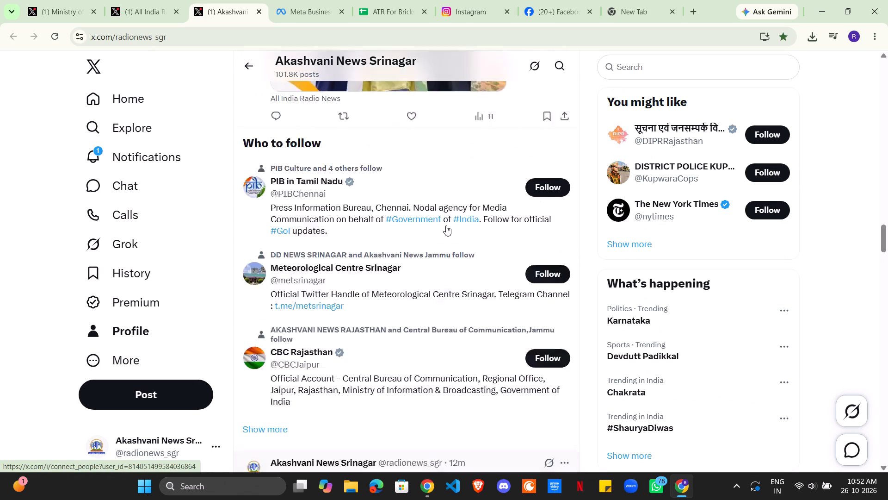
scroll(446, 225, up, 19)
scroll(447, 225, up, 4)
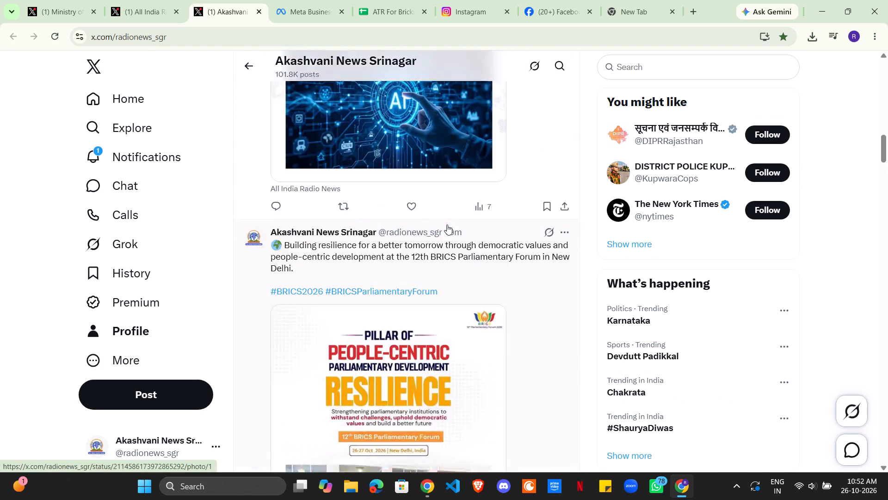
scroll(447, 225, up, 18)
scroll(341, 182, up, 5)
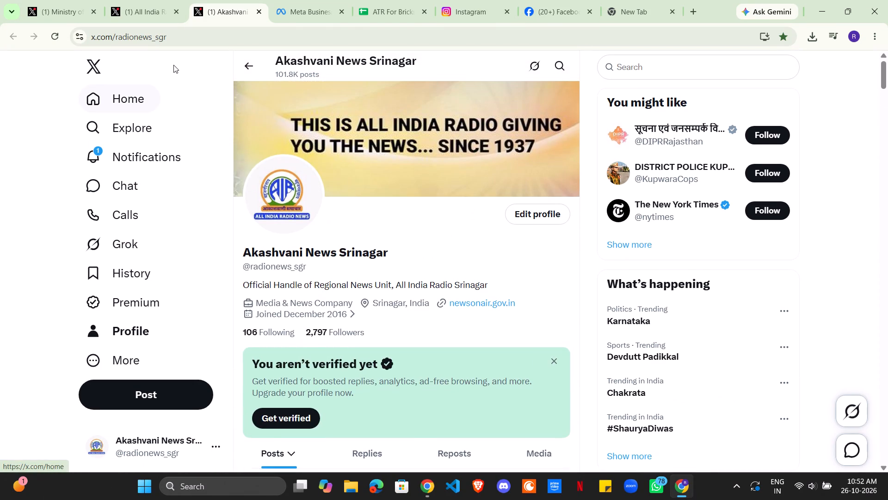
scroll(279, 193, down, 6)
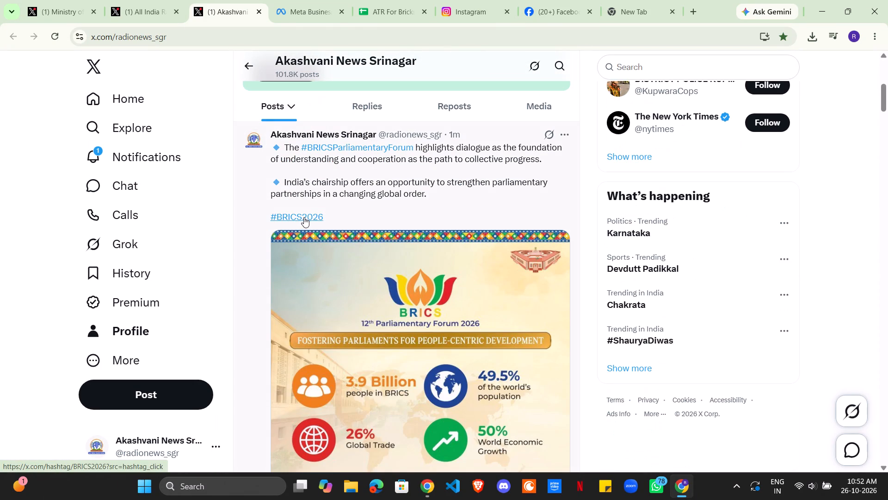
scroll(305, 217, down, 1)
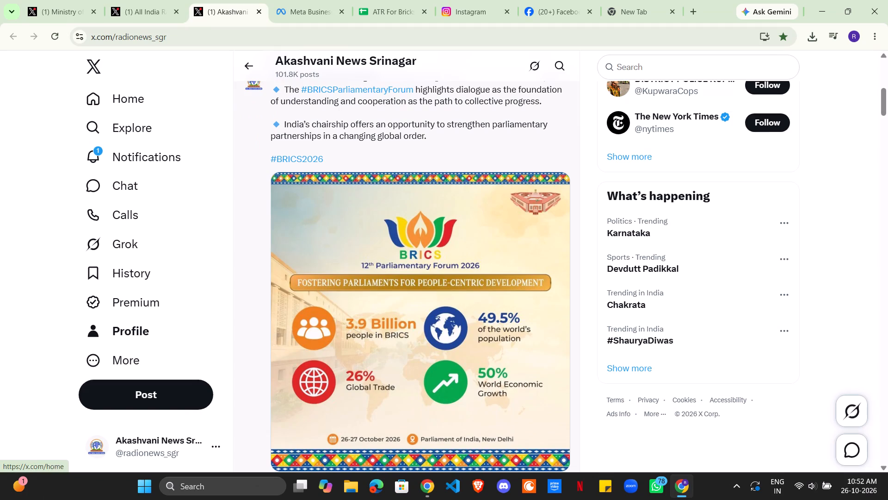
Save the 12th BRICS Parliamentary Forum 2026 poster from the ministry's post to the computer and close the image view.
click(61, 8)
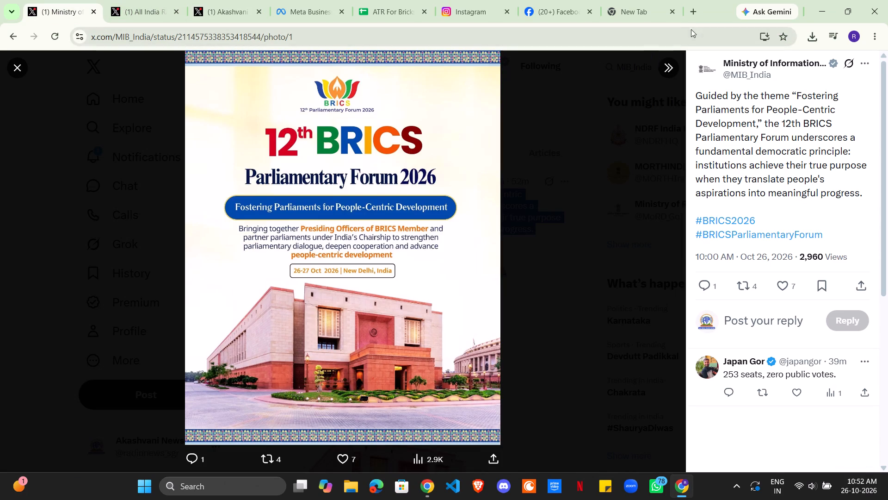
drag(706, 13, 714, 0)
right_click(391, 214)
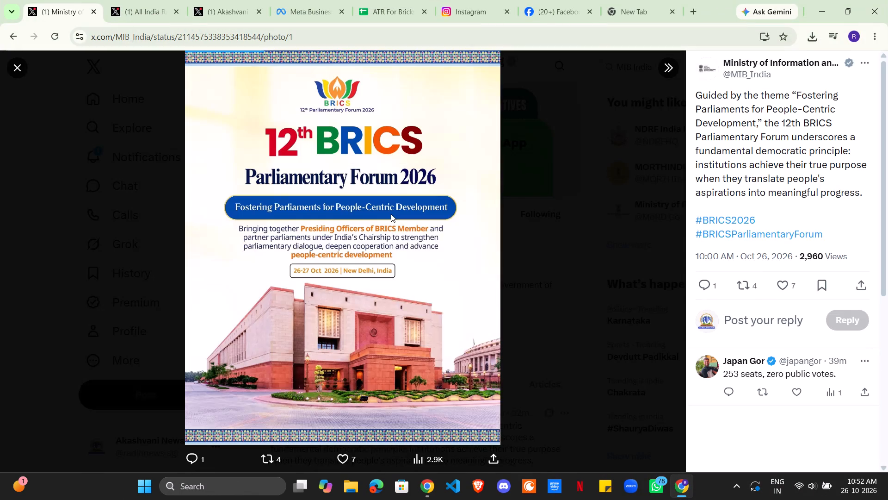
click(444, 252)
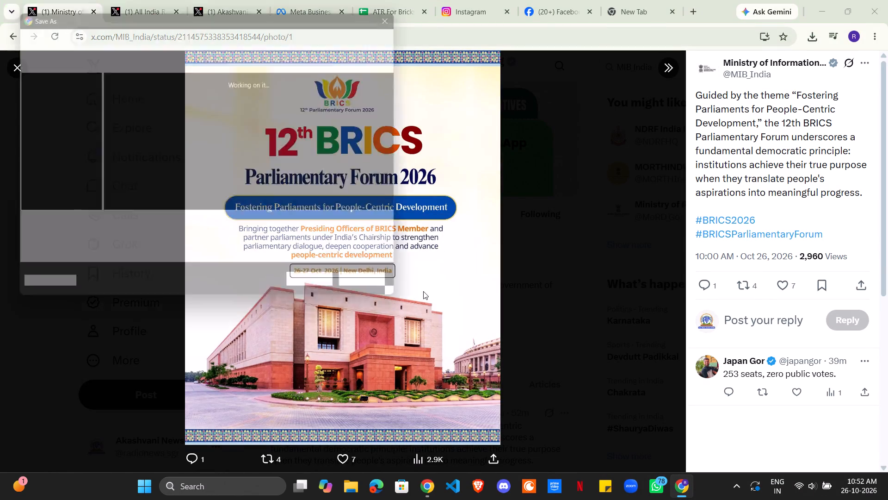
click(327, 296)
click(109, 253)
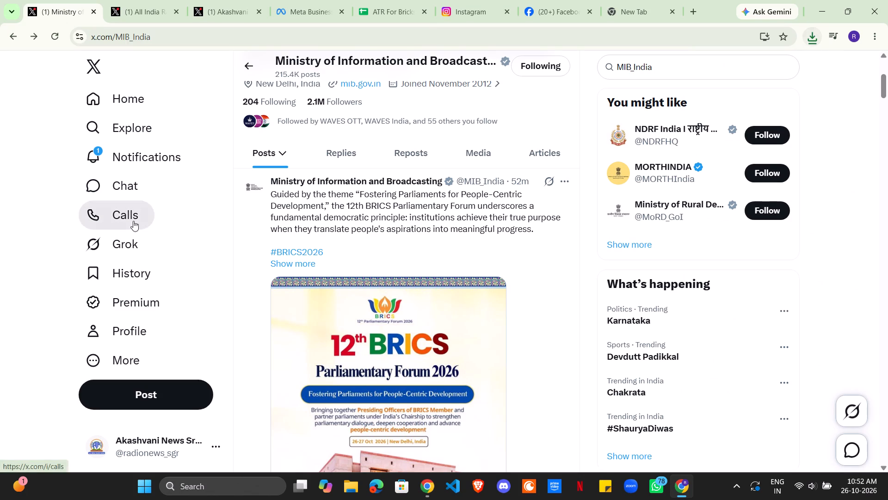
drag(327, 266, 300, 264)
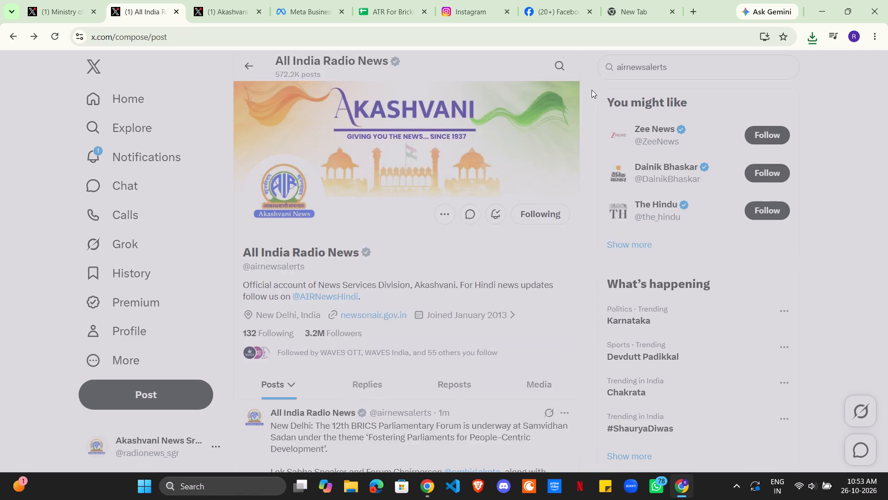
Publish the 12th BRICS Parliamentary Forum post with its attached poster image on X.
click(468, 175)
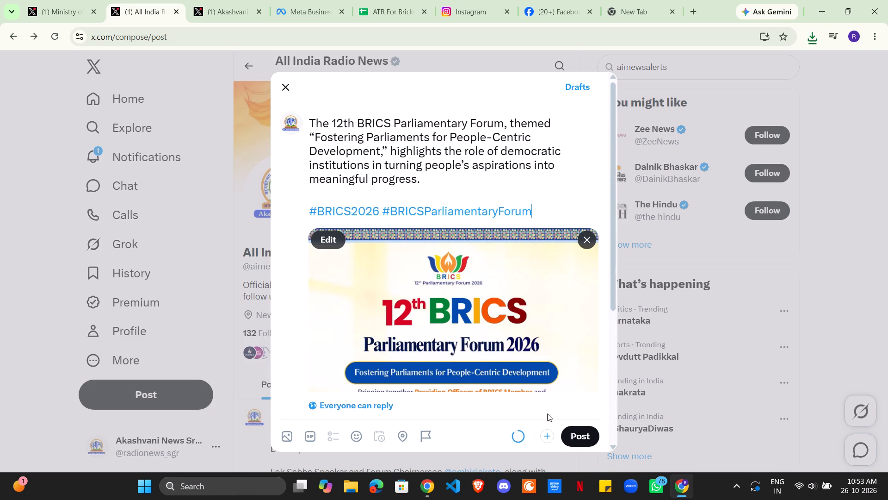
click(576, 439)
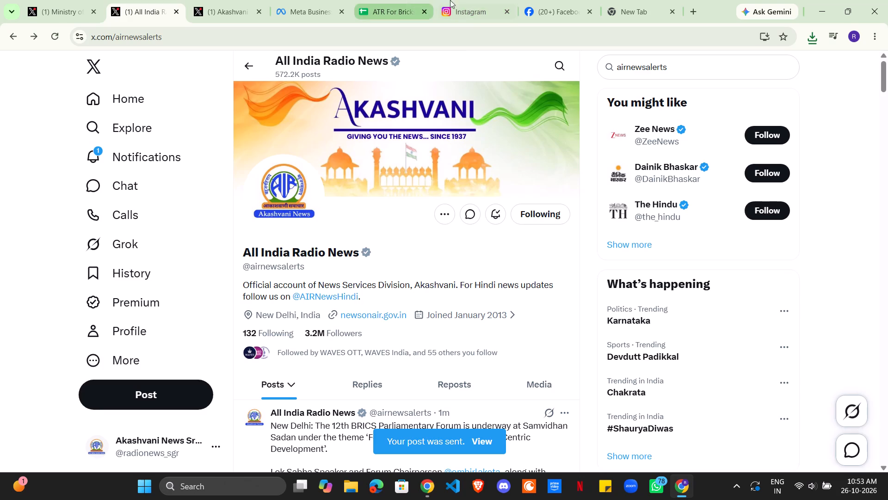
Switch to Meta Business Suite, start a new post, and paste the 12th BRICS Parliamentary Forum caption with both hashtags.
click(484, 0)
click(286, 12)
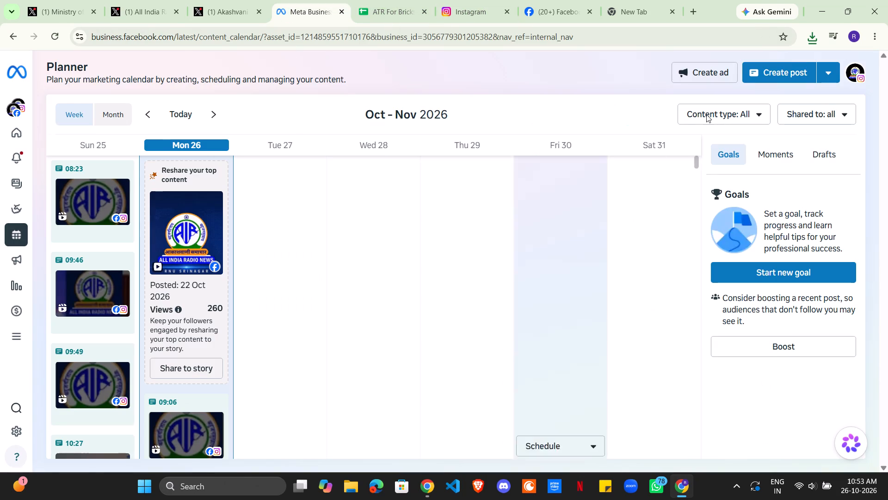
click(752, 74)
click(203, 392)
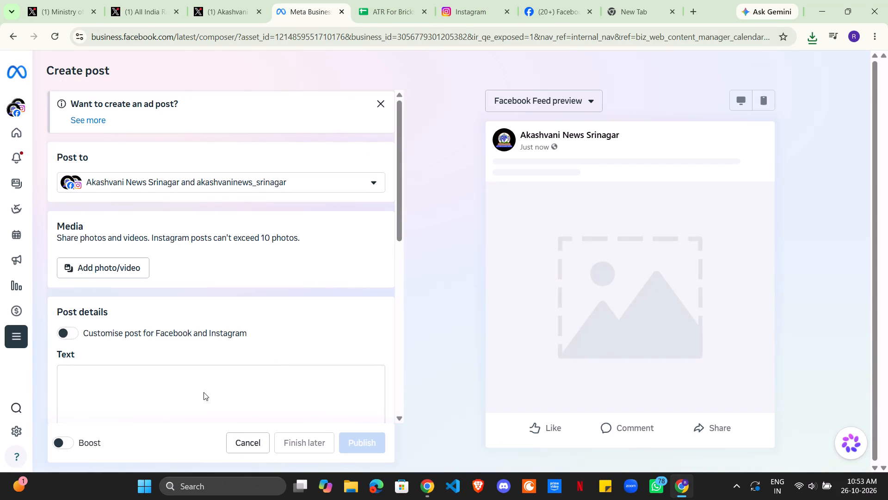
key(ctrl+v)
Attach the poster HVh6tVoa8AEPhFv.jpg from the Desktop to the post and publish it to Facebook and Instagram.
click(87, 263)
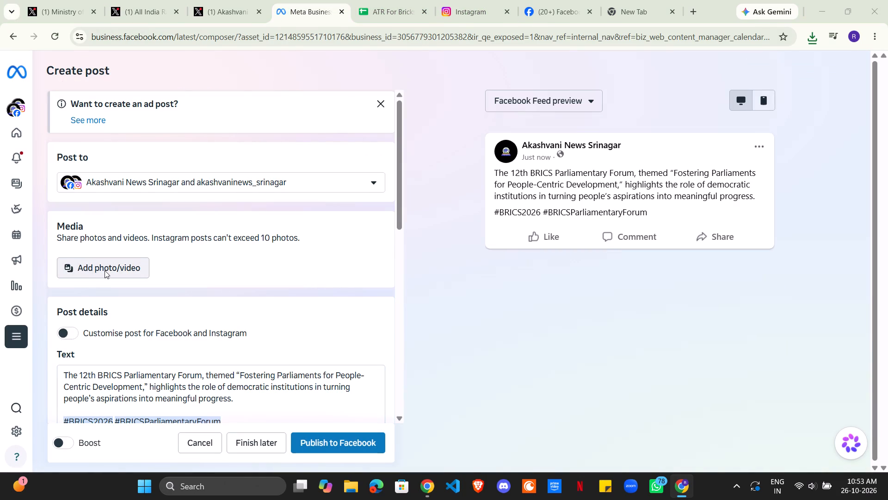
scroll(294, 230, down, 1)
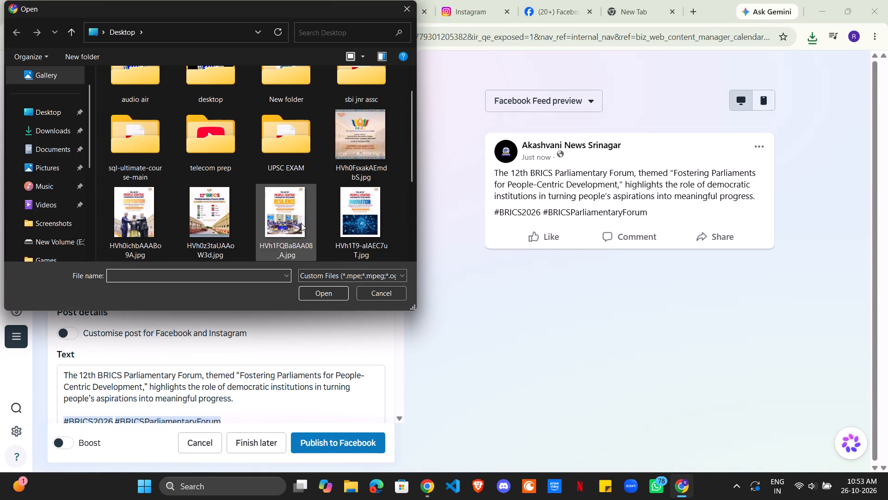
scroll(302, 223, down, 1)
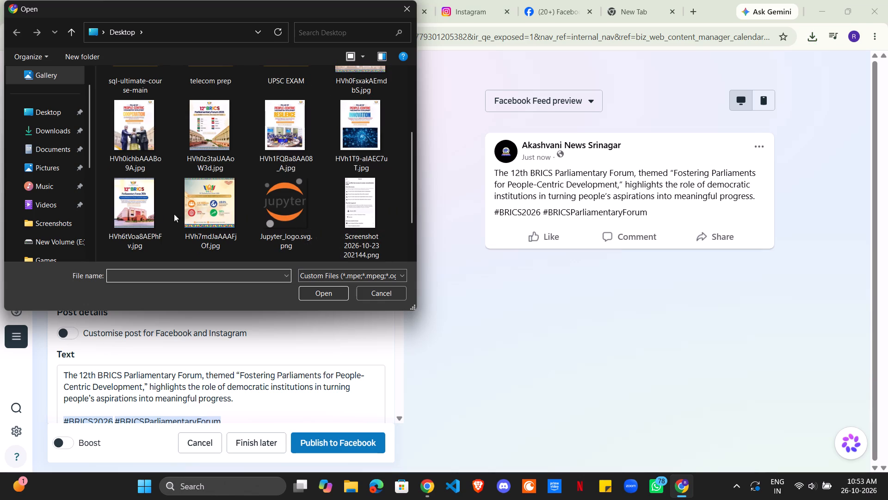
click(139, 211)
click(321, 293)
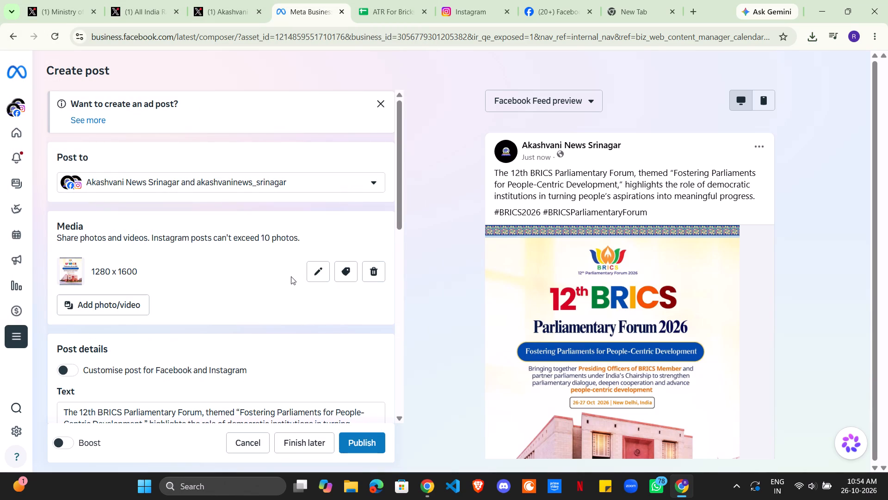
scroll(323, 303, down, 2)
click(360, 445)
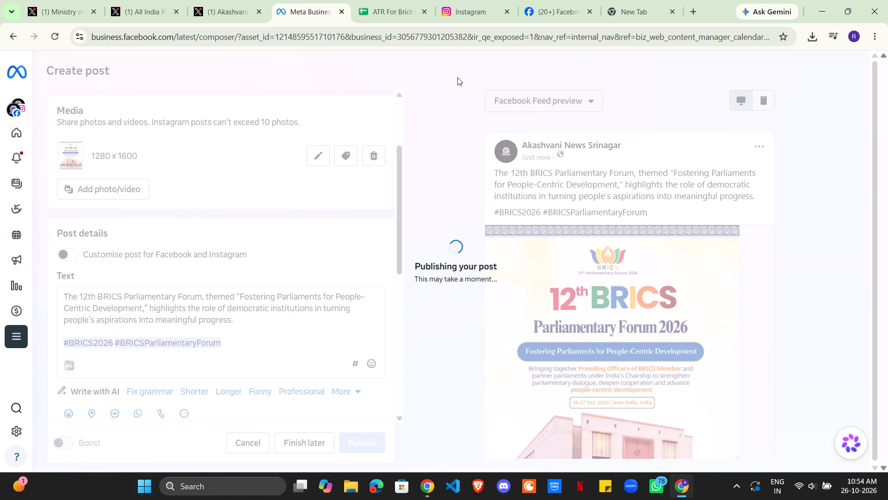
Refresh the Akashvani News Srinagar profile on X and copy the link of the new 12th BRICS Parliamentary Forum post.
click(241, 6)
scroll(484, 253, up, 11)
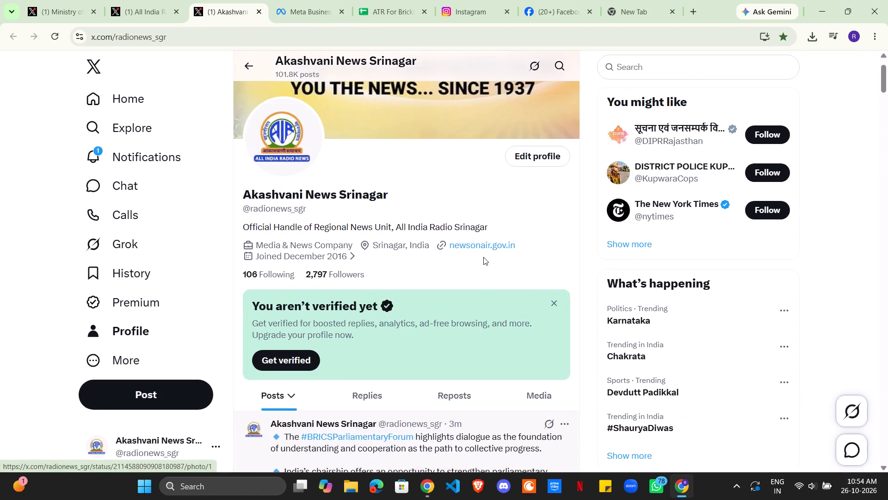
scroll(483, 257, up, 1)
click(51, 37)
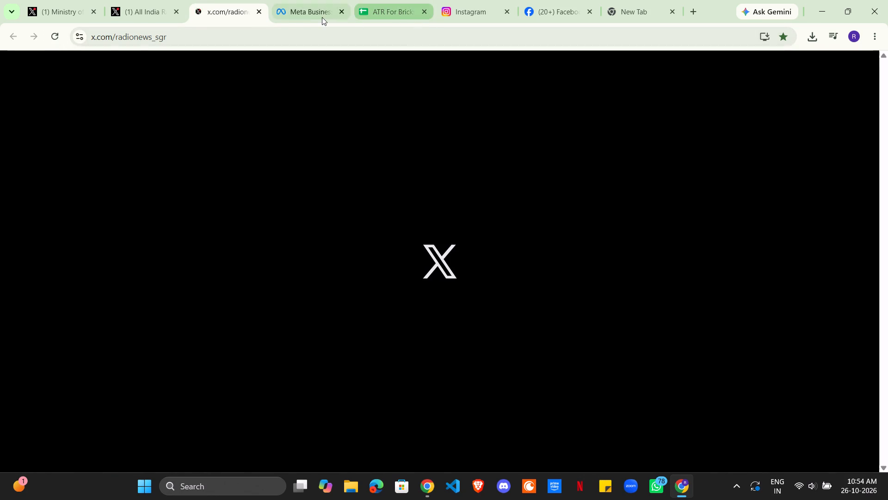
click(314, 16)
click(259, 6)
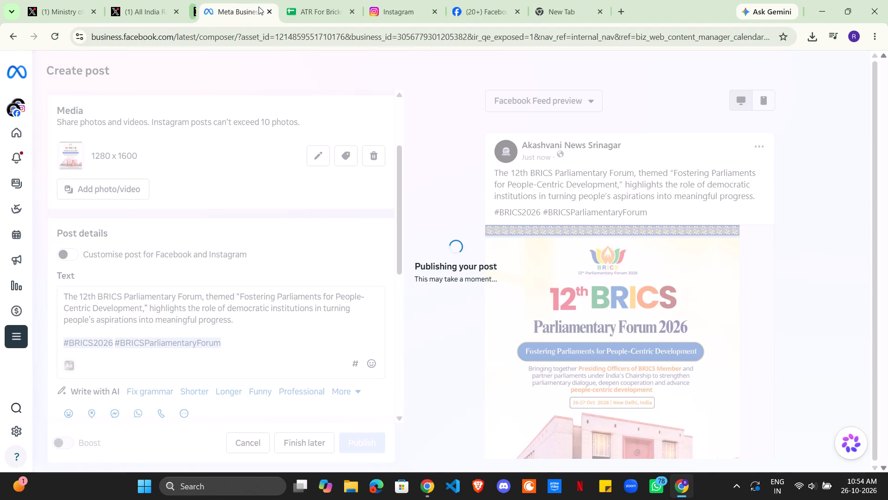
key(ctrl+shift+t)
click(219, 13)
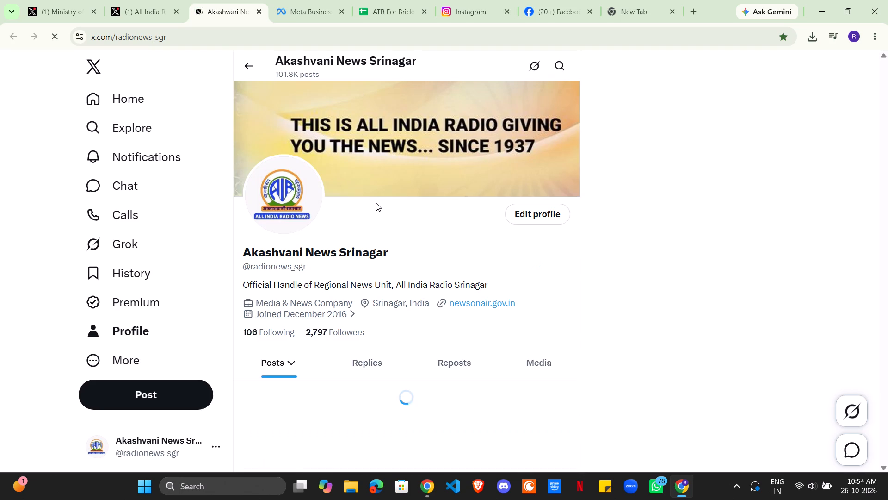
scroll(444, 303, down, 5)
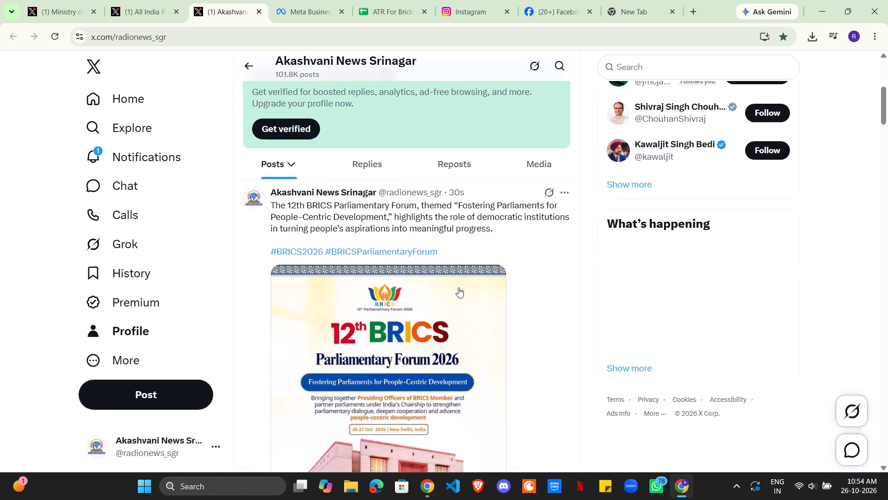
scroll(458, 287, down, 4)
click(571, 352)
click(510, 381)
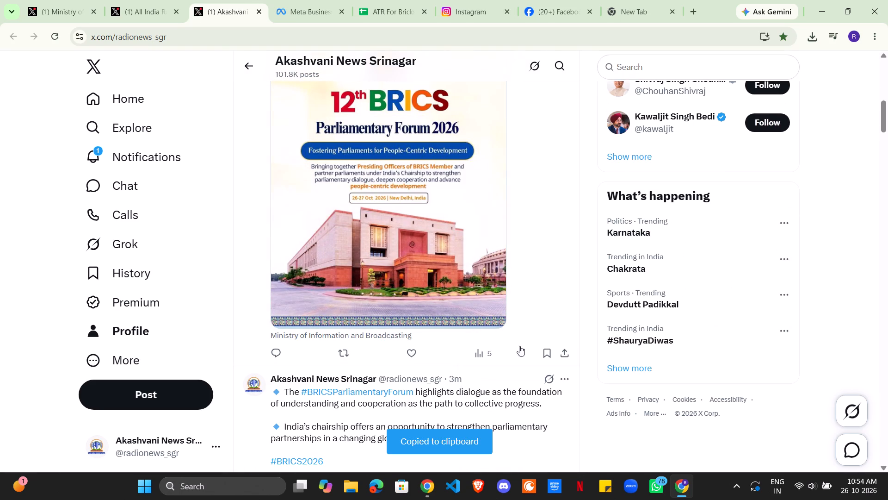
Switch to the ATR For Bricks sheet and paste the X post link in cell A9.
click(400, 0)
double_click(154, 215)
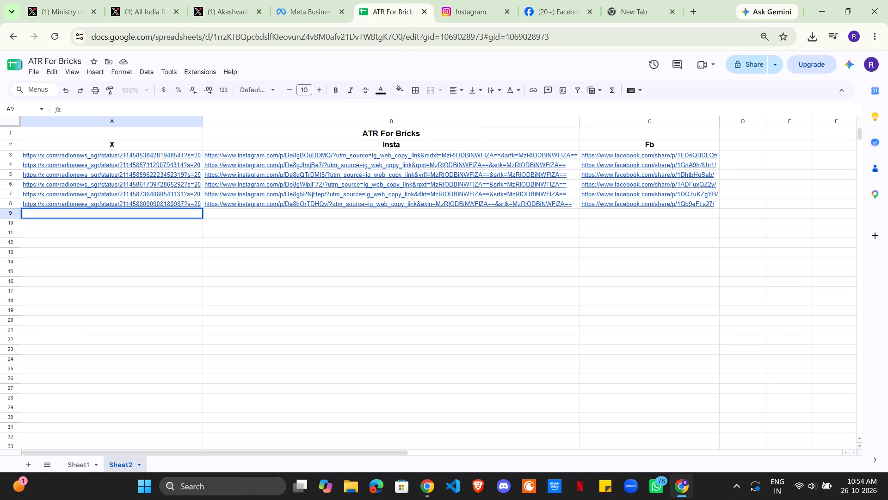
key(ctrl+v)
click(170, 254)
Refresh the Instagram and Facebook profiles, copy the new forum post's Instagram link, and paste it in cell B9 of ATR For Bricks.
click(258, 218)
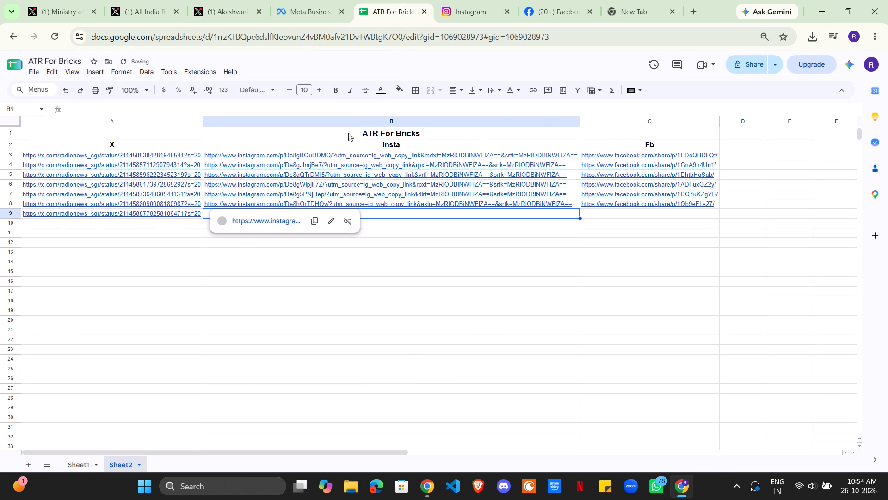
click(450, 7)
click(55, 64)
click(58, 32)
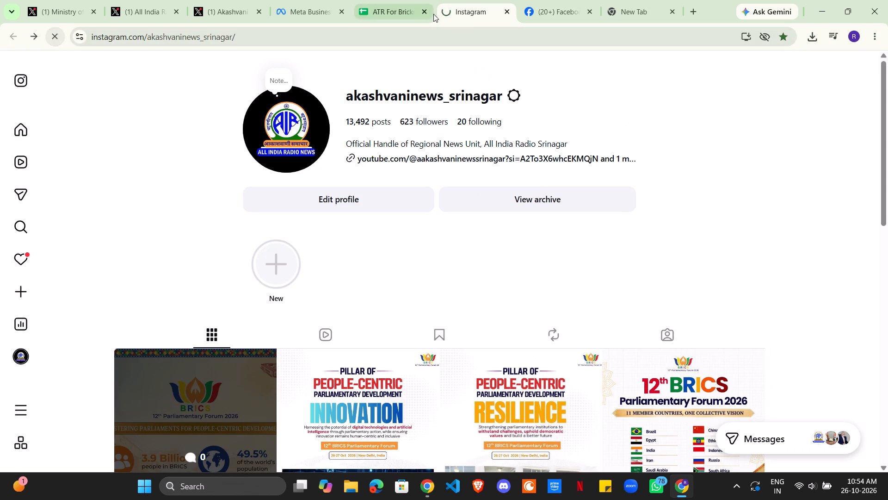
click(573, 11)
click(55, 38)
click(472, 9)
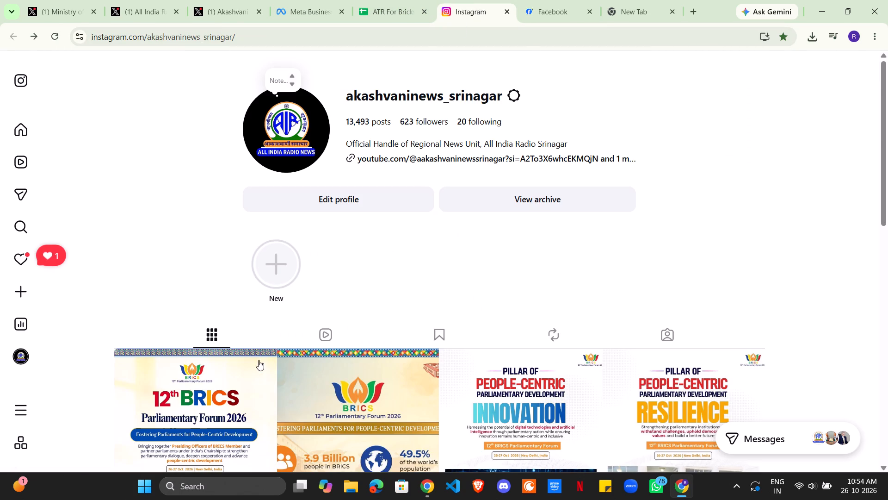
click(238, 398)
click(723, 81)
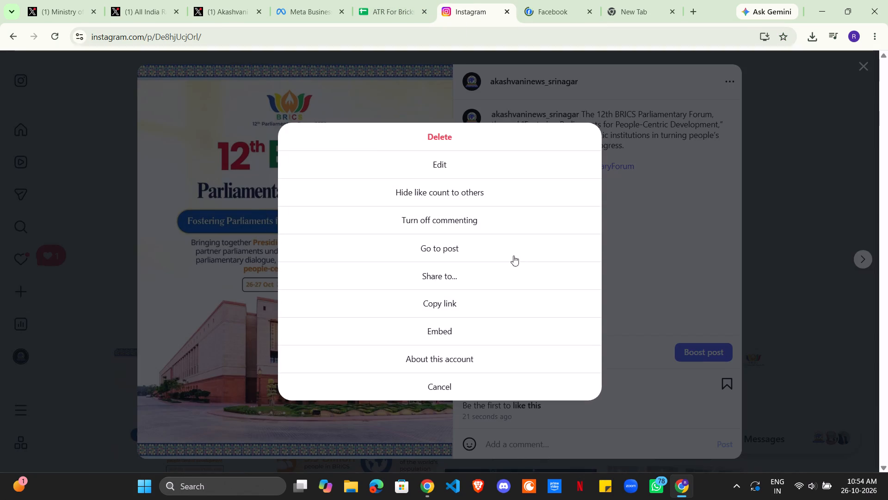
click(445, 304)
click(365, 0)
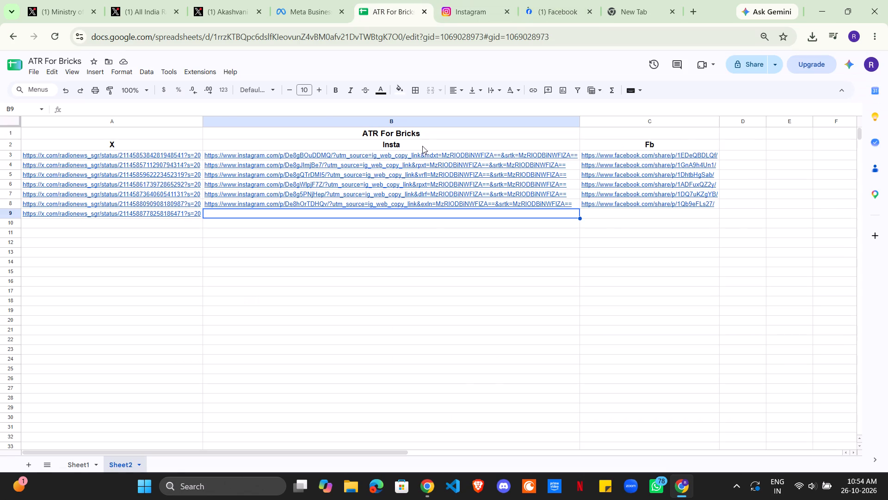
key(ctrl+v)
Copy the link of the new forum post on the Facebook page and paste it in cell C9 of ATR For Bricks.
click(636, 218)
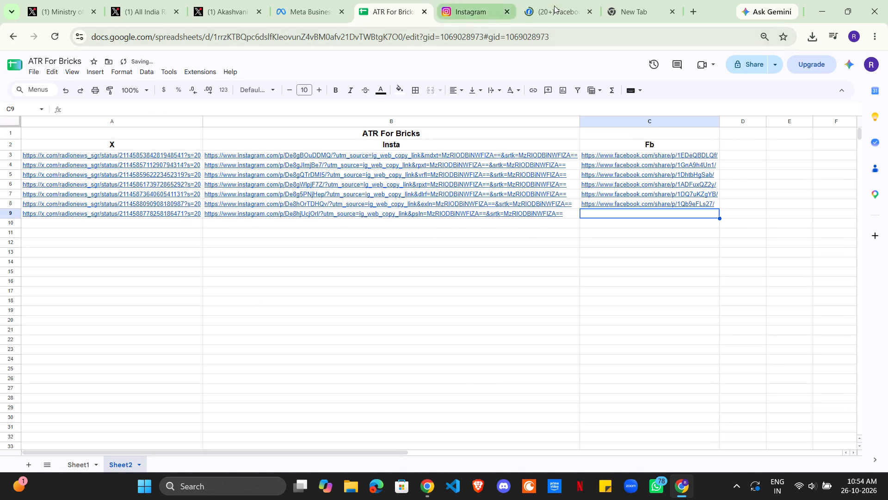
click(554, 6)
scroll(466, 237, down, 11)
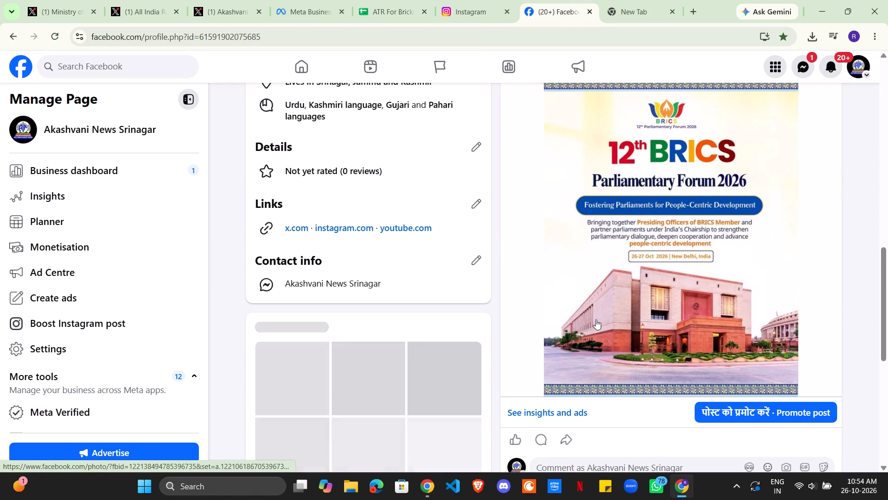
click(572, 441)
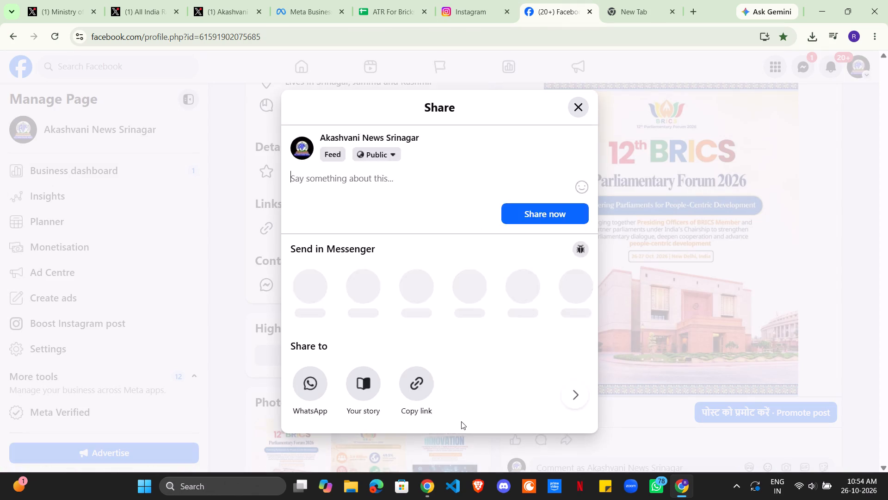
click(416, 341)
click(388, 14)
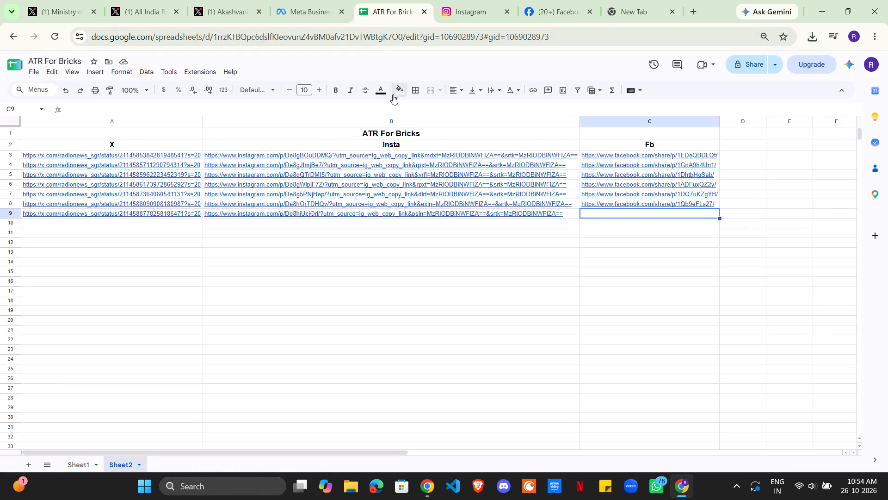
key(ctrl+v)
click(418, 317)
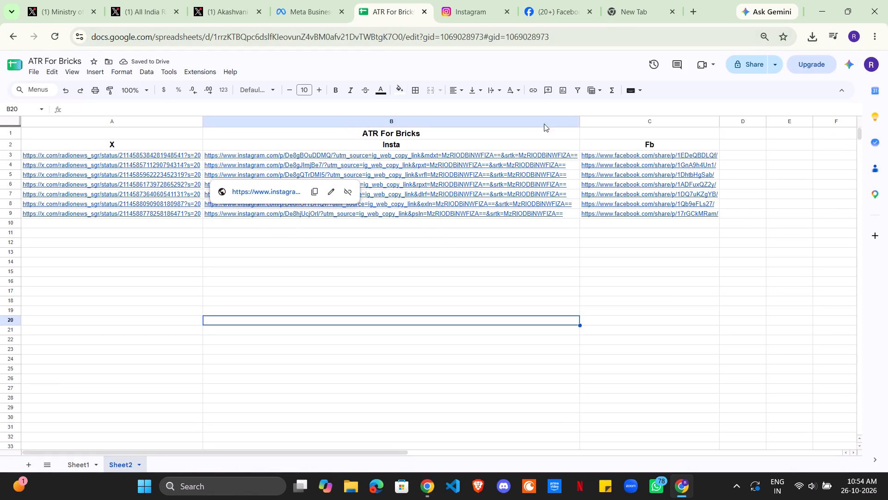
Auto-fit the widths of the Fb, Insta and X columns to their links.
double_click(720, 122)
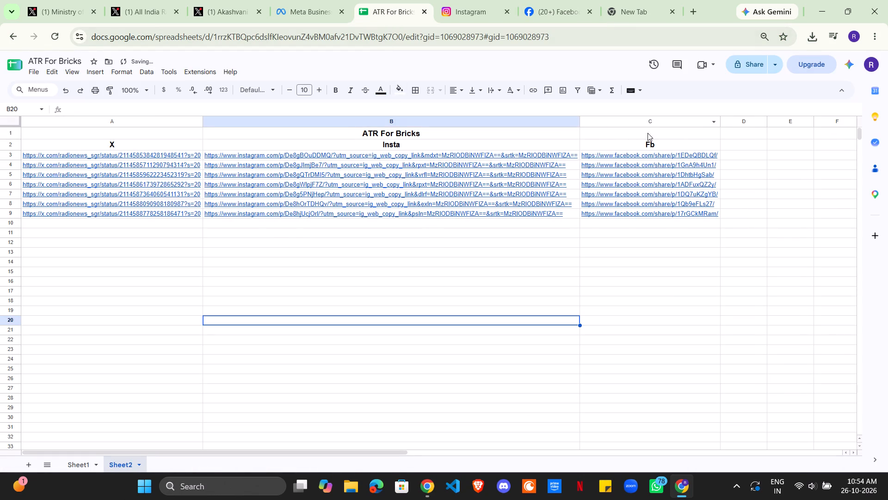
double_click(580, 121)
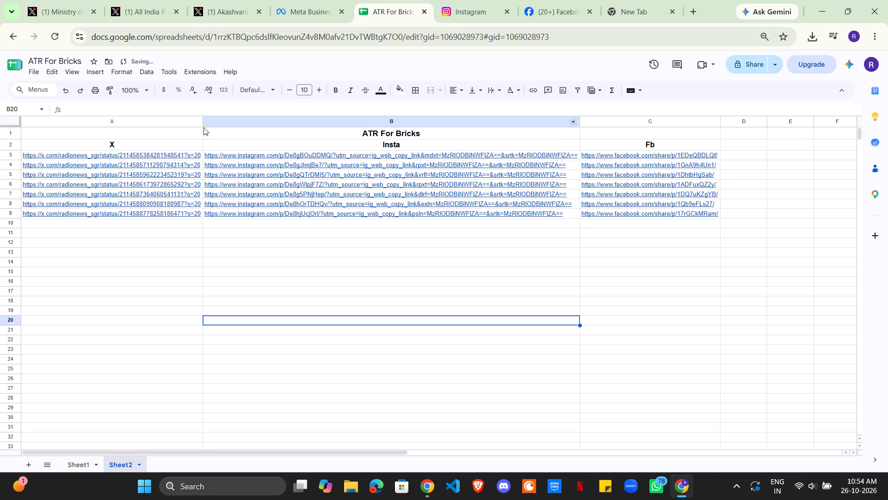
double_click(201, 122)
click(286, 269)
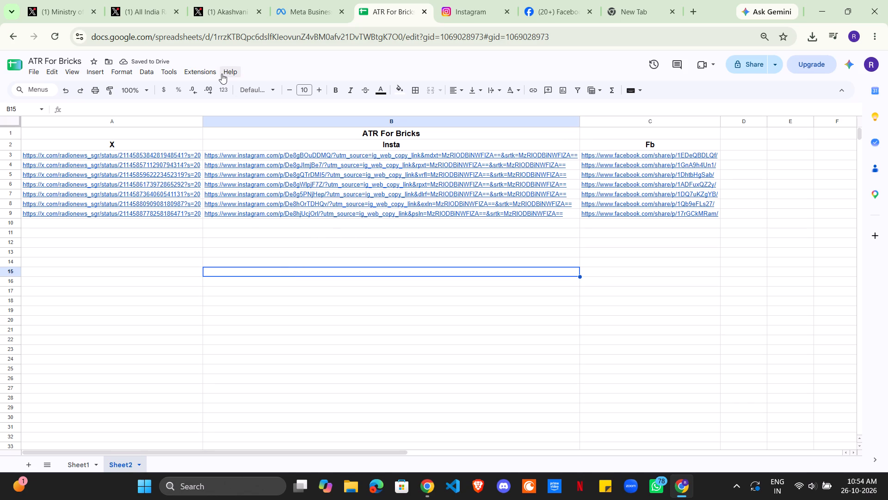
Switch to the All India Radio News profile on X and look through its latest BRICS Parliamentary Forum posts.
click(126, 3)
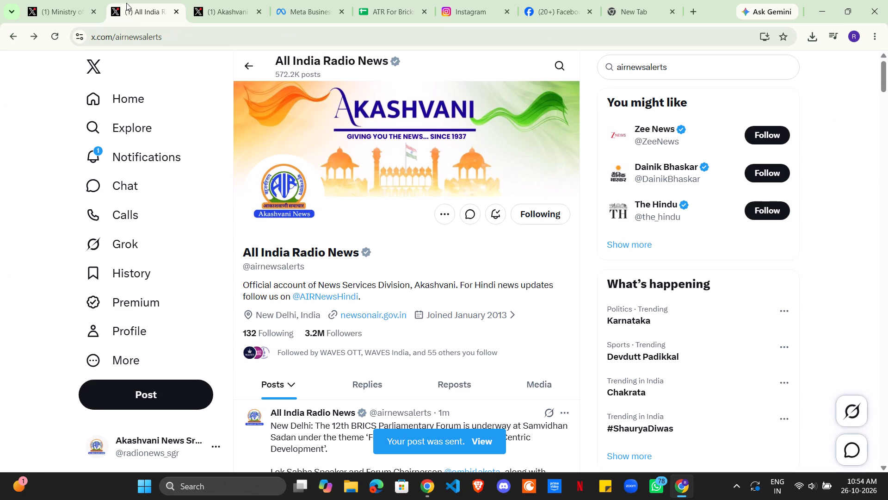
scroll(345, 214, down, 5)
scroll(305, 201, up, 6)
scroll(288, 175, down, 5)
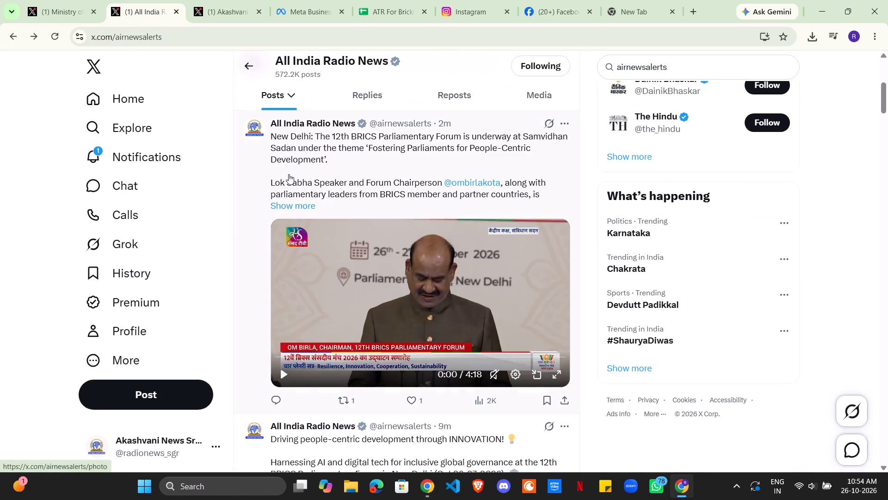
scroll(292, 188, down, 6)
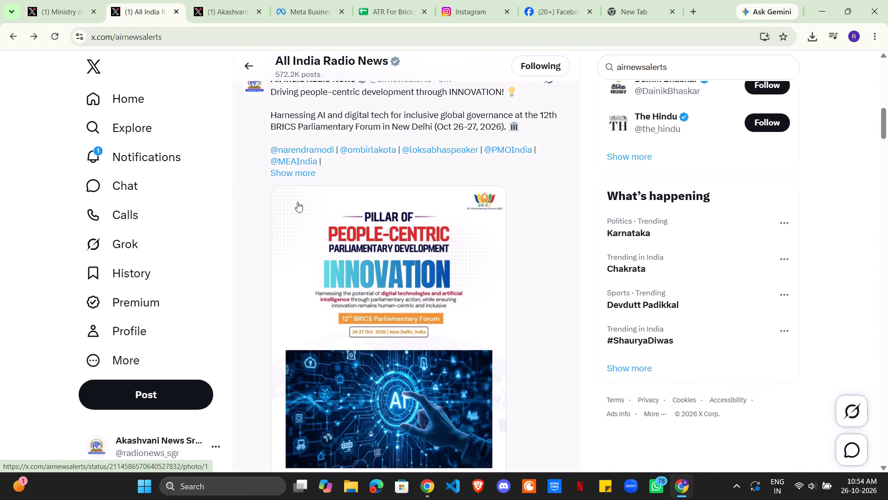
scroll(297, 202, up, 4)
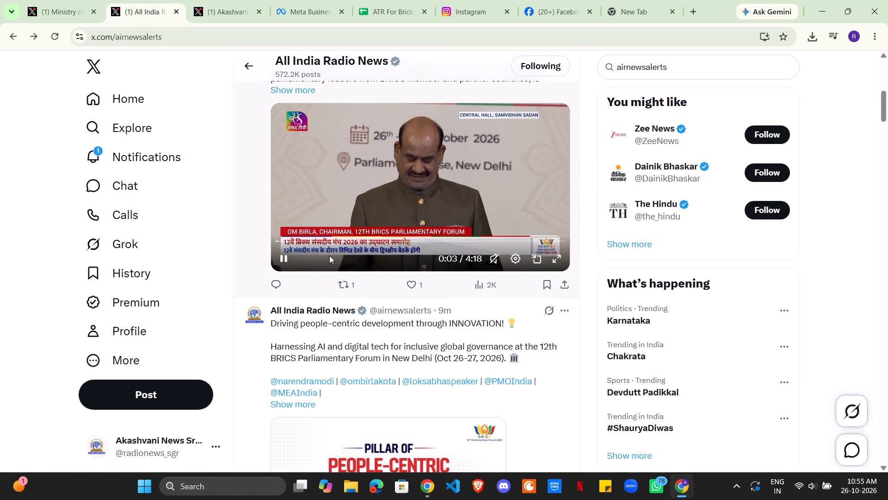
Refresh the All India Radio News and Ministry of Information and Broadcasting profiles and check both feeds for newer posts.
scroll(330, 255, up, 1)
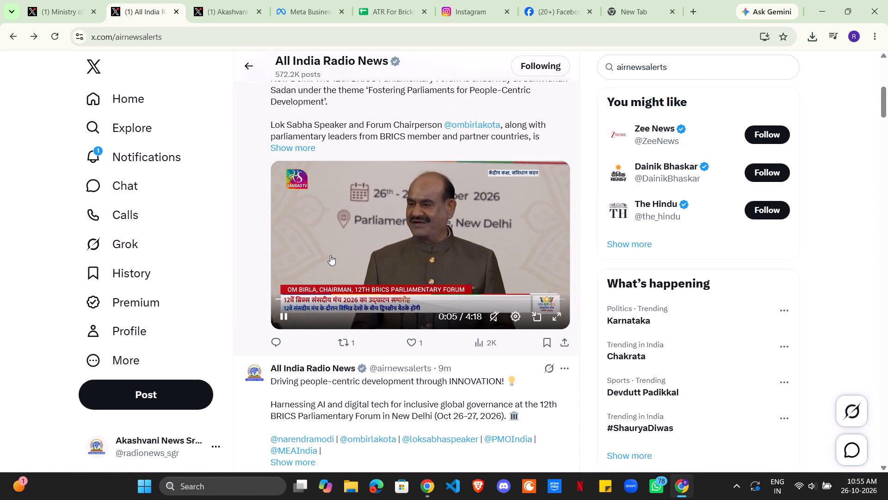
scroll(333, 251, up, 1)
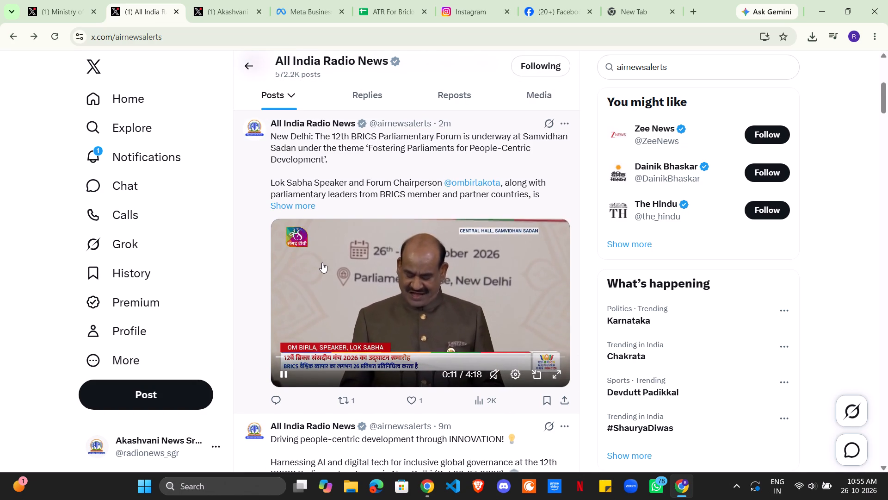
scroll(302, 268, up, 15)
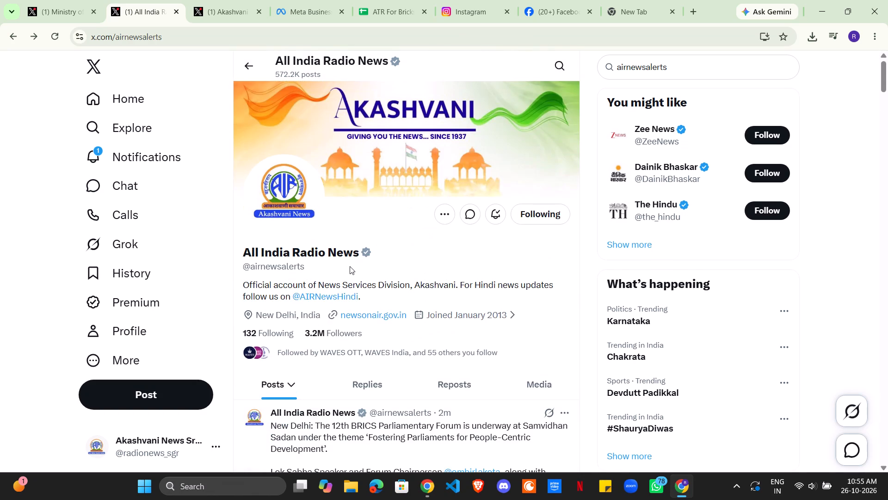
scroll(350, 266, up, 6)
scroll(350, 266, down, 6)
click(60, 37)
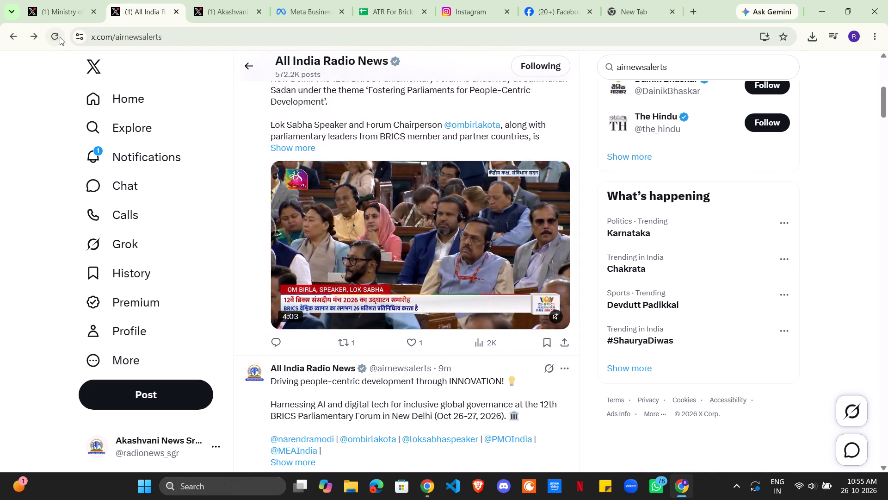
click(59, 8)
click(57, 36)
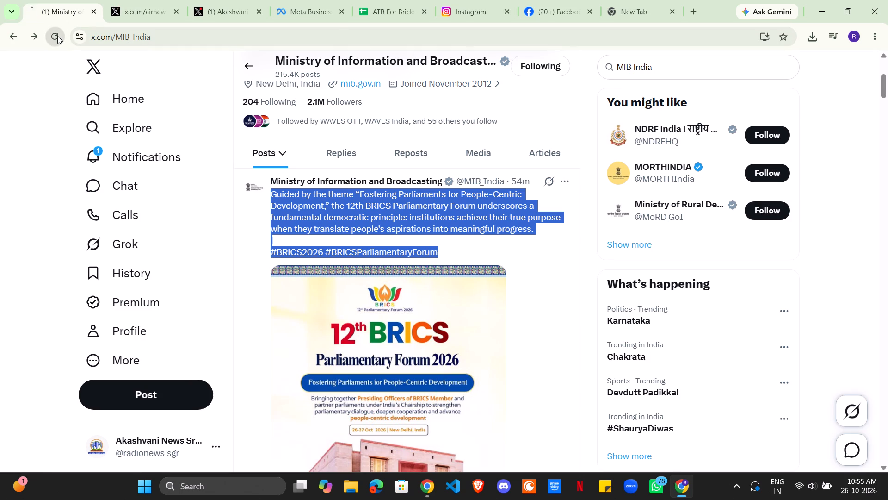
click(62, 2)
click(132, 1)
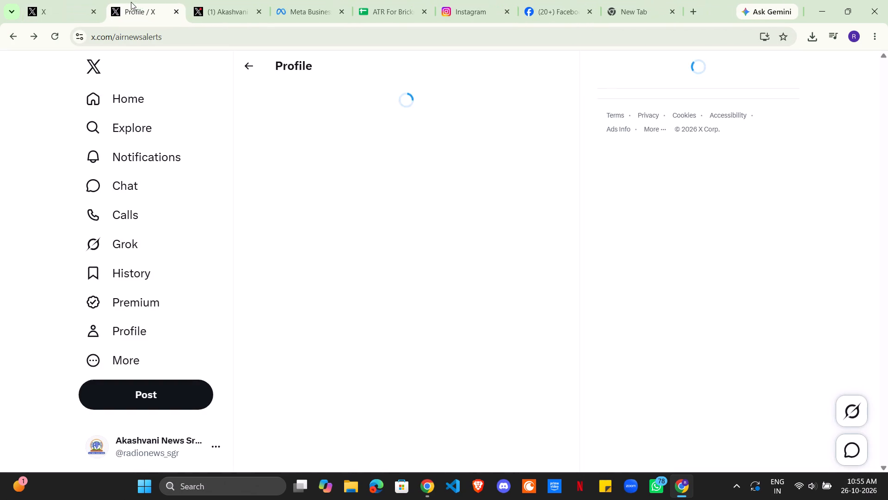
scroll(313, 255, down, 4)
scroll(370, 237, down, 3)
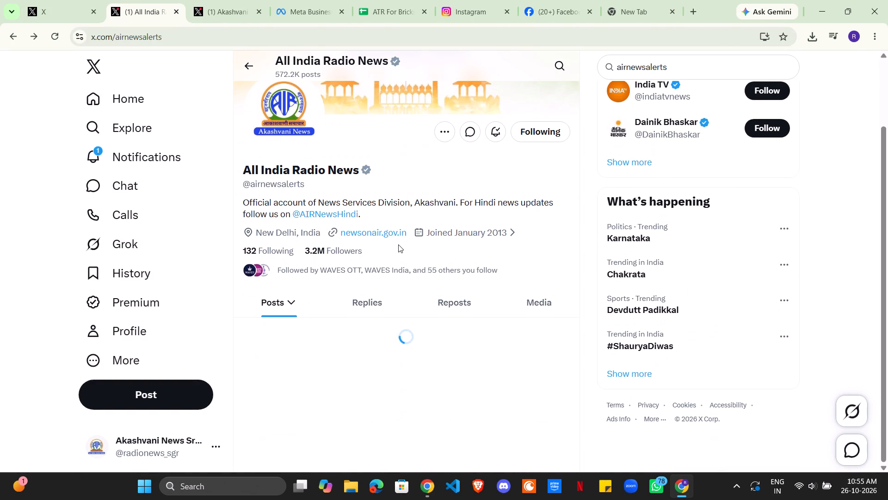
scroll(401, 243, down, 3)
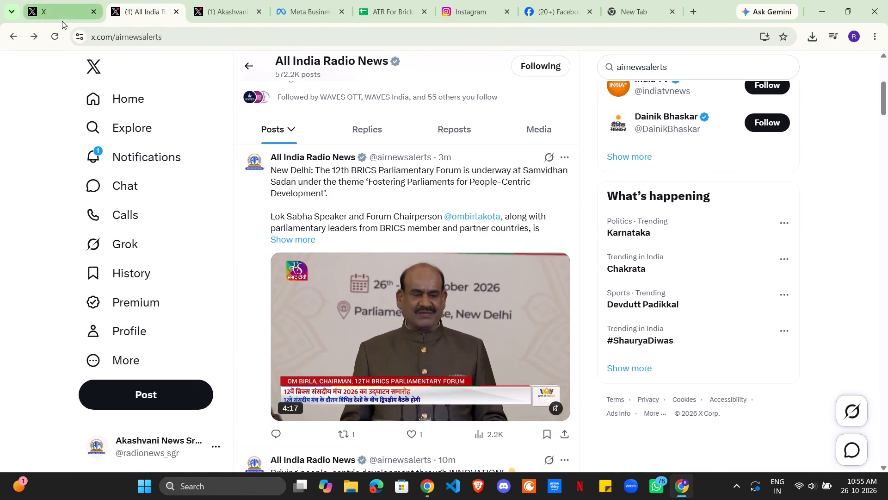
click(64, 10)
scroll(378, 241, down, 4)
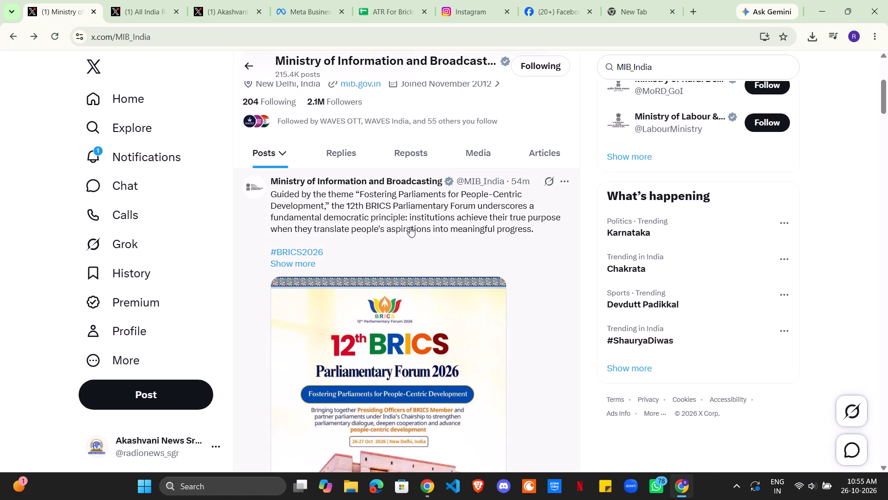
scroll(470, 223, down, 4)
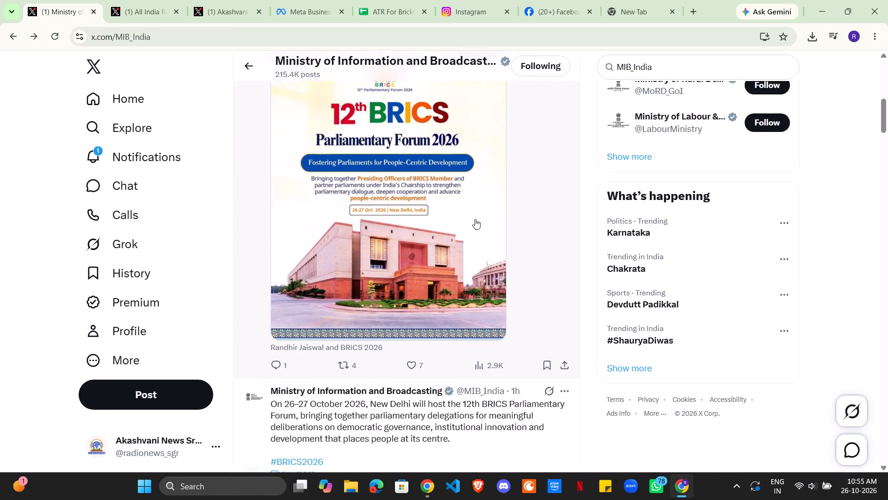
scroll(501, 212, up, 4)
Open the Office of Chief Minister, J&K profile from the recent searches and check its latest posts.
click(704, 71)
click(782, 69)
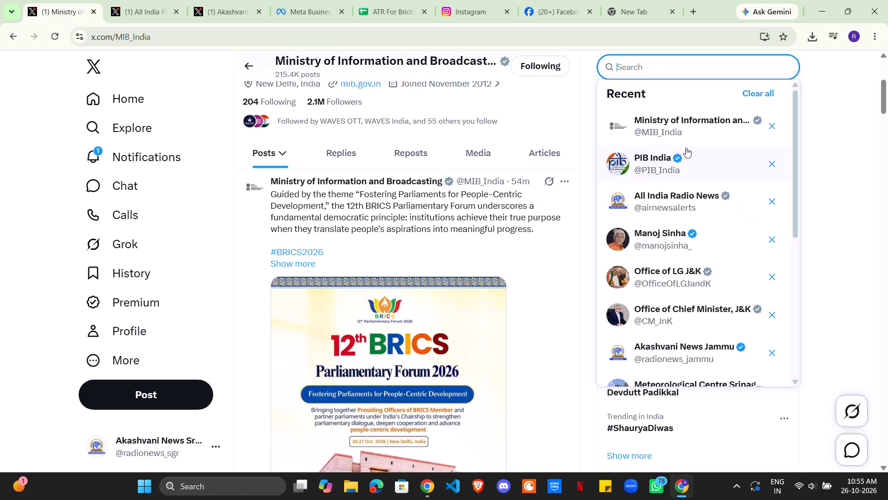
scroll(687, 164, down, 2)
scroll(698, 203, down, 1)
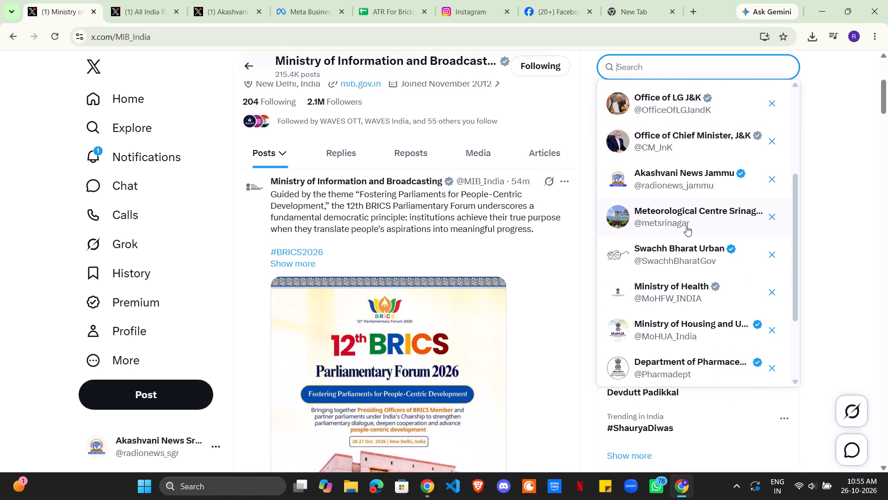
scroll(678, 247, down, 2)
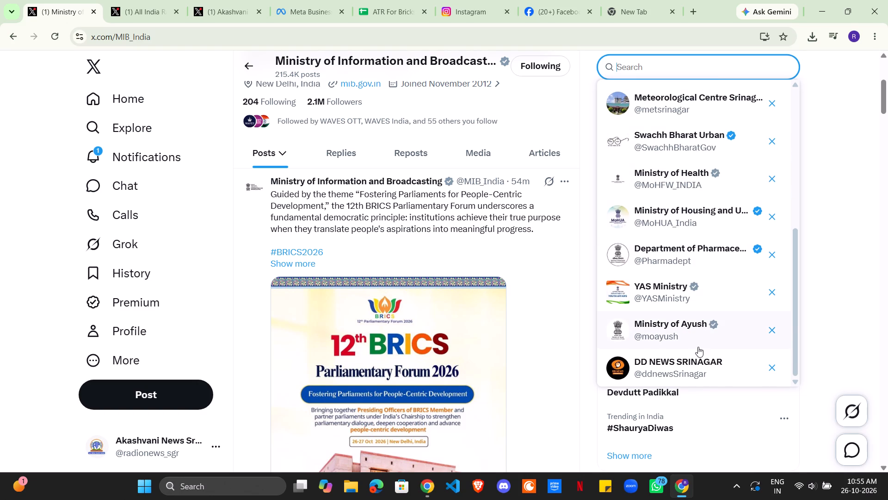
scroll(698, 347, down, 3)
scroll(663, 262, up, 2)
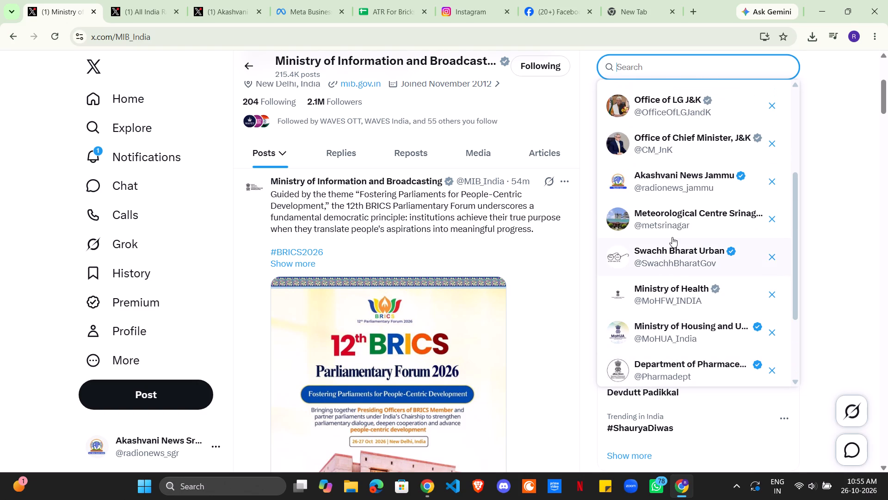
scroll(672, 237, up, 2)
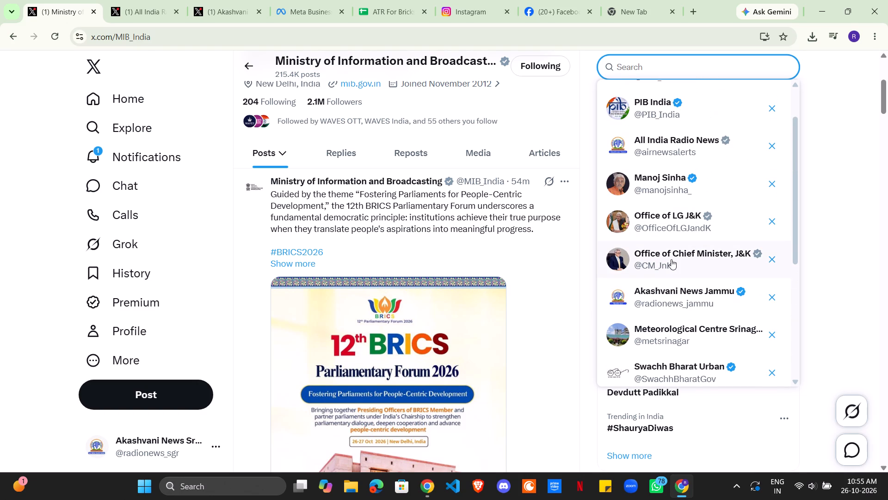
click(671, 259)
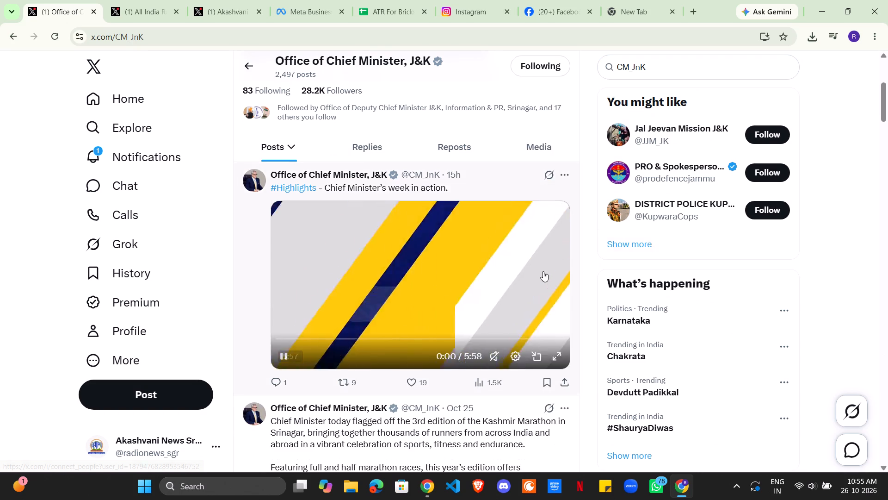
scroll(543, 271, down, 4)
scroll(556, 272, up, 5)
scroll(619, 141, down, 4)
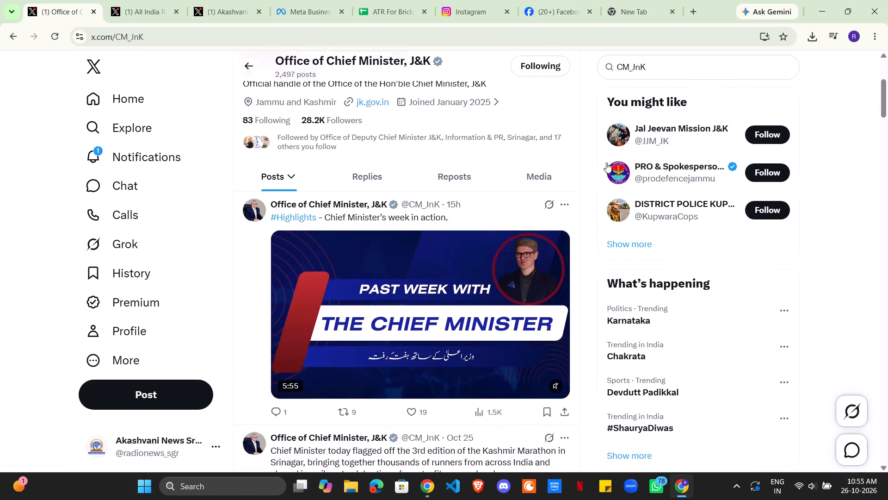
scroll(605, 163, down, 1)
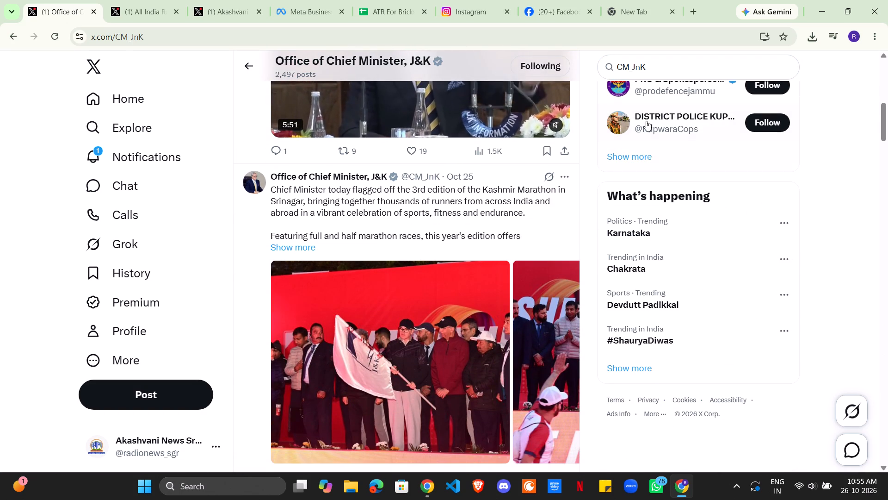
scroll(672, 111, up, 2)
click(693, 86)
click(707, 67)
click(779, 63)
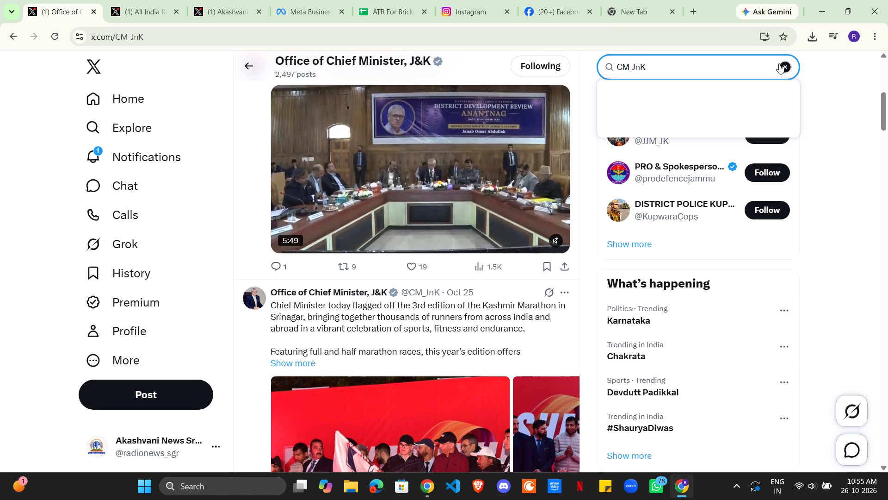
click(656, 276)
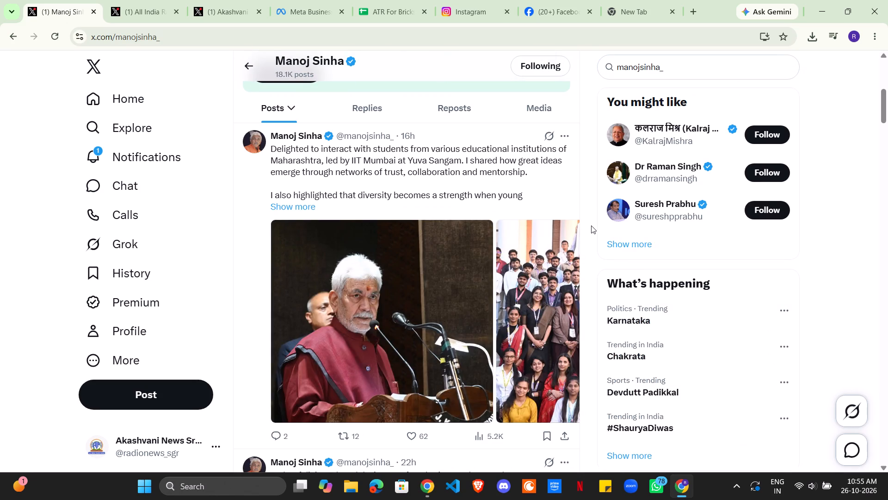
click(688, 75)
click(787, 67)
click(660, 312)
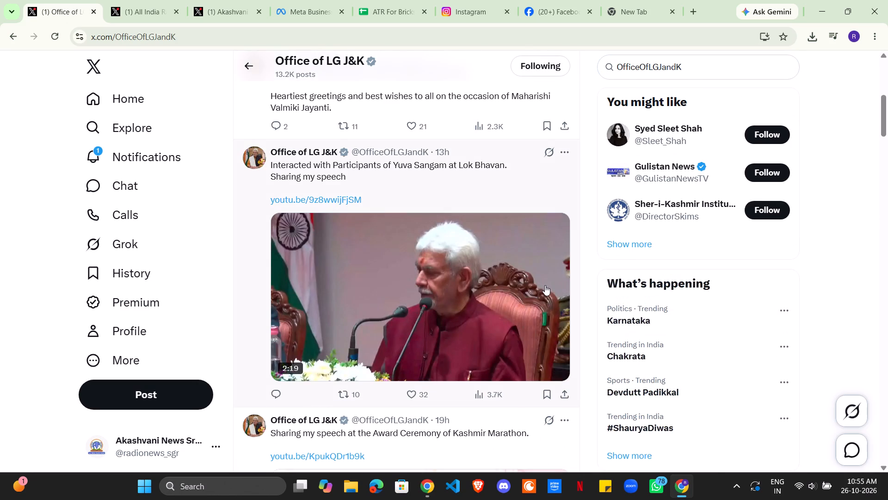
scroll(545, 285, down, 6)
scroll(553, 296, up, 20)
scroll(553, 296, up, 6)
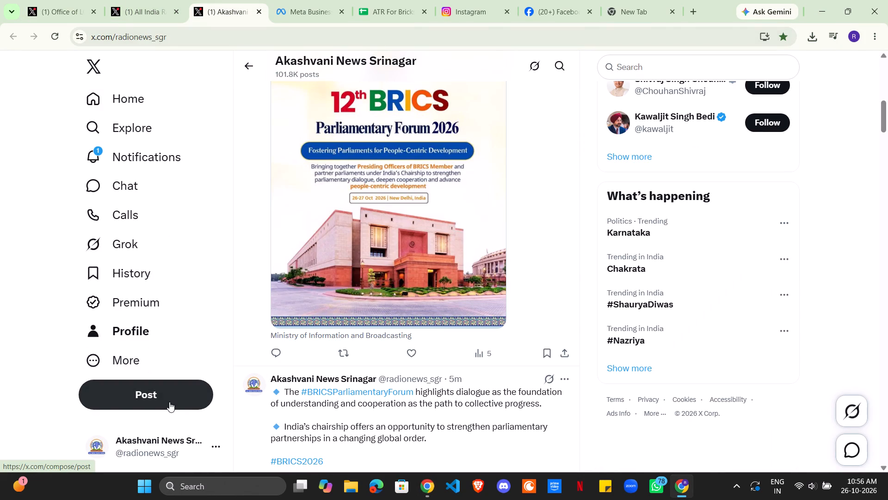
scroll(326, 302, up, 12)
click(142, 380)
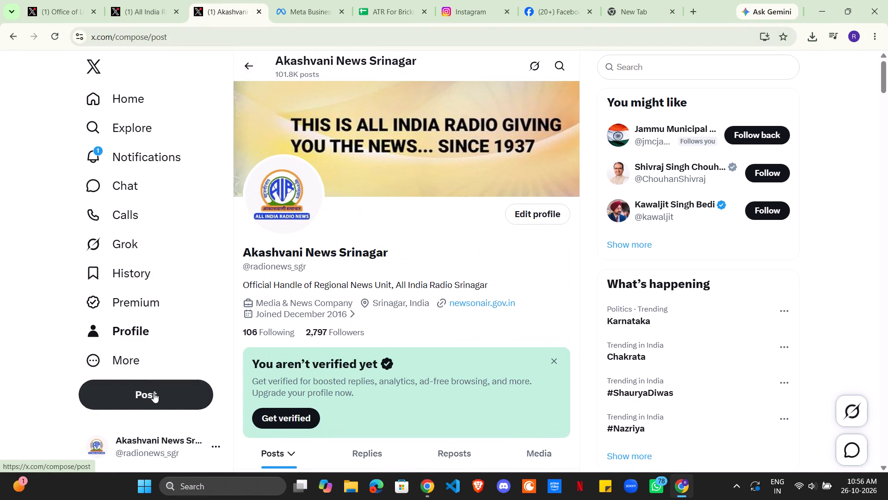
key(ctrl+v)
Change "J&K" to "J&K's" at the start of the draft and copy the whole post text.
click(328, 117)
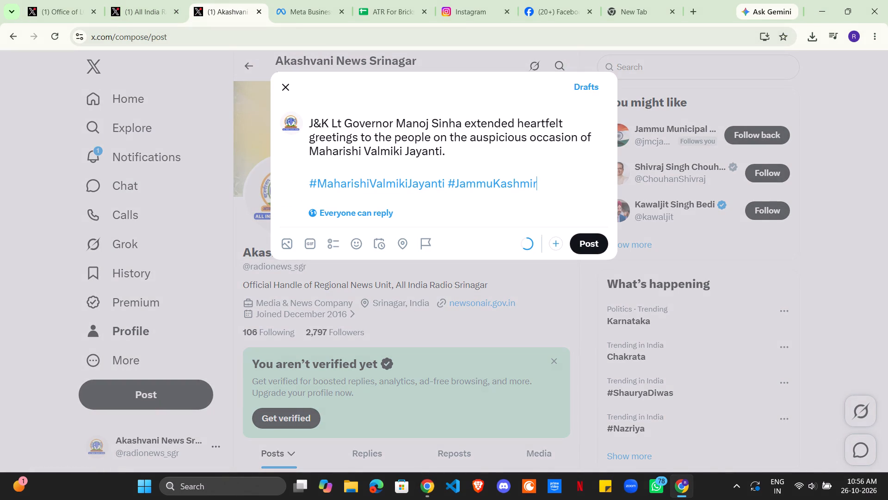
click(327, 125)
text('s)
key(ctrl+a)
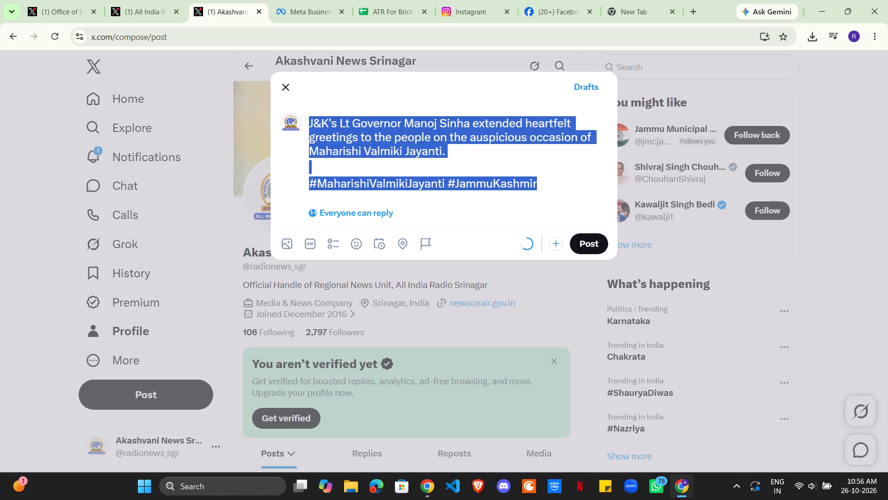
key(ctrl+c)
click(403, 132)
Search Google for "lg jk x" and show the image results.
click(654, 9)
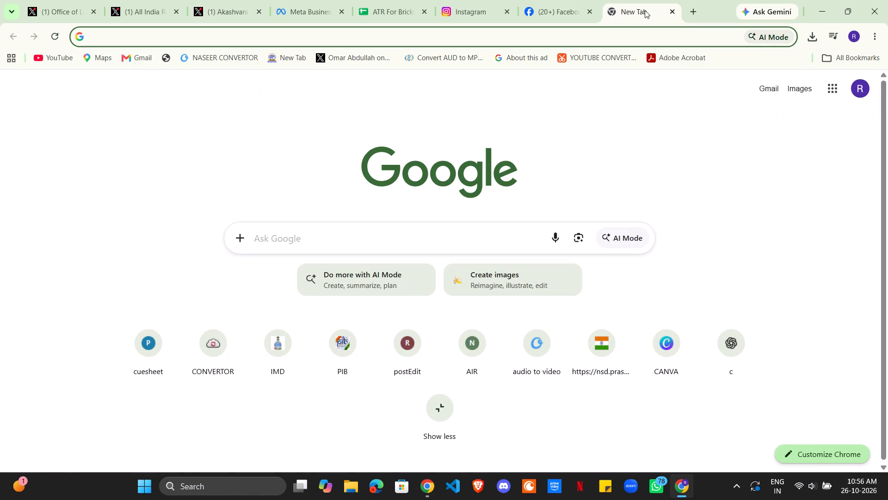
key(l)
key(g)
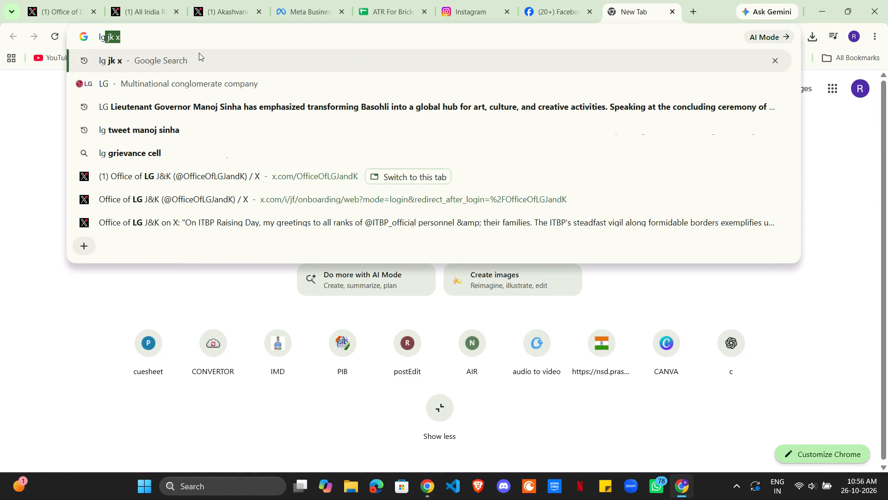
click(197, 62)
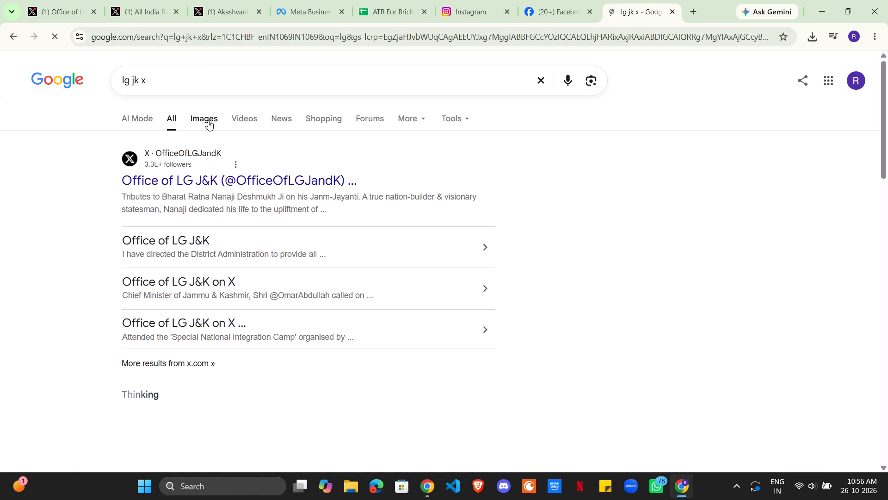
click(203, 117)
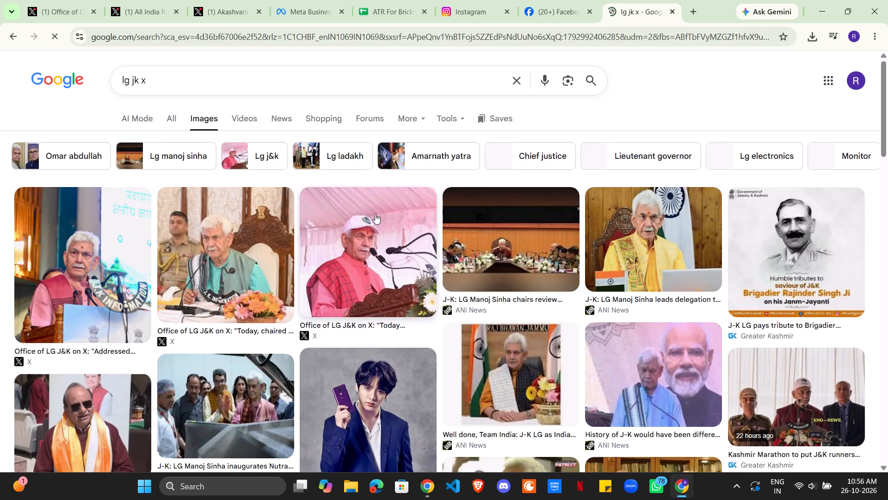
Save the Asian Mail portrait of Manoj Sinha in orange to the Desktop as images.jpg and return to the Akashvani News Srinagar post.
click(608, 252)
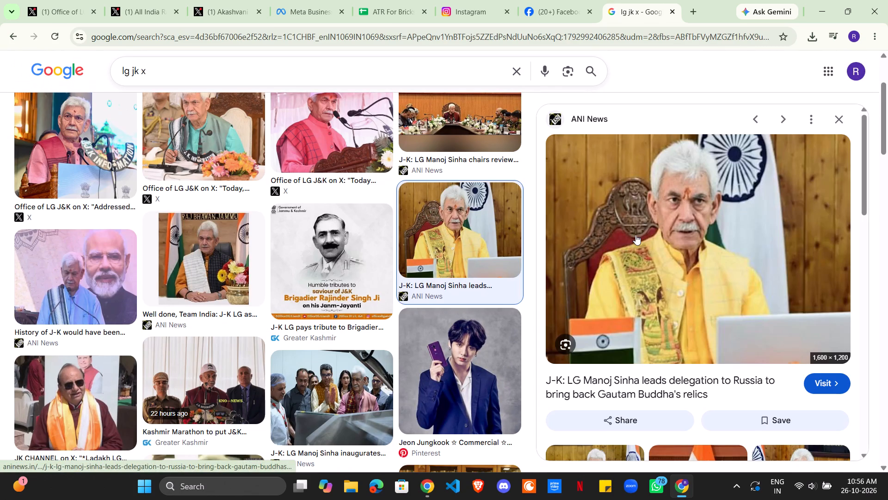
scroll(642, 224, down, 2)
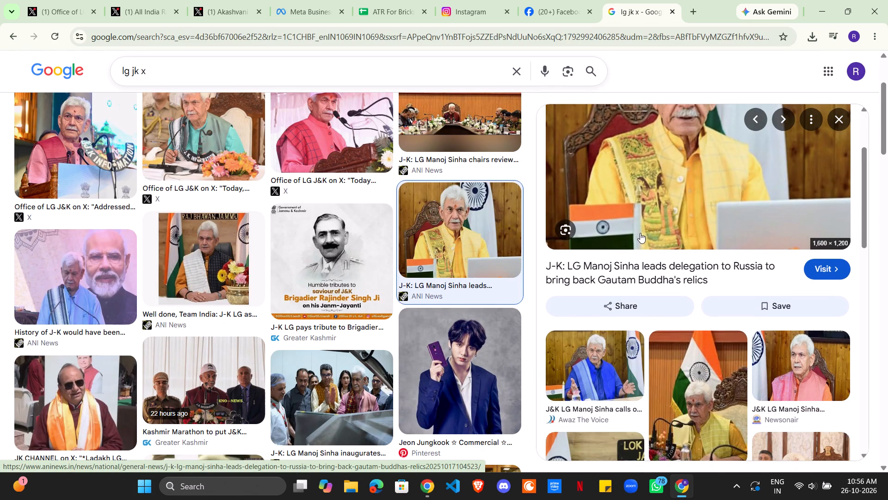
scroll(638, 234, down, 3)
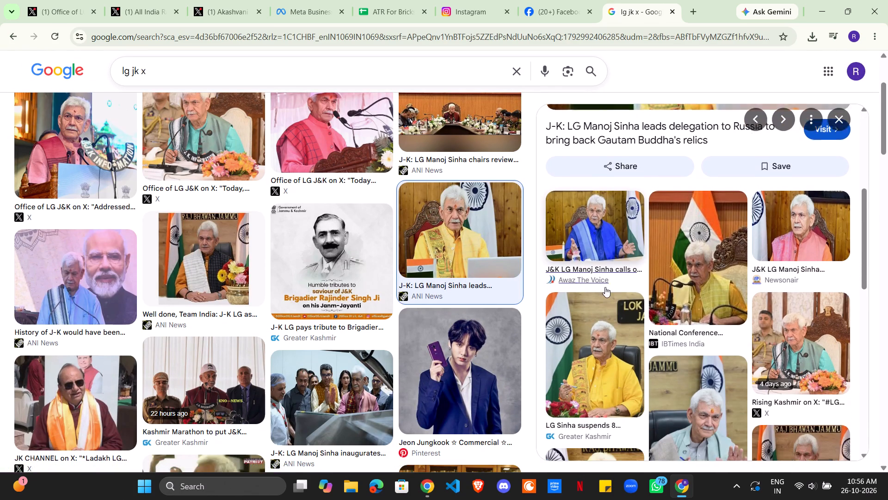
scroll(600, 318, down, 1)
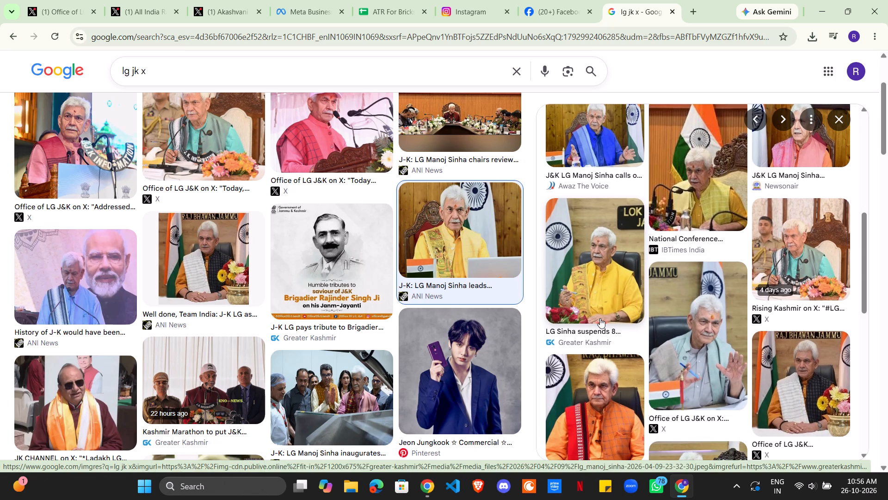
scroll(597, 323, down, 2)
click(598, 310)
right_click(688, 251)
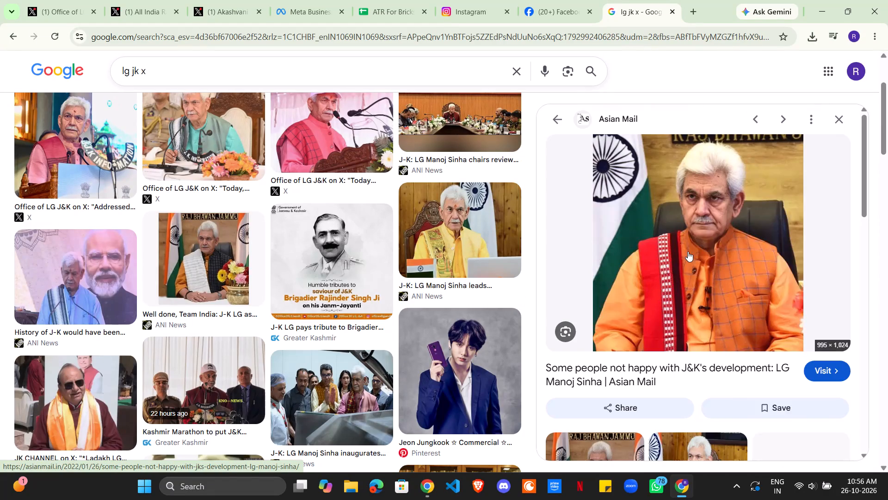
click(732, 383)
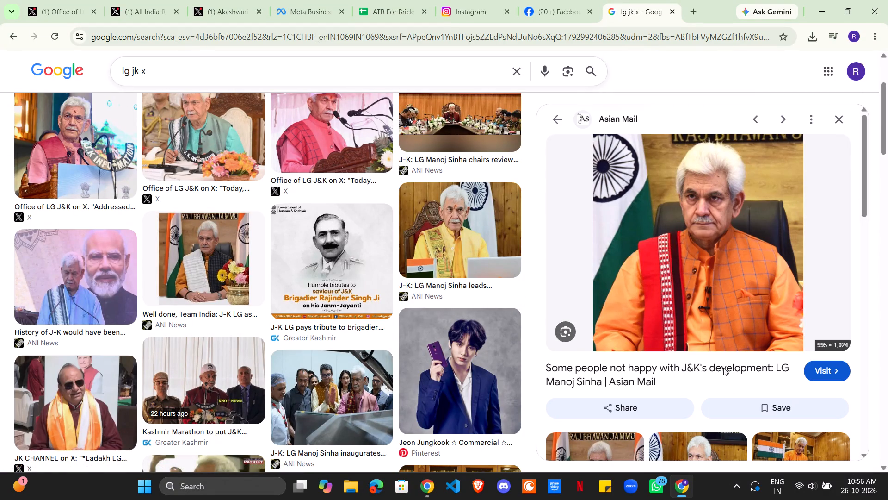
click(328, 288)
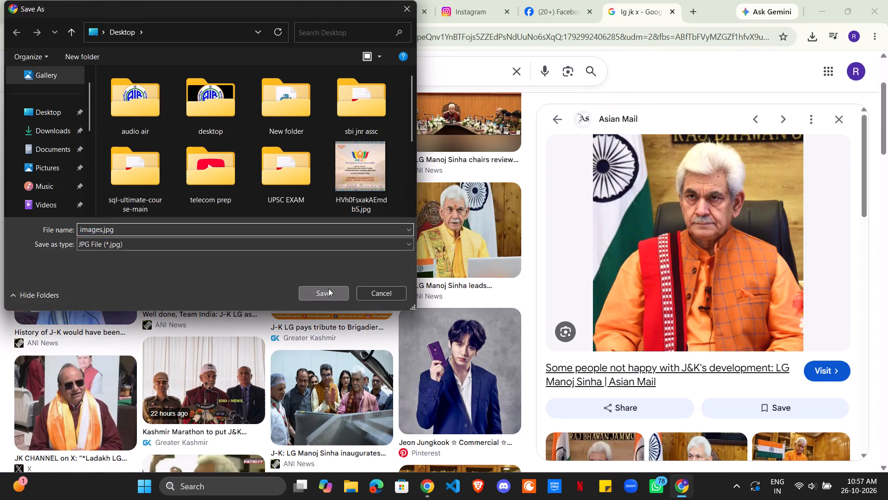
click(214, 12)
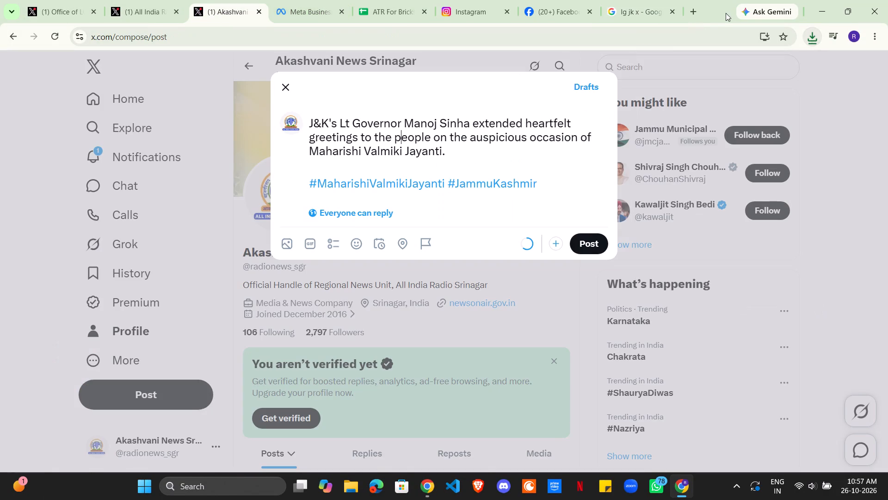
Attach the downloaded portrait of Manoj Sinha in orange to the Maharishi Valmiki Jayanti draft and copy the post text.
drag(727, 11, 742, 19)
drag(418, 100, 627, 124)
drag(622, 25, 632, 0)
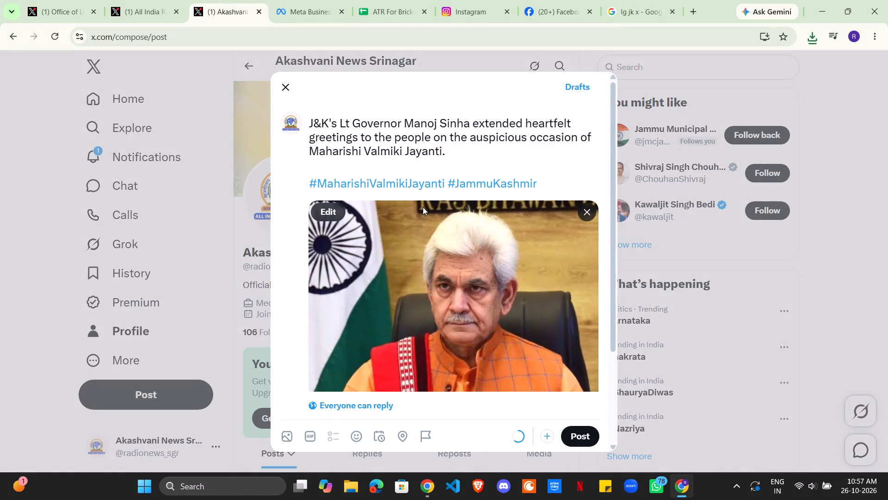
key(ctrl+a)
key(ctrl+c)
click(425, 157)
Tag Office of LG J&K in the attached portrait, finding the account with "off".
scroll(417, 159, down, 3)
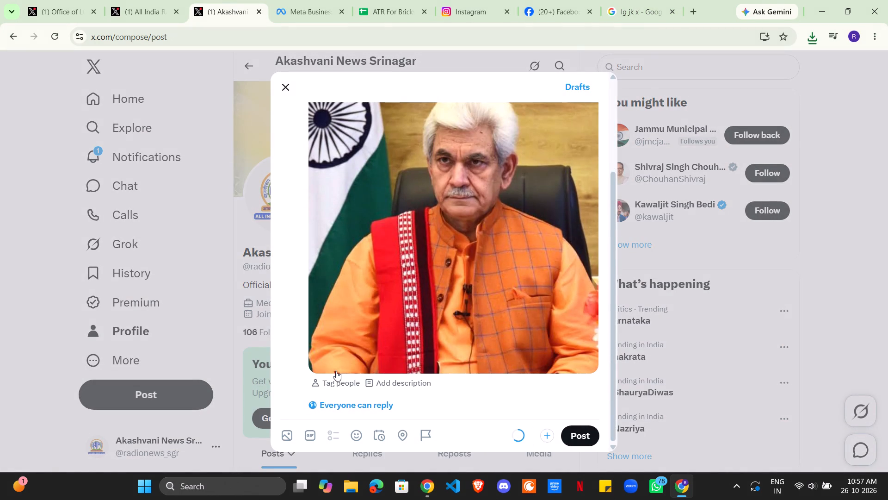
click(335, 380)
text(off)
click(361, 160)
click(579, 89)
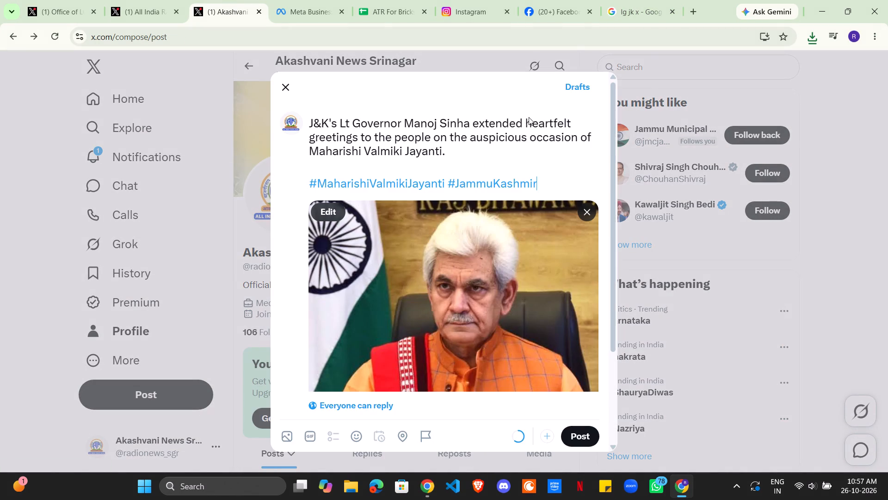
Copy the full greetings text again and publish the post on X.
key(ctrl+a)
key(ctrl+c)
click(482, 150)
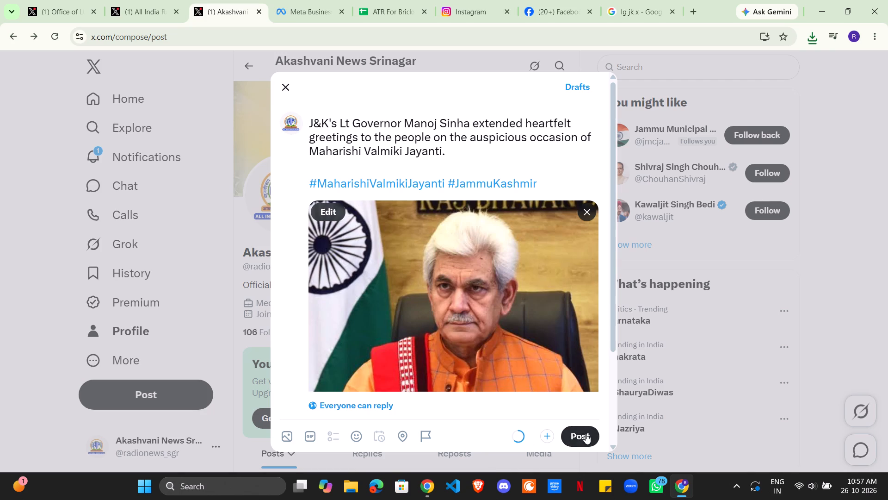
scroll(508, 333, down, 9)
double_click(584, 444)
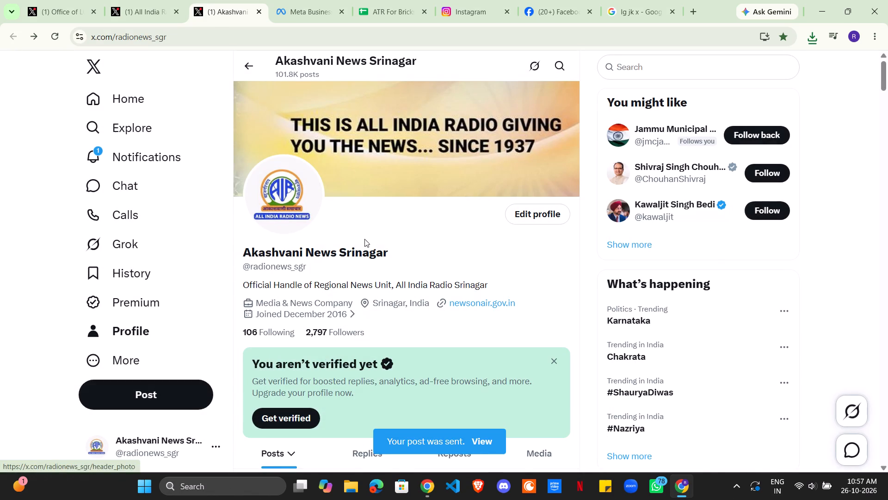
click(434, 225)
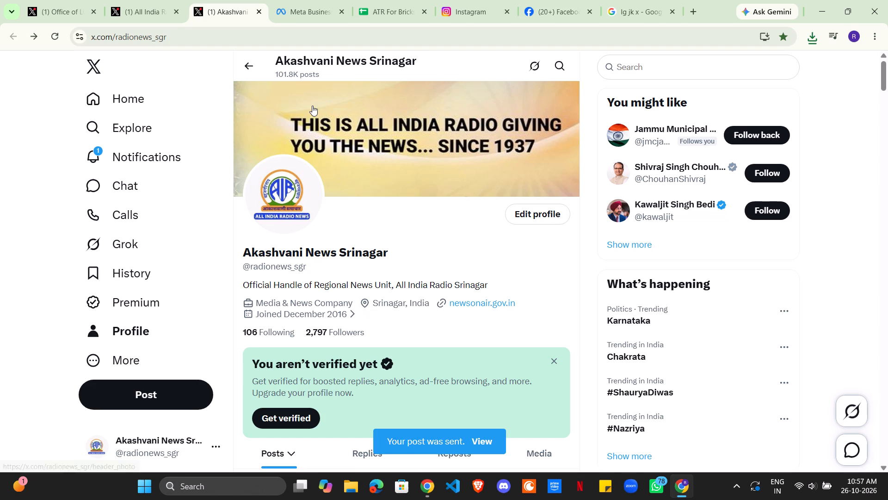
Start a new post in Meta Business Suite and paste the copied Maharishi Valmiki Jayanti greetings as its text.
click(300, 0)
click(781, 67)
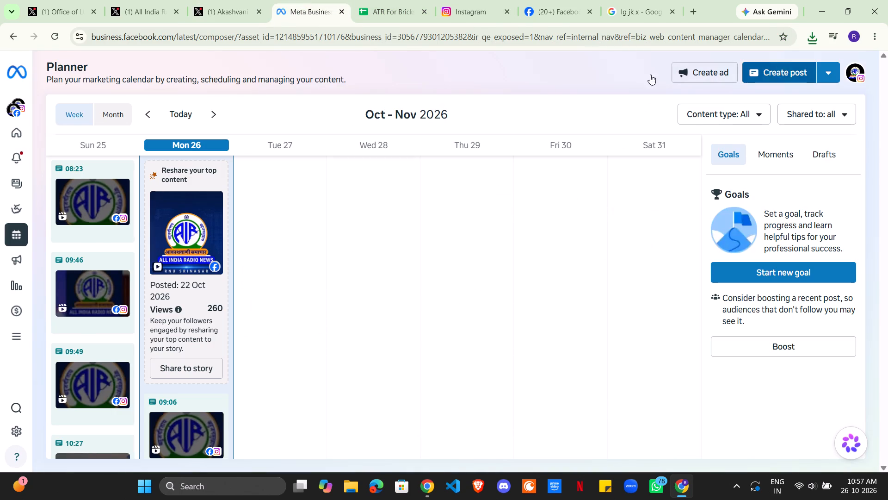
click(131, 375)
key(ctrl+v)
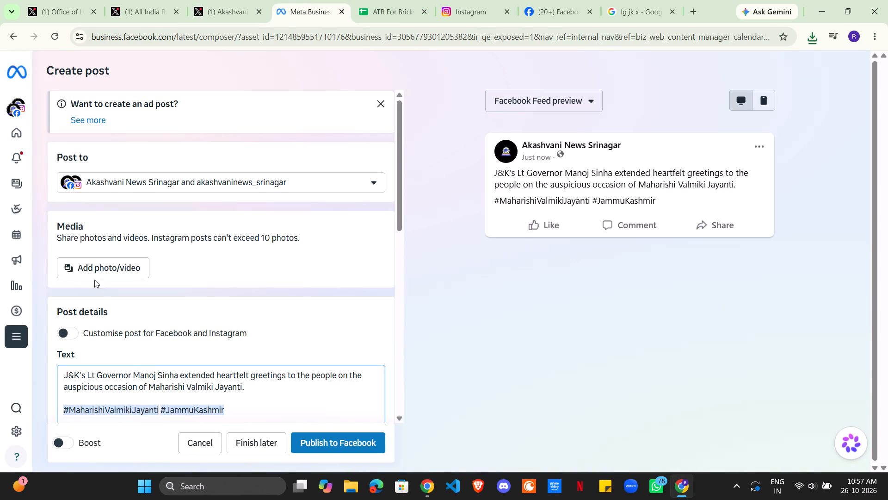
Add the Manoj Sinha portrait from the Desktop to the post and publish it to Facebook and Instagram.
click(98, 262)
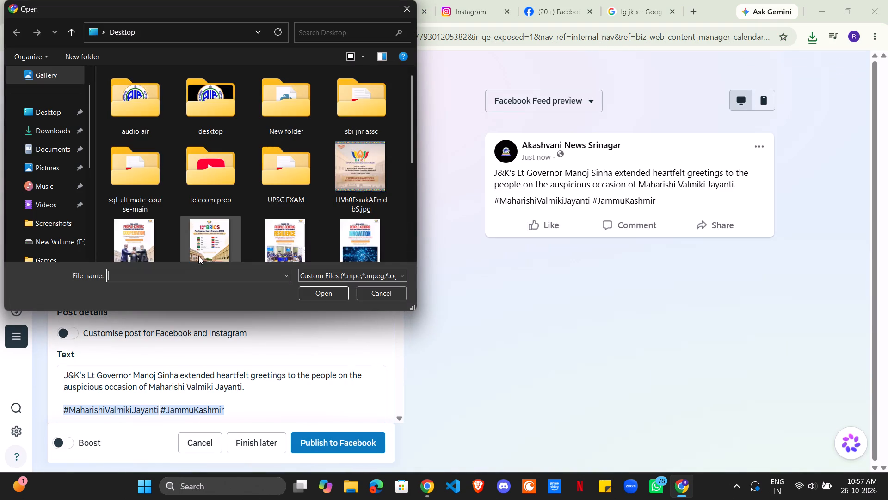
scroll(264, 216, down, 2)
click(282, 223)
click(309, 290)
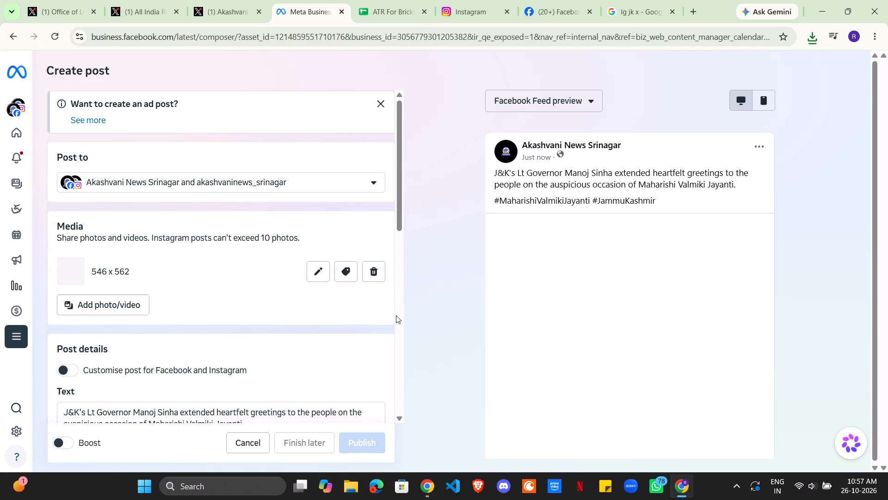
scroll(541, 320, down, 5)
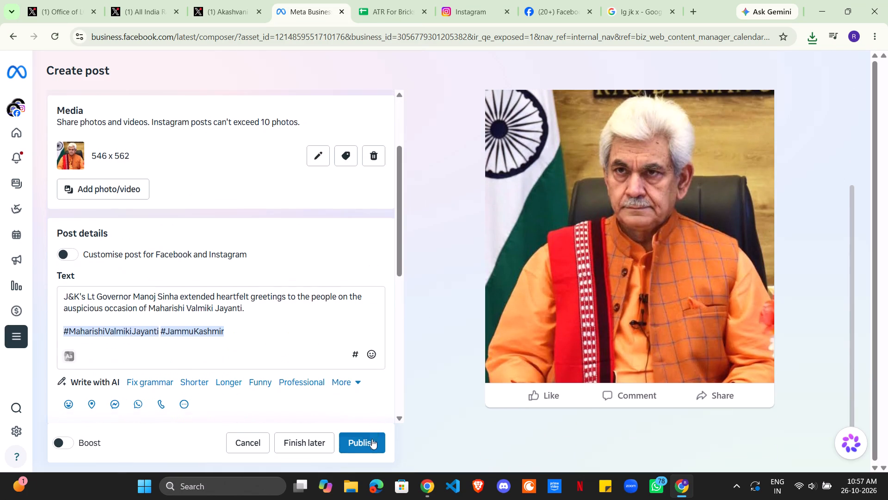
click(370, 441)
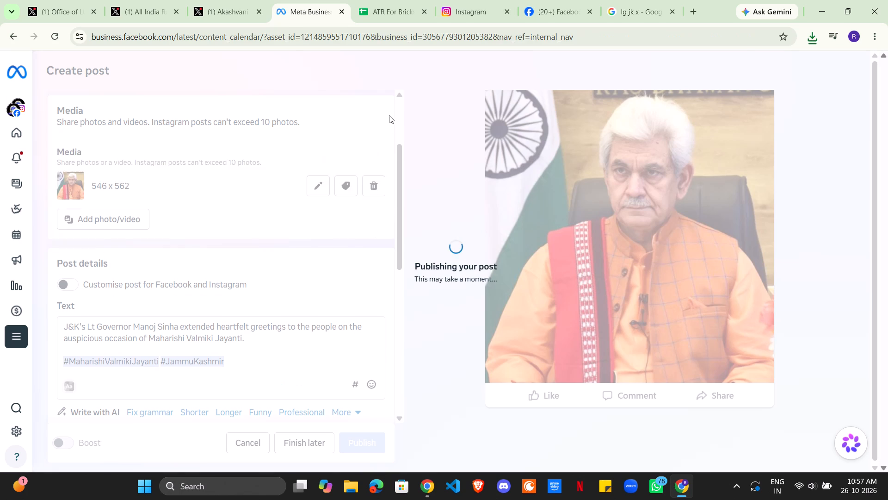
Return to the Akashvani News Srinagar profile on X and check the published Maharishi Valmiki Jayanti post.
click(220, 3)
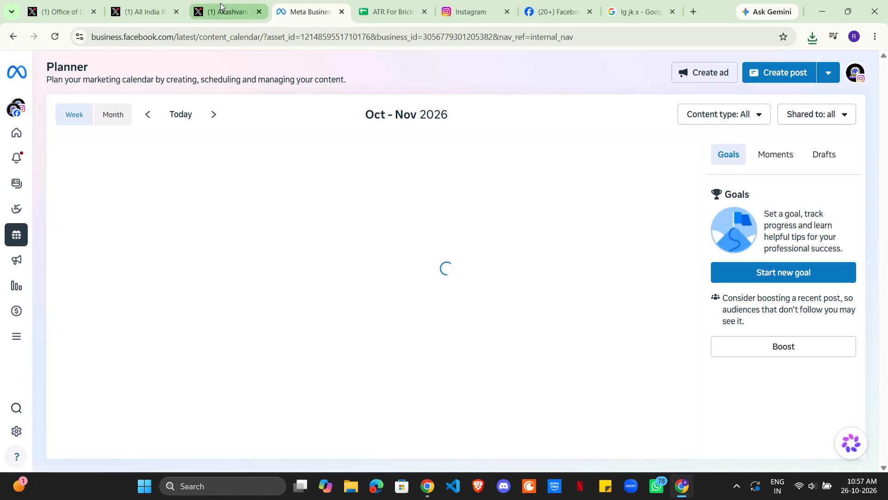
scroll(420, 209, down, 9)
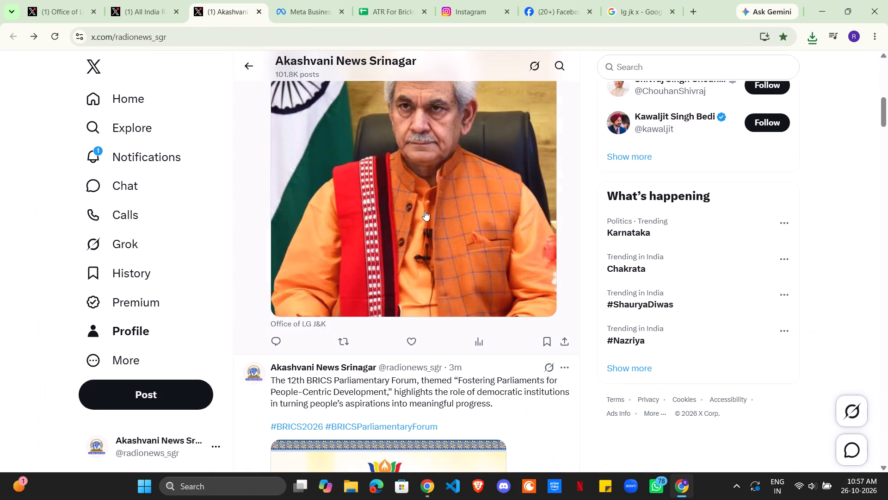
Check the All India Radio News profile for new posts and open the Meta Business Suite planner.
scroll(433, 211, up, 8)
click(116, 6)
scroll(249, 145, up, 6)
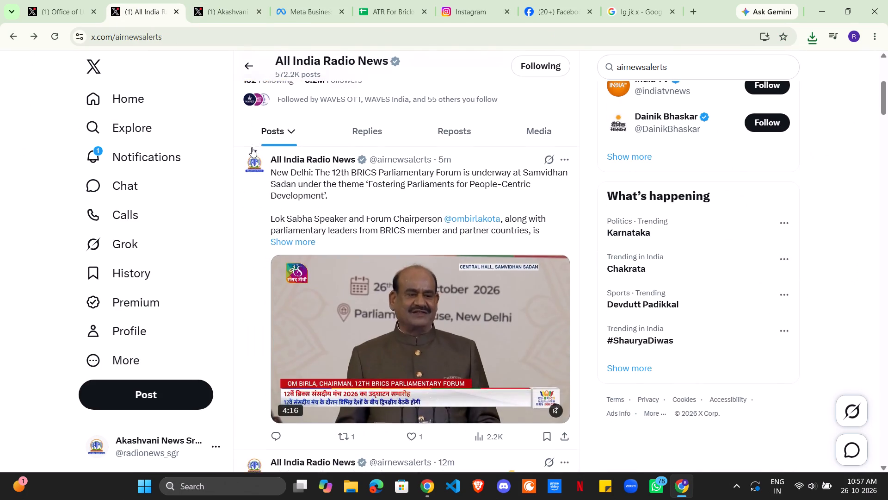
scroll(252, 147, up, 7)
scroll(276, 151, down, 6)
scroll(305, 152, up, 16)
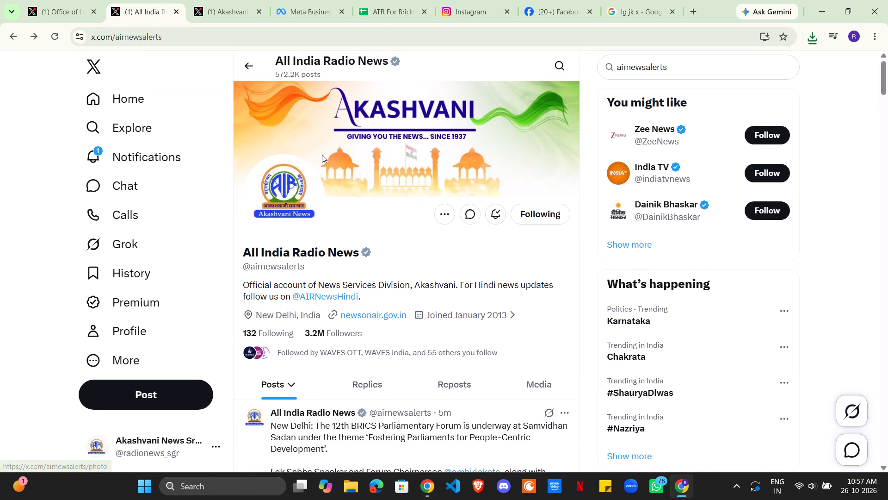
click(390, 0)
click(294, 4)
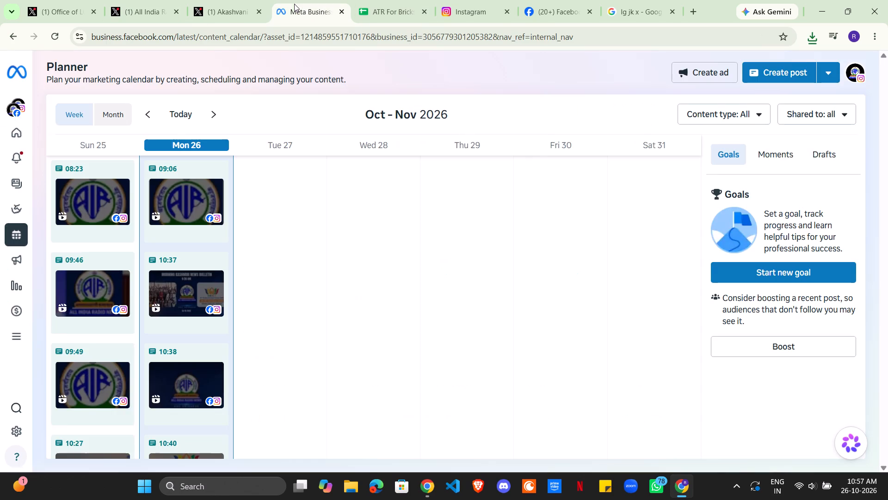
Compare the latest posts on the Akashvani News Srinagar profile with those on All India Radio News.
click(240, 0)
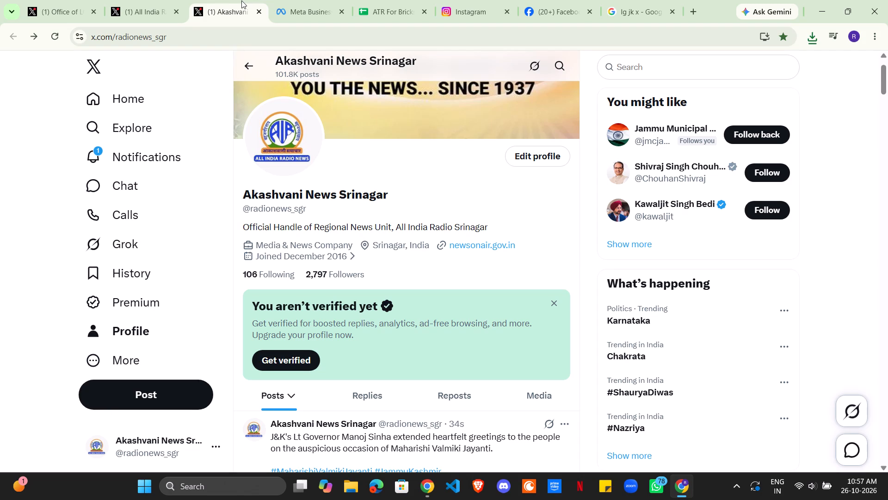
scroll(345, 150, down, 3)
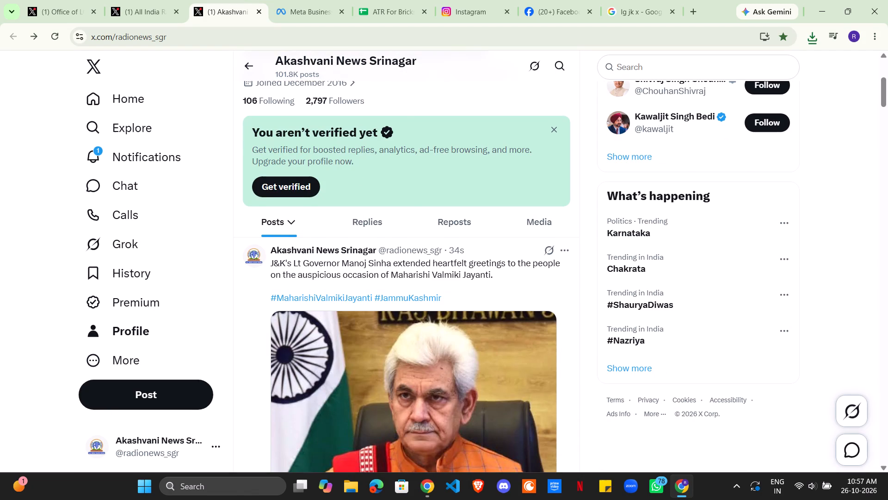
scroll(404, 198, down, 8)
scroll(424, 206, up, 19)
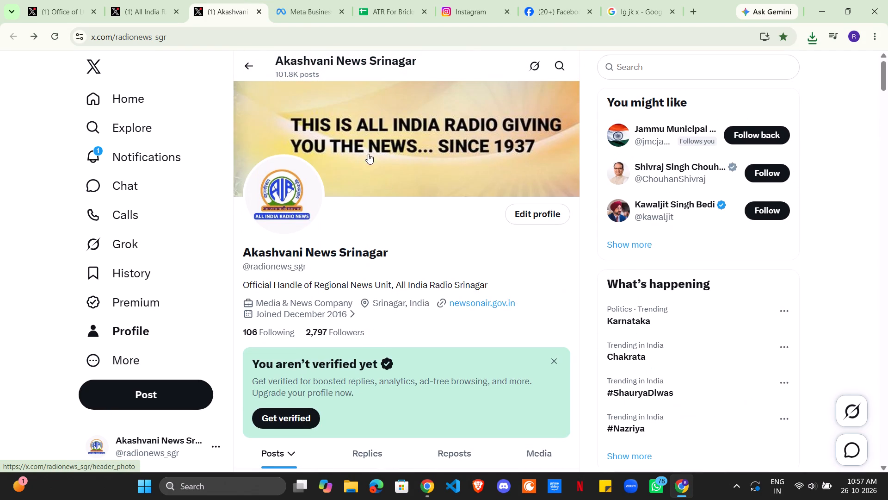
click(164, 12)
scroll(386, 188, down, 4)
scroll(379, 184, up, 3)
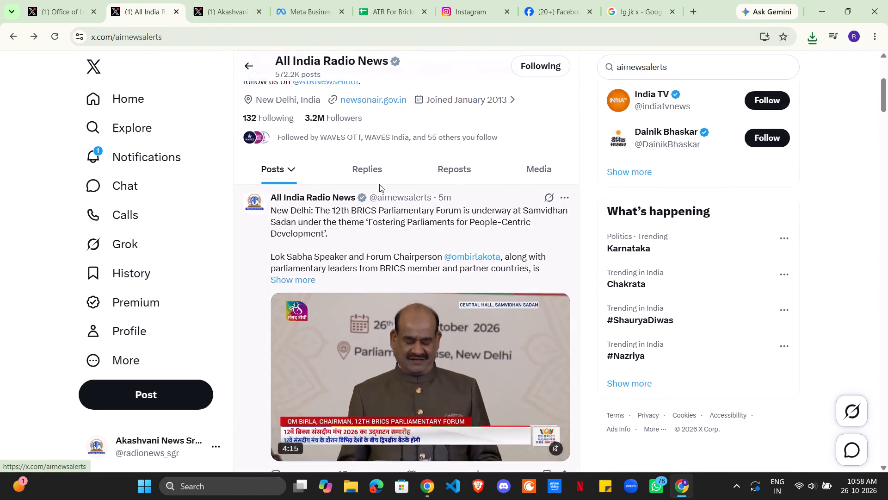
scroll(379, 184, up, 4)
click(247, 0)
scroll(431, 205, down, 7)
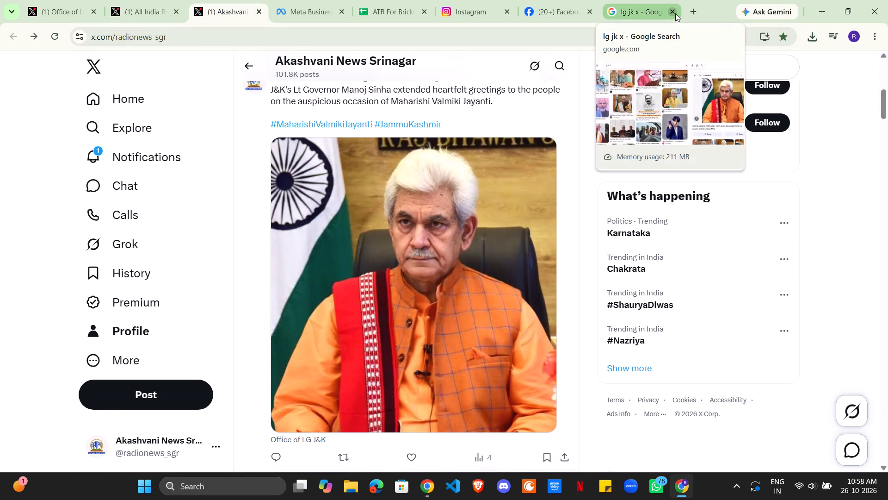
Close the "lg jk x" Google search.
click(675, 13)
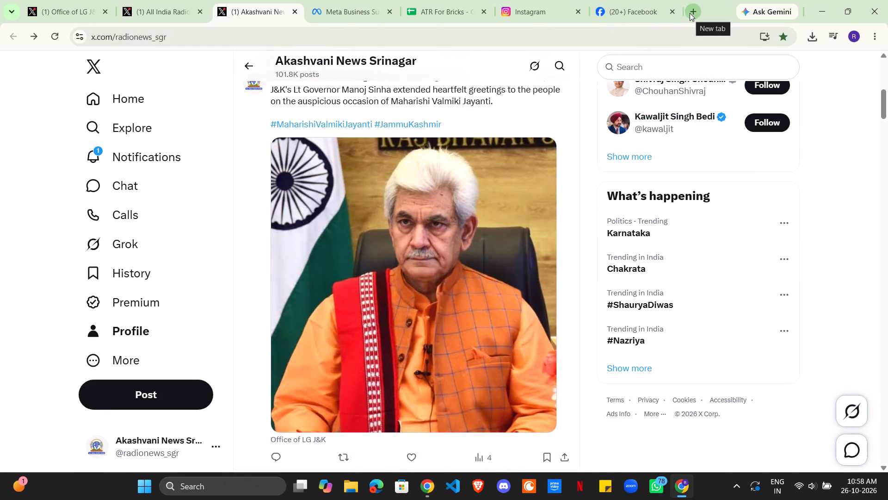
Open the X link in row 8 of ATR For Bricks to check its post, and close it again.
click(461, 13)
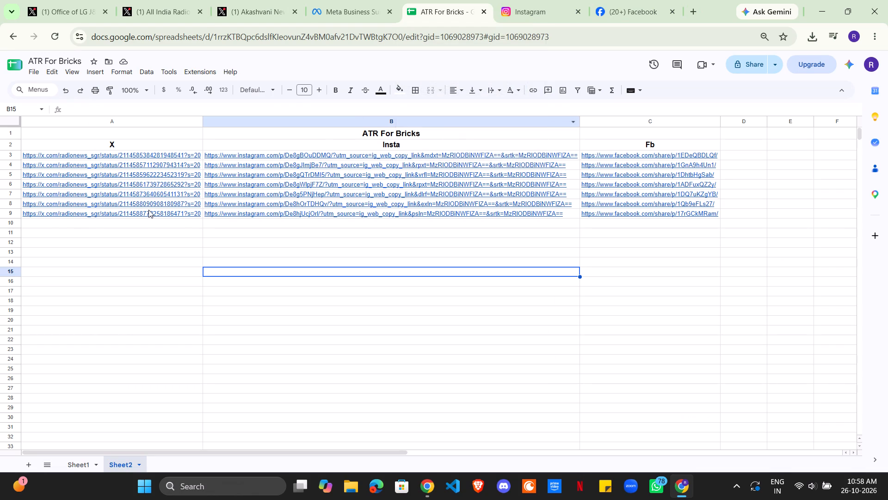
click(148, 210)
click(154, 283)
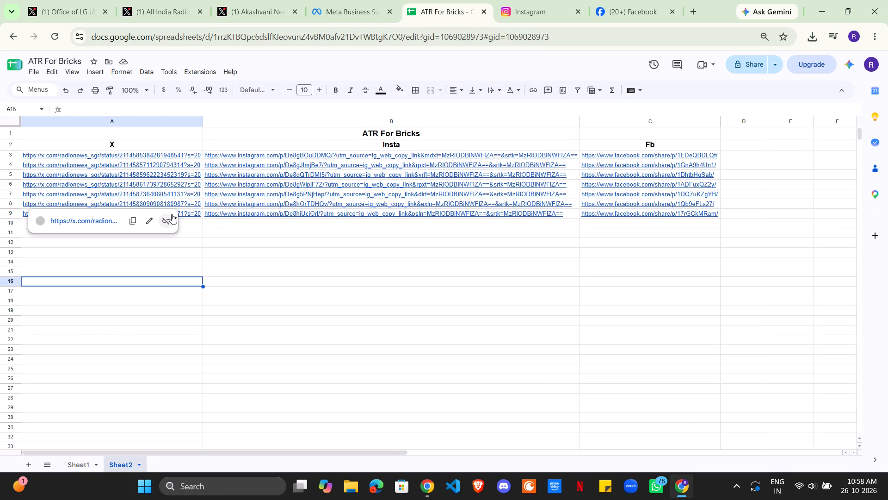
click(108, 221)
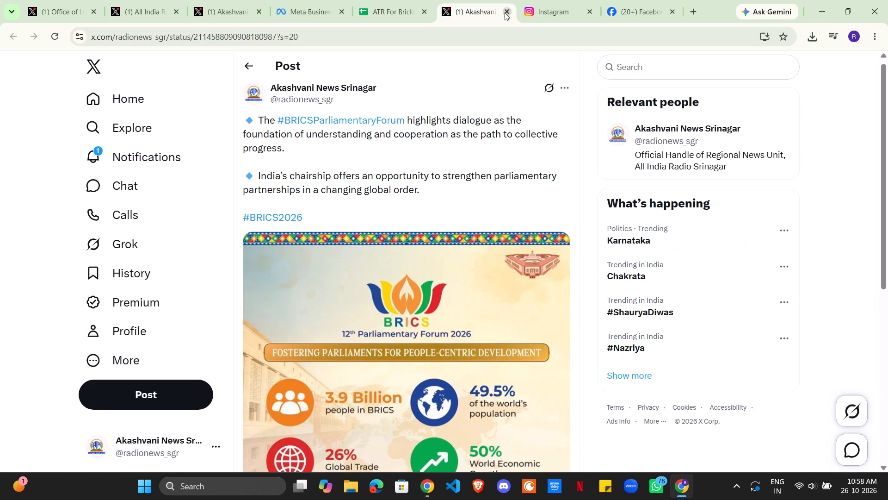
click(505, 12)
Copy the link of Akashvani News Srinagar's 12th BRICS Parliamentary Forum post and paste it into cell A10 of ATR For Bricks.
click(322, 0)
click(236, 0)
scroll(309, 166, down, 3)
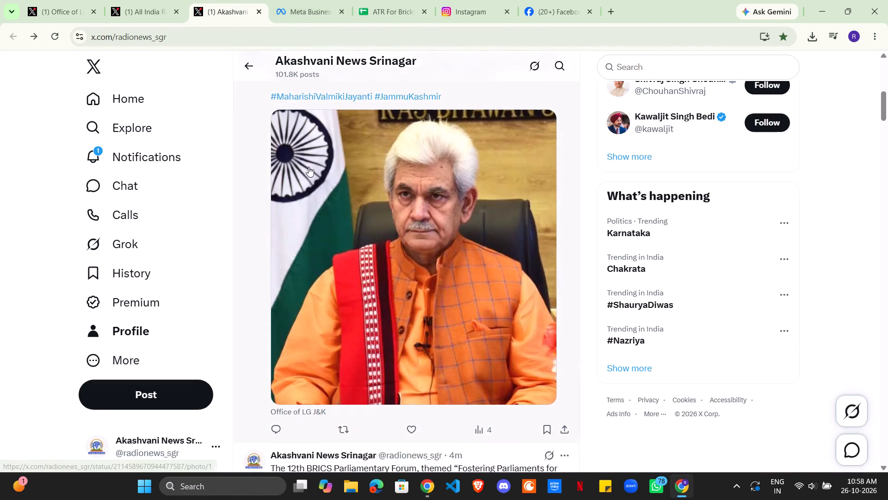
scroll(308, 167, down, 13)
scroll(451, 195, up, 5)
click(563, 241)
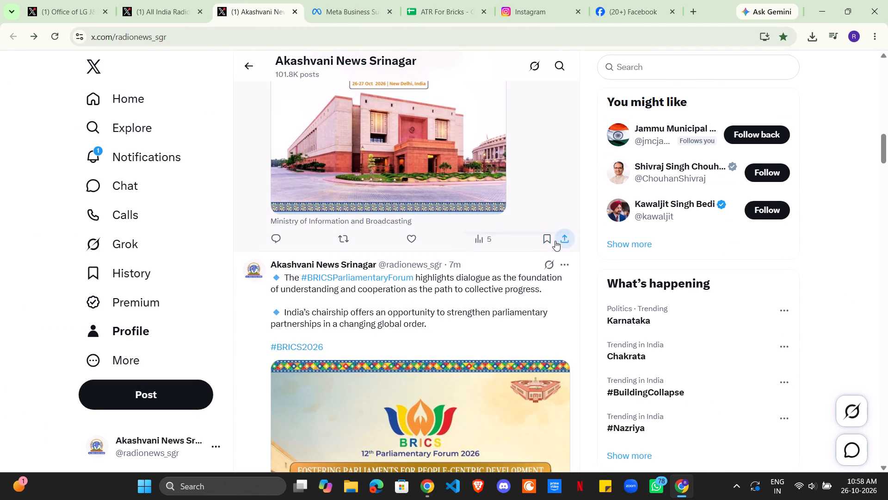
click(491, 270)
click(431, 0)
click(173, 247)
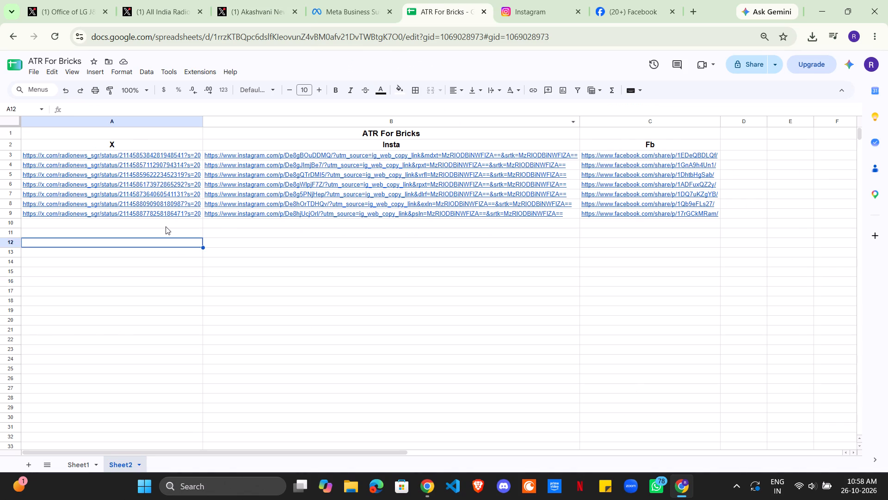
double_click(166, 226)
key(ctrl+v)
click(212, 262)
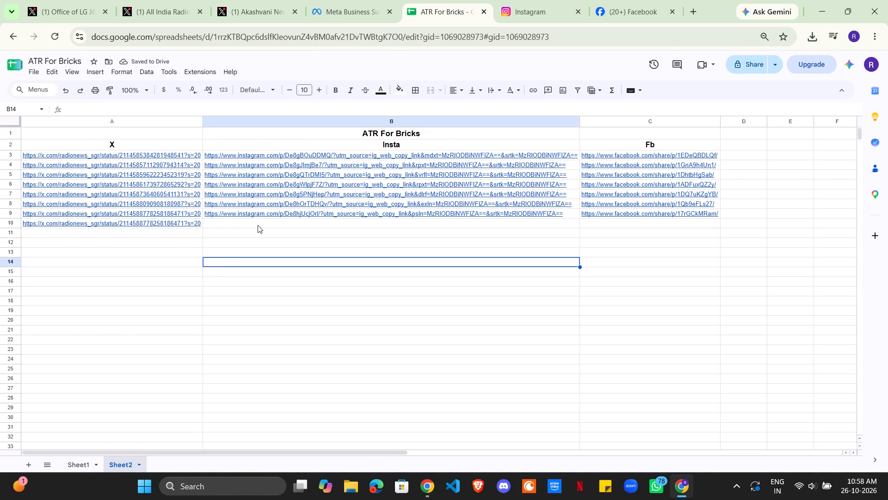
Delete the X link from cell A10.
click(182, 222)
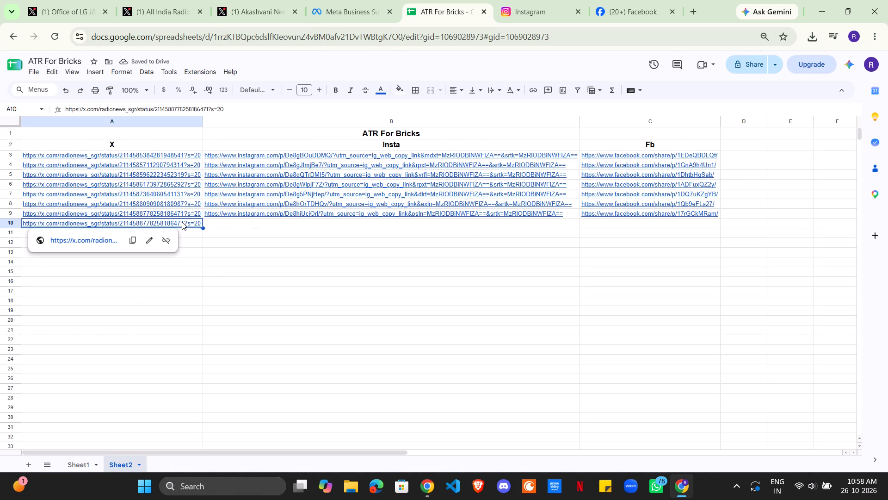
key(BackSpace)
Open the X link in row 9 of the sheet to check its post, and close it again.
click(146, 213)
click(102, 231)
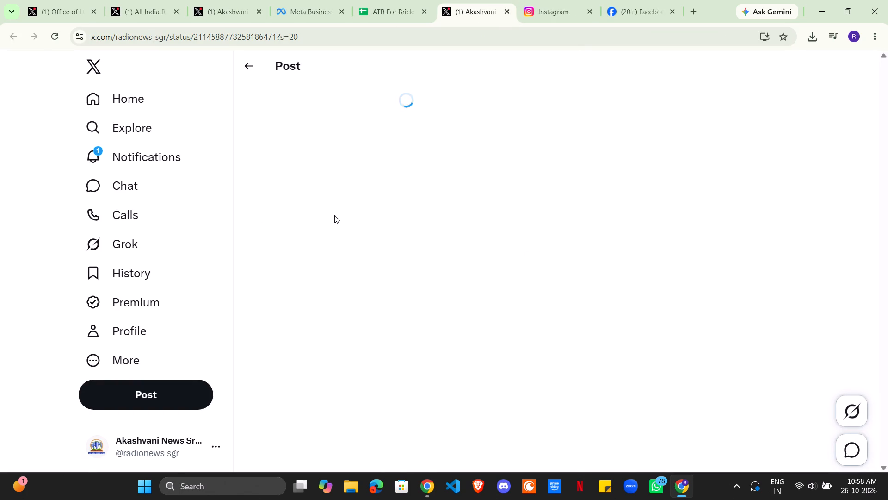
click(506, 11)
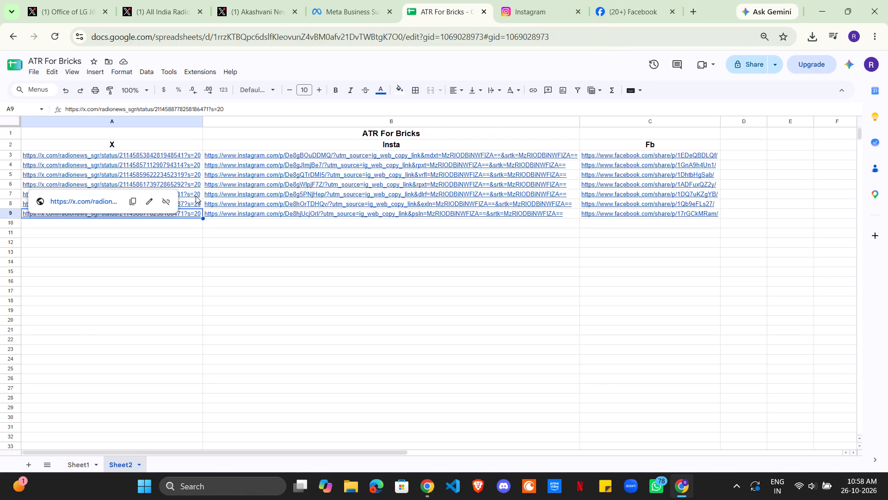
Review the recent BRICS and Morning bulletin posts on the Akashvani News Srinagar profile.
click(264, 0)
scroll(466, 220, down, 5)
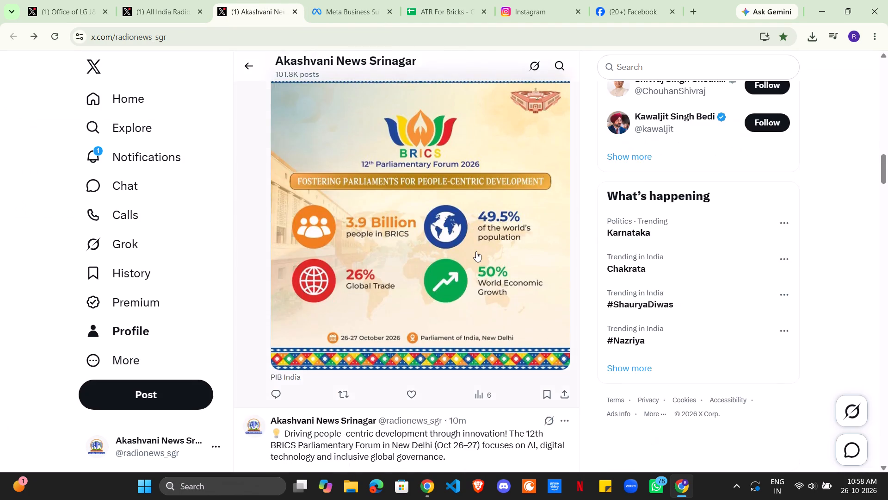
scroll(476, 250, up, 14)
scroll(480, 255, down, 20)
scroll(480, 255, down, 8)
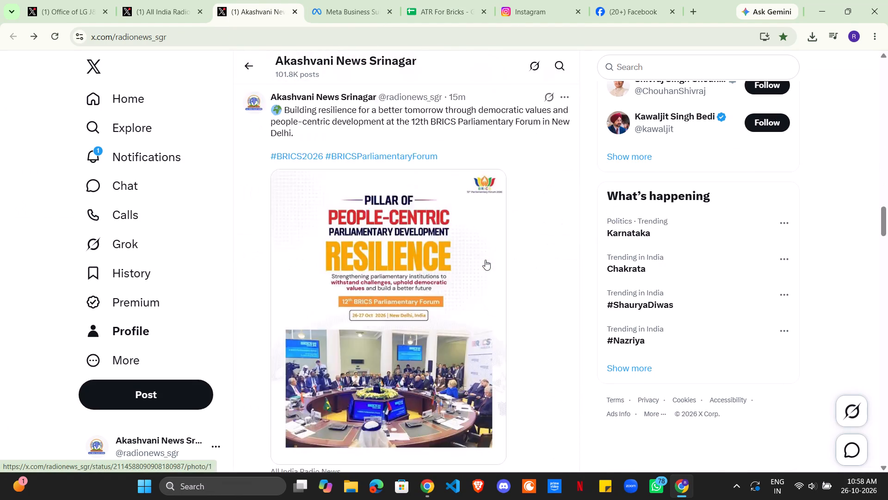
scroll(485, 260, down, 17)
scroll(485, 260, down, 15)
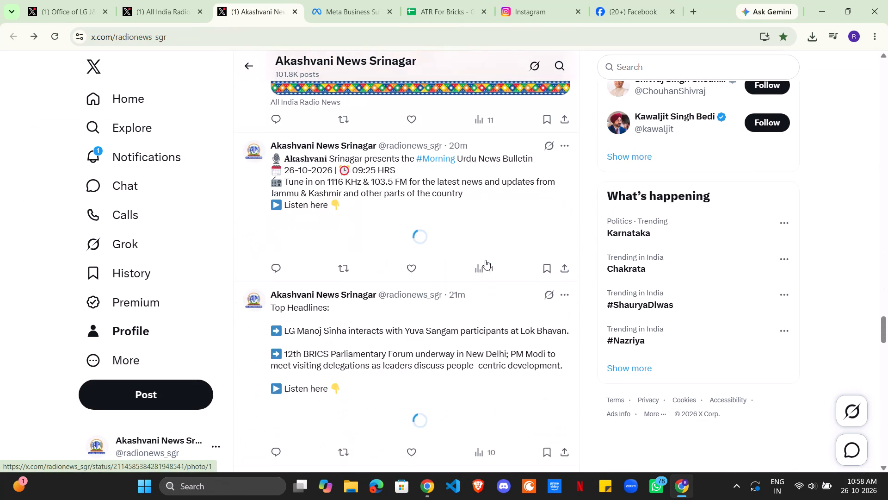
scroll(491, 260, up, 20)
scroll(491, 260, up, 20)
scroll(491, 260, up, 8)
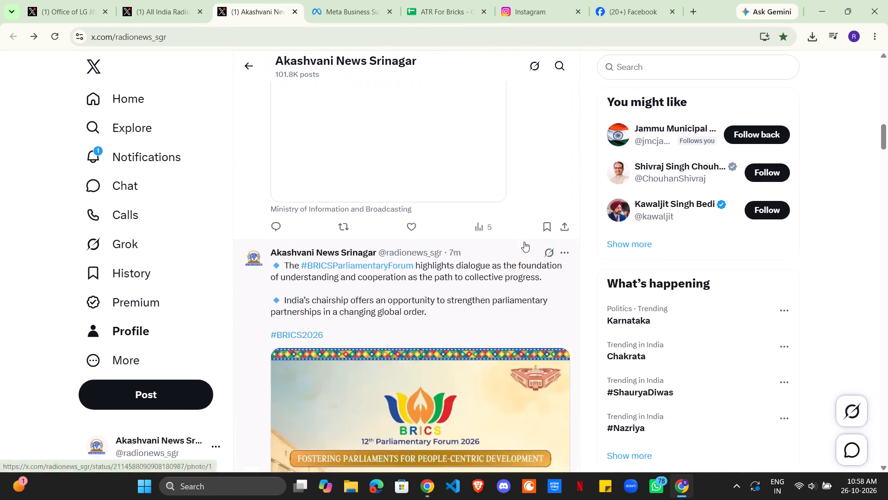
scroll(524, 242, up, 20)
scroll(524, 242, up, 19)
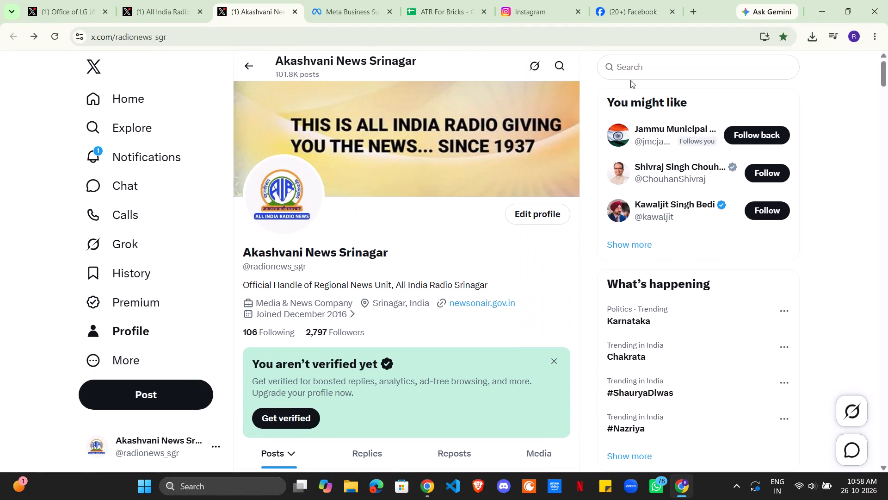
Open the bookmarked traffic ADVISORY.pdf and the iLovePDF PDF to JPG converter in separate new tabs.
click(690, 8)
click(868, 62)
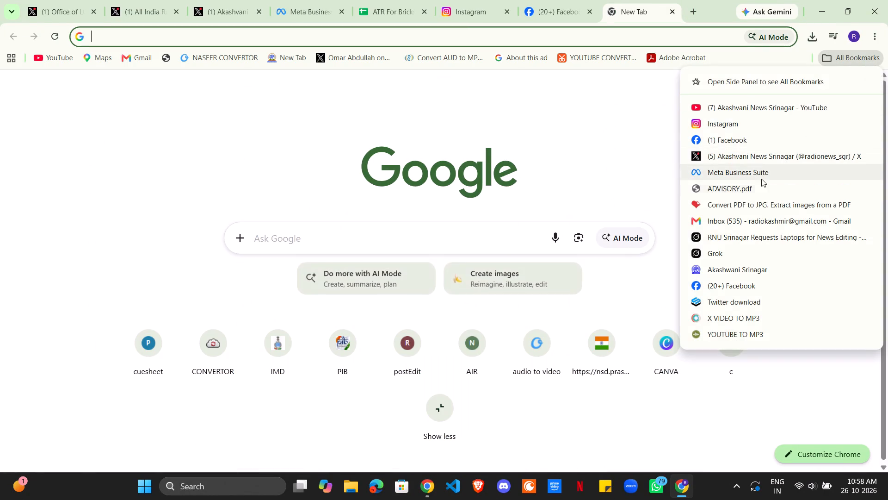
click(756, 187)
click(692, 8)
click(860, 62)
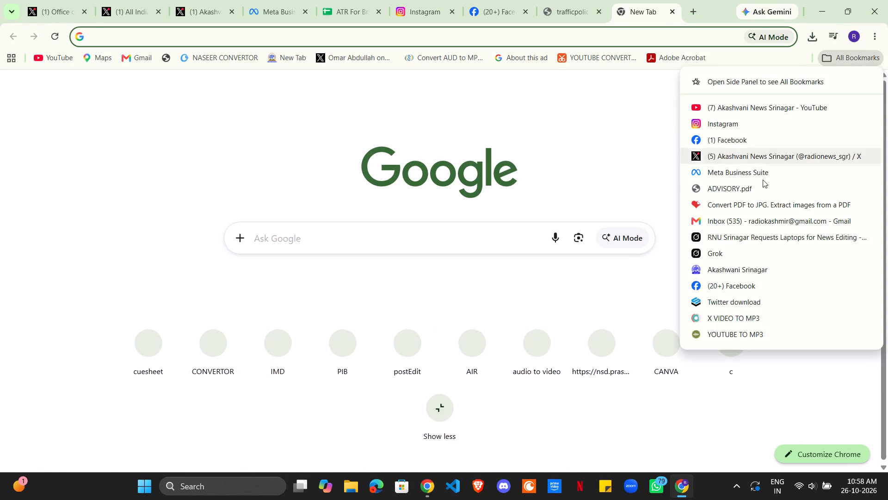
click(746, 204)
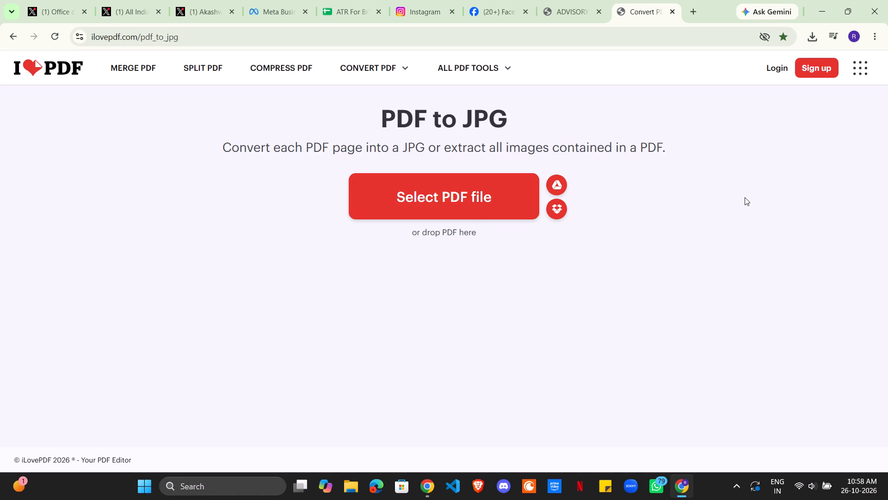
Download the traffic ADVISORY.pdf to the Desktop under its existing file name.
click(576, 8)
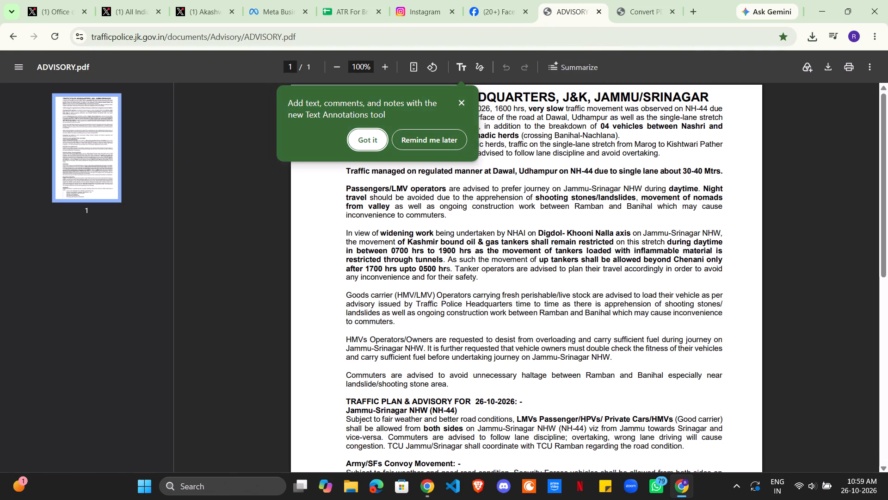
click(820, 70)
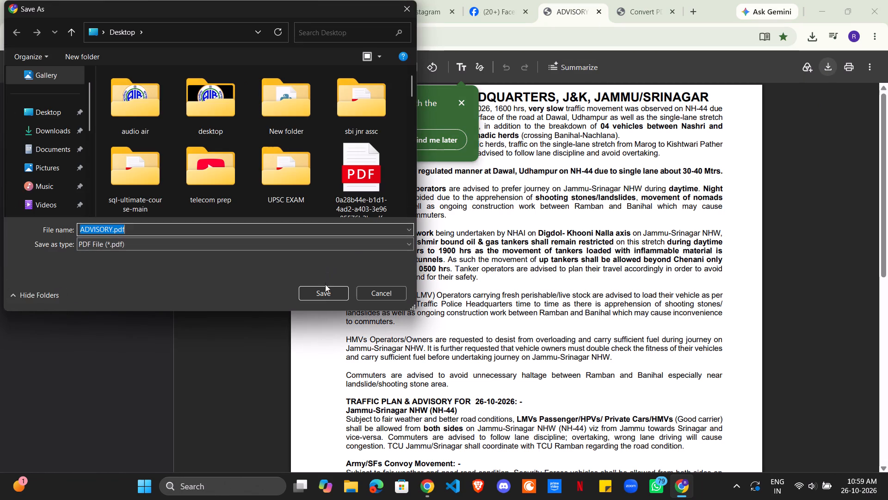
click(332, 294)
Capture a screenshot of the advisory from the TRAFFIC PLAN & ADVISORY FOR 26-10-2026 heading through the Mughal Road paragraph.
scroll(427, 272, down, 2)
click(455, 101)
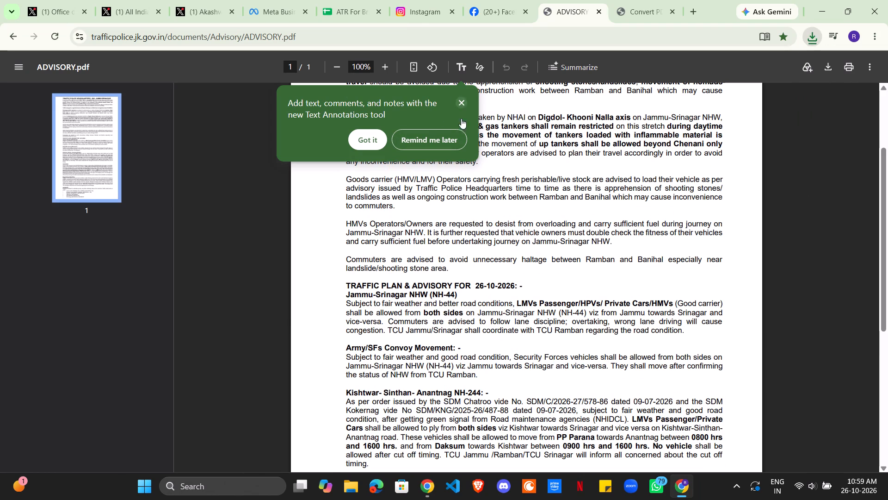
click(464, 103)
scroll(500, 218, down, 2)
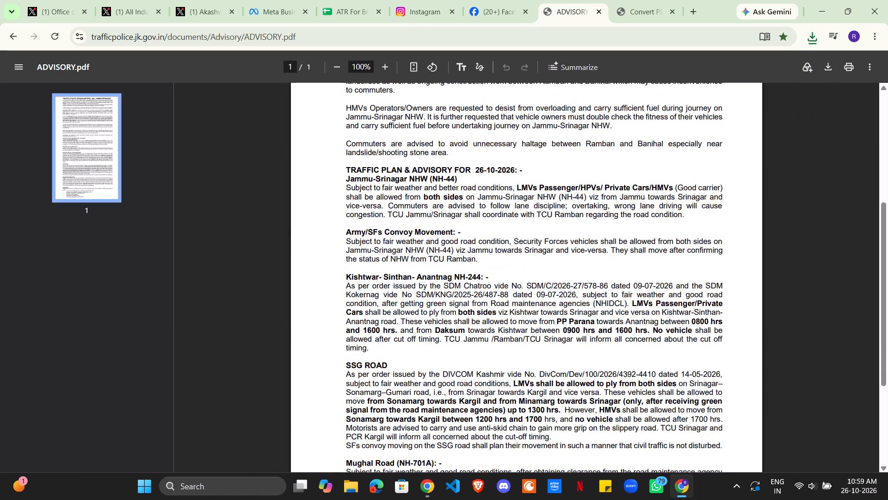
scroll(502, 219, down, 2)
scroll(506, 220, up, 1)
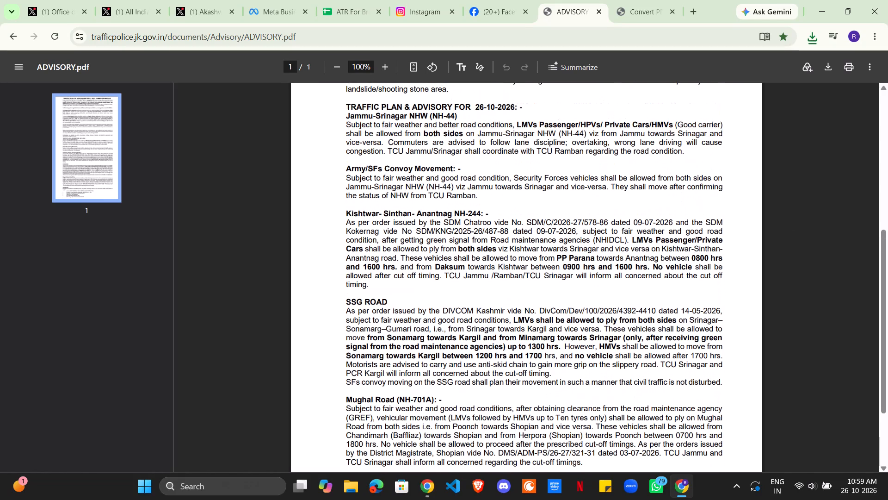
drag(886, 249, 885, 254)
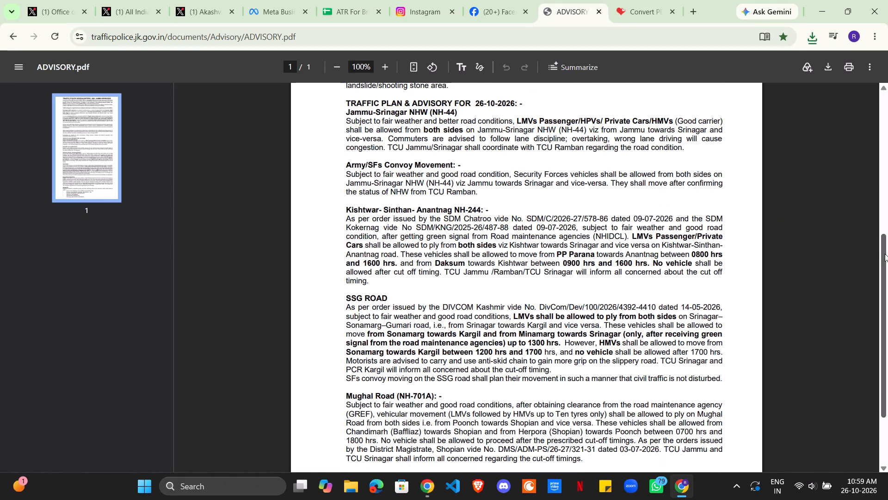
drag(885, 254, 885, 257)
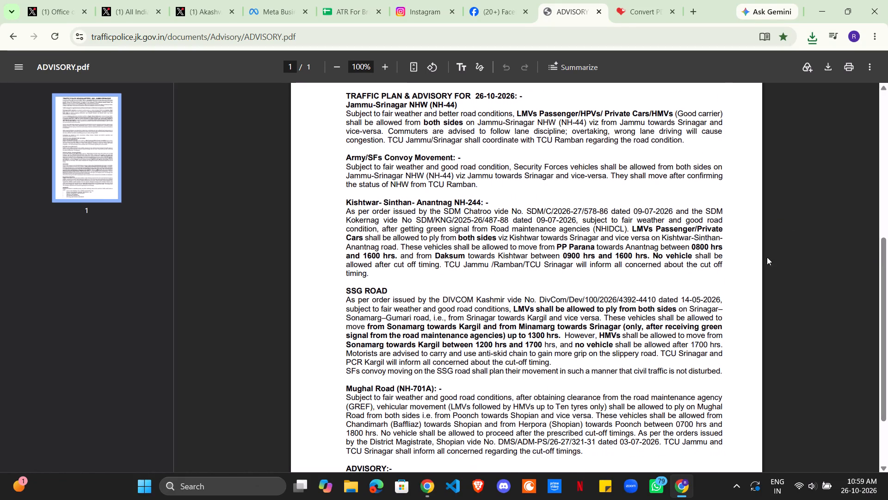
key(shift+super+s)
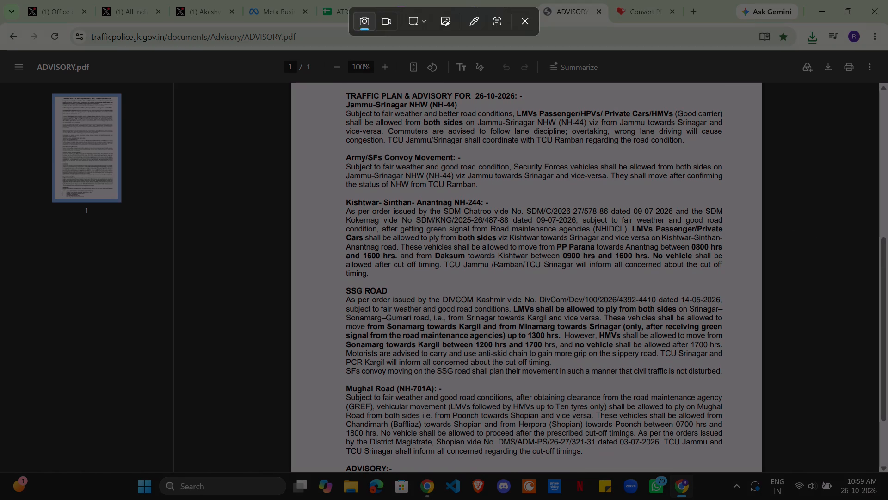
drag(337, 87, 737, 456)
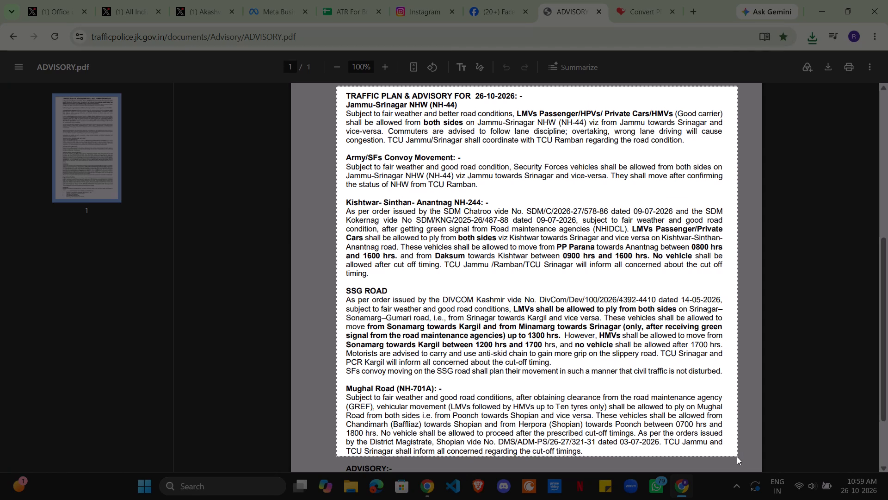
drag(737, 456, 737, 460)
In a new tab, run a Google Lens image search on the new advisory screenshot from the Pictures Screenshots folder.
click(698, 17)
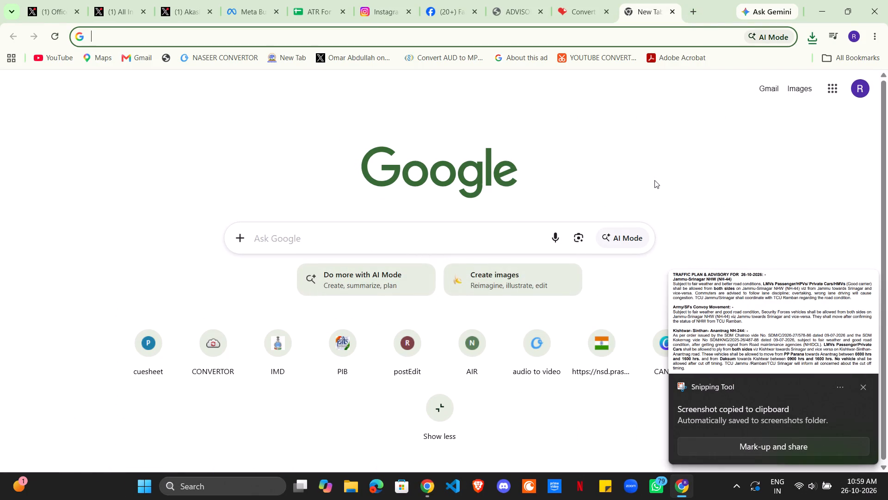
click(582, 243)
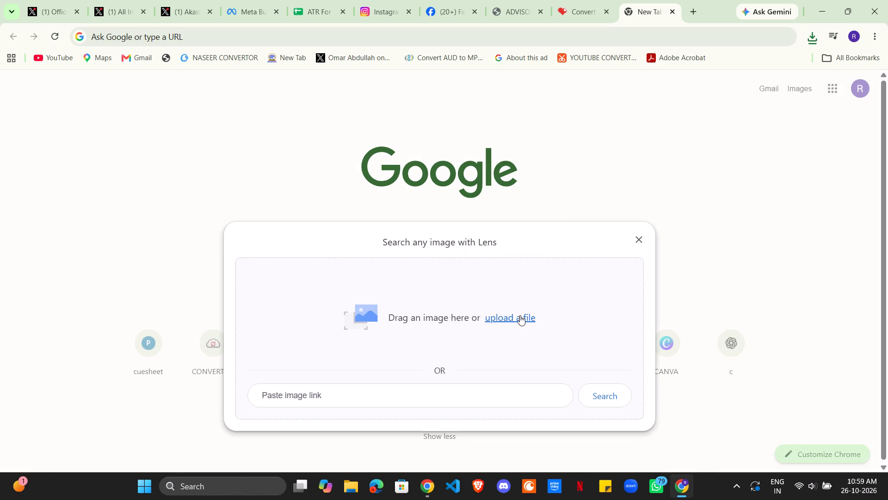
click(519, 316)
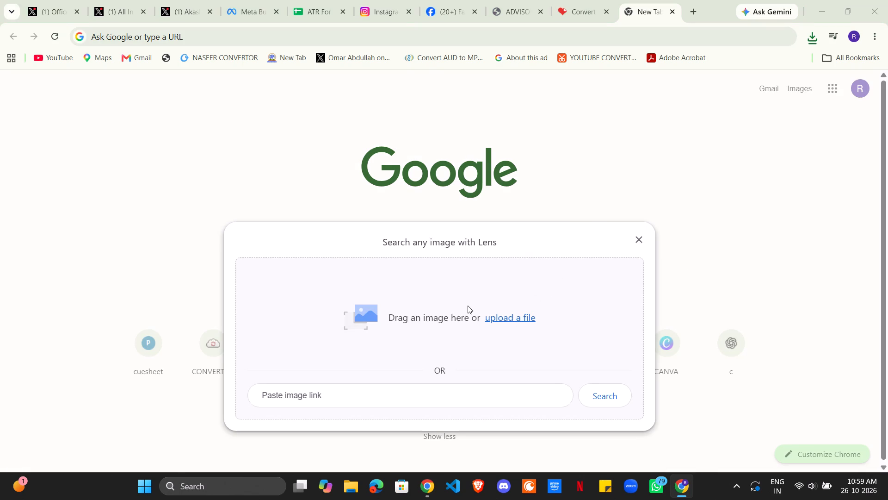
click(50, 118)
click(46, 162)
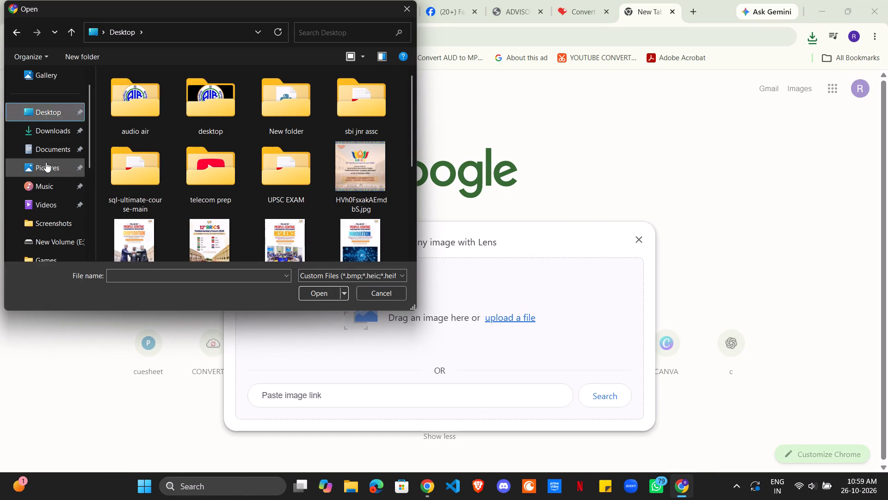
double_click(389, 119)
drag(412, 86, 411, 211)
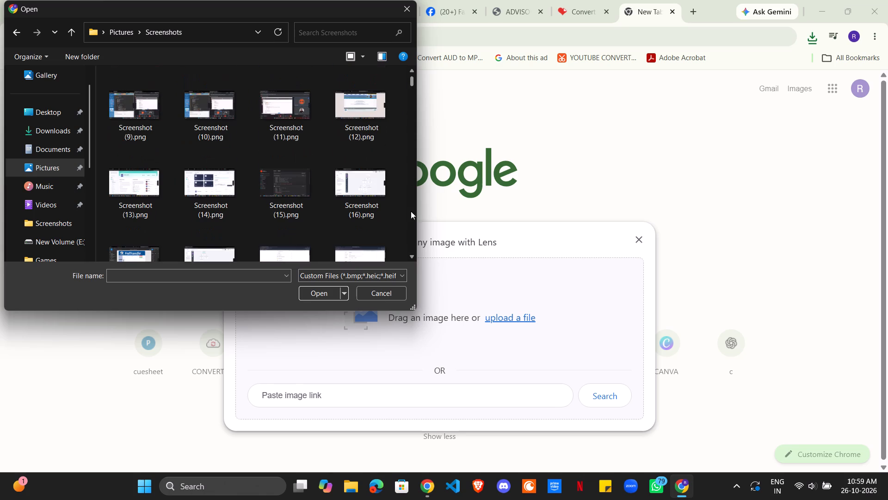
drag(411, 211, 413, 256)
drag(412, 79, 414, 259)
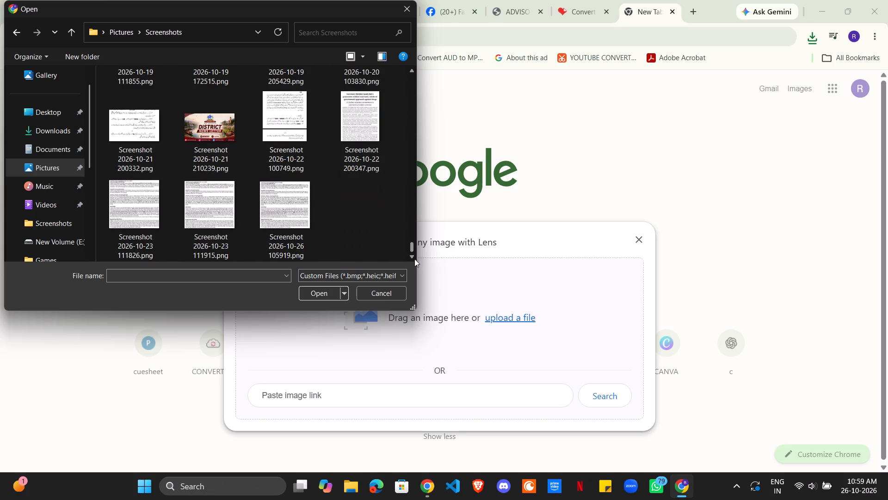
drag(414, 259, 414, 262)
click(290, 212)
click(320, 298)
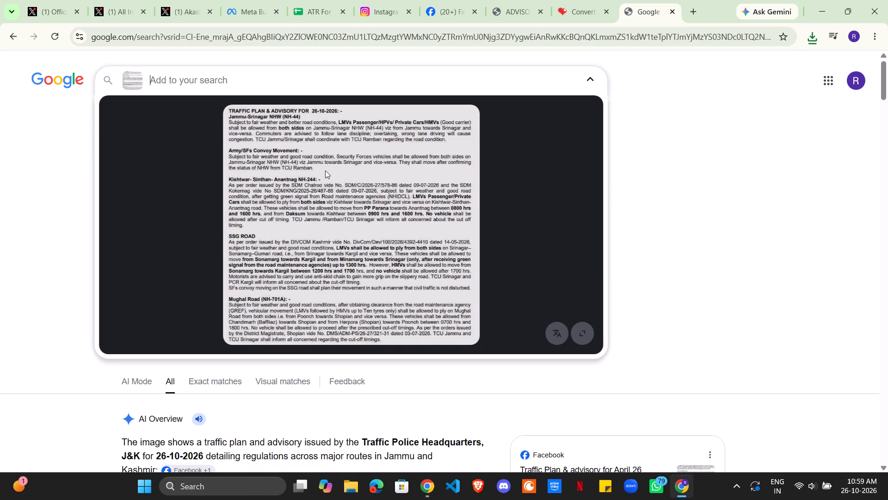
Select all the recognised text in the advisory image and copy it.
click(259, 123)
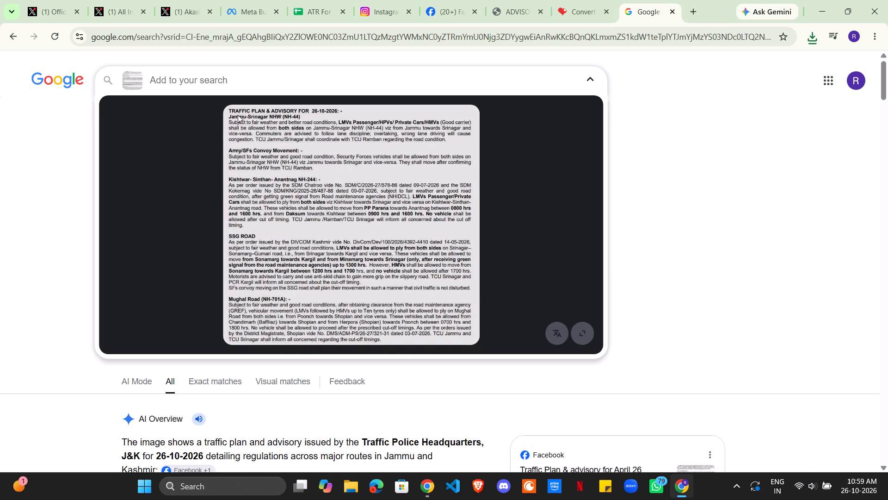
click(233, 112)
click(254, 143)
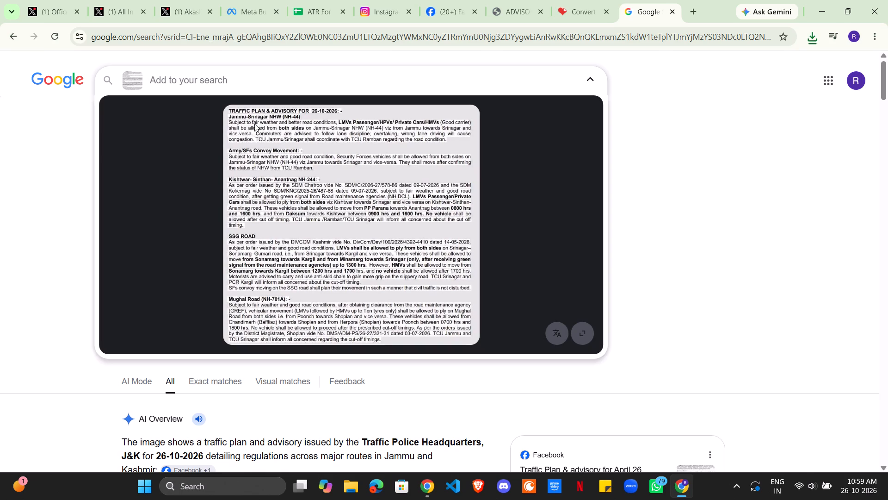
click(331, 132)
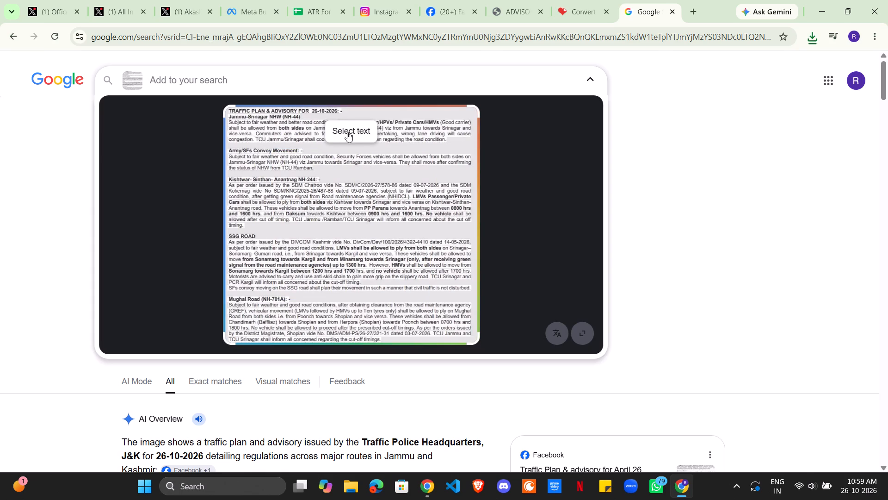
click(347, 131)
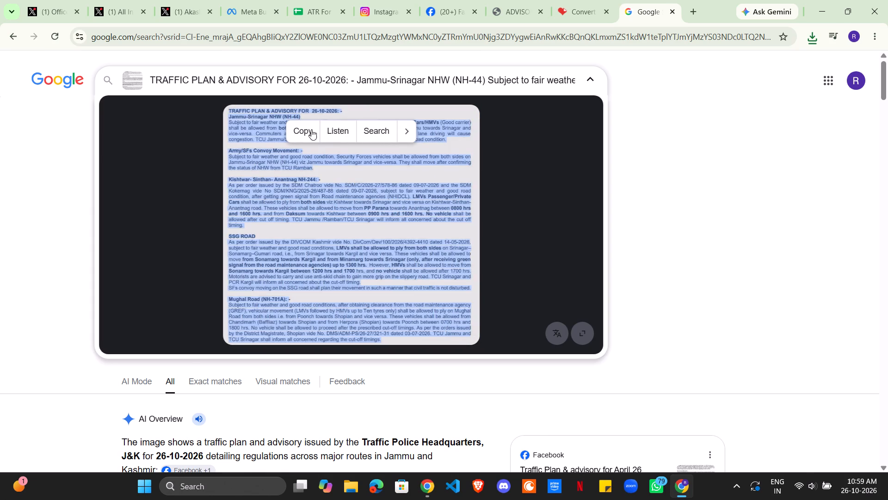
click(311, 130)
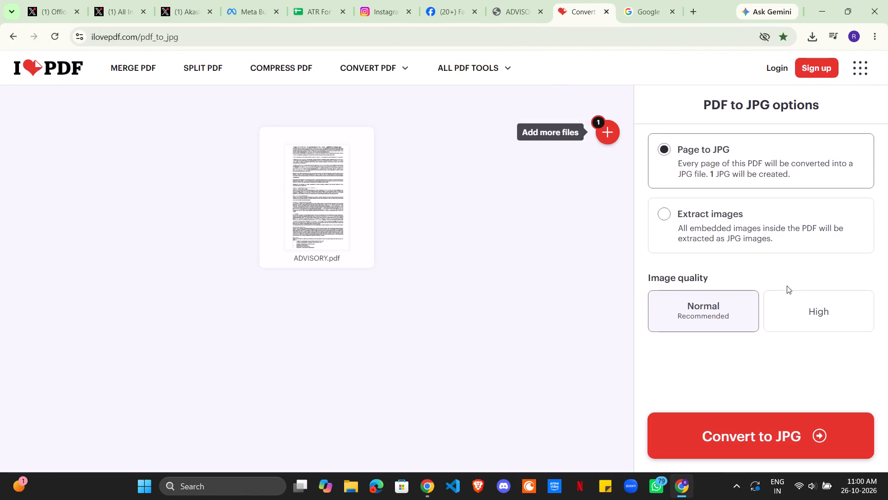
click(808, 304)
click(766, 432)
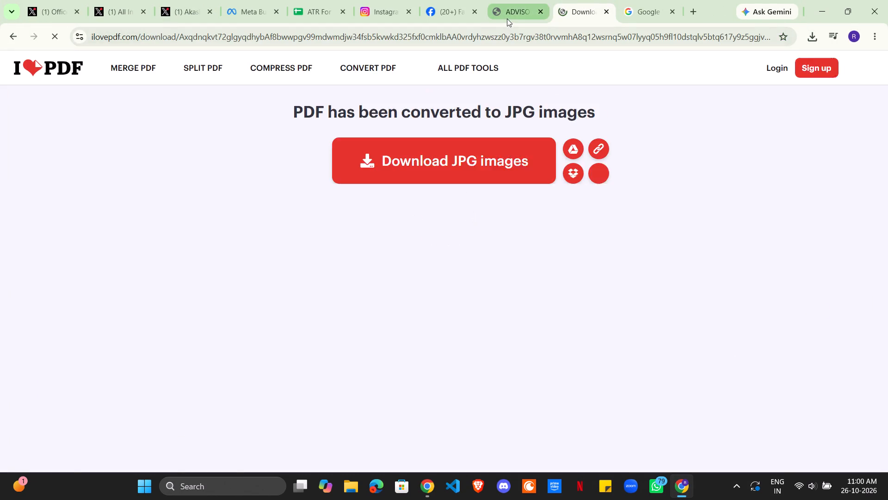
Download the converted image as ADVISORY_page-0001.jpg and close the advisory PDF and Google image search tabs.
click(512, 11)
click(543, 9)
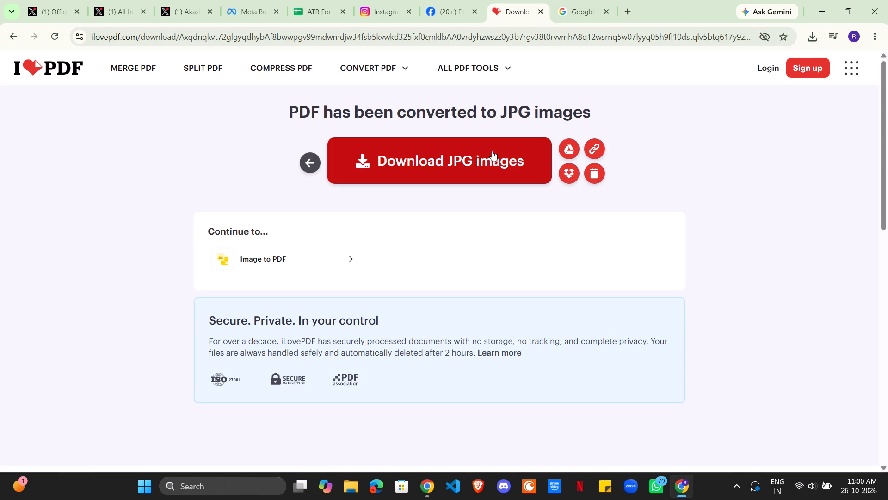
click(492, 151)
click(645, 7)
click(673, 13)
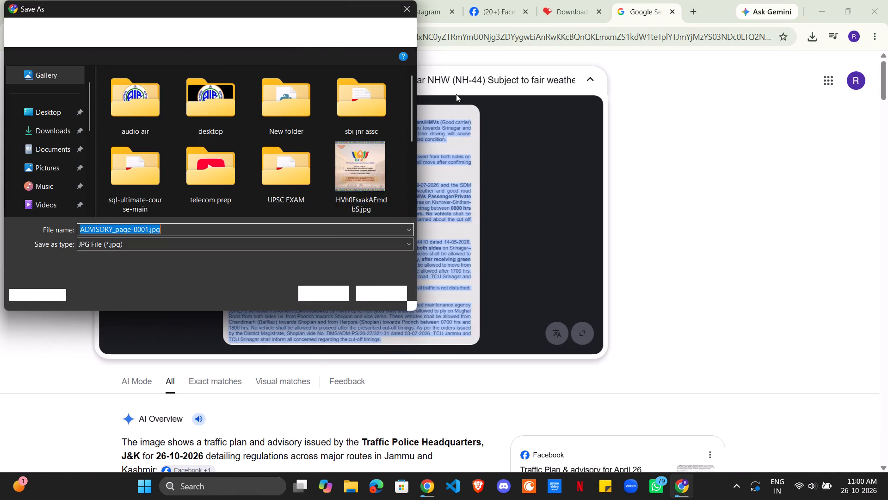
click(327, 287)
click(674, 8)
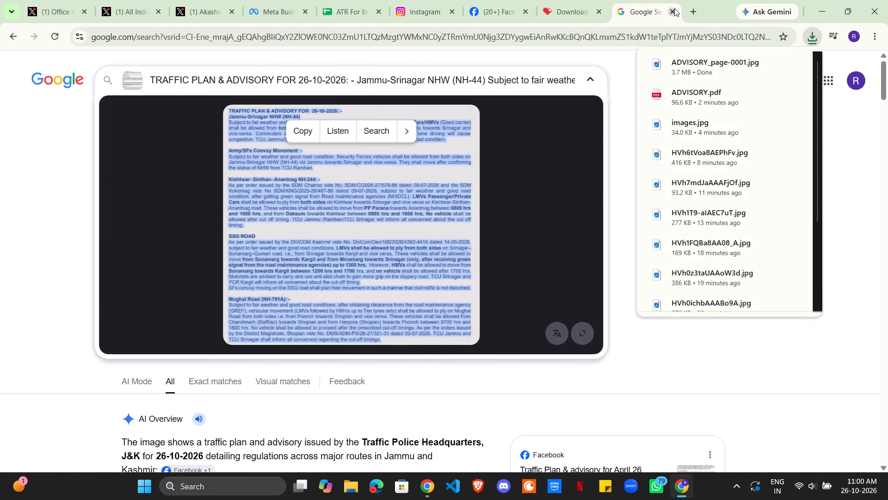
Open Canva in a new browser tab and close the iLovePDF download page.
click(693, 12)
click(597, 15)
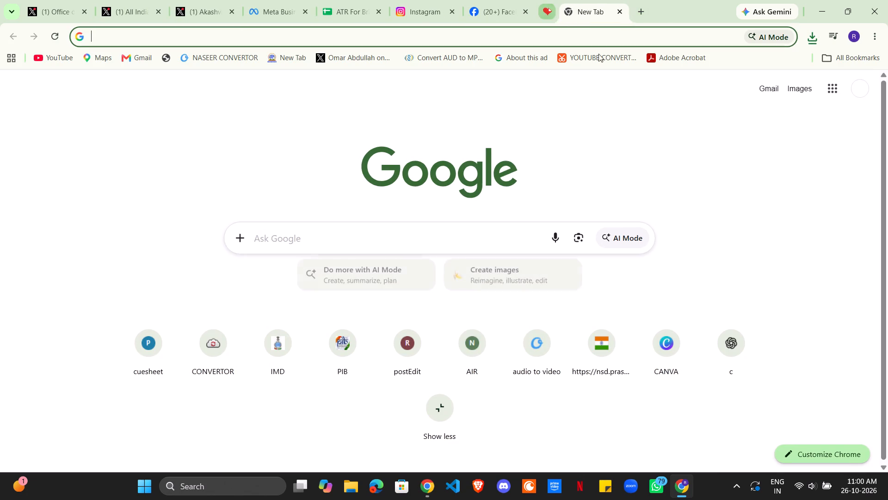
click(654, 345)
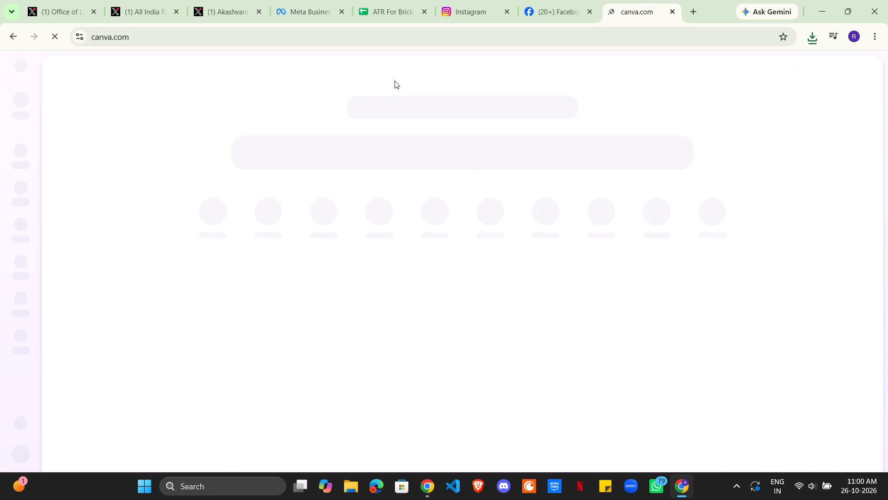
Reorder the browser tabs so that the ATR For Bricks sheet comes after Instagram and Facebook.
drag(463, 7, 388, 7)
drag(543, 0, 475, 0)
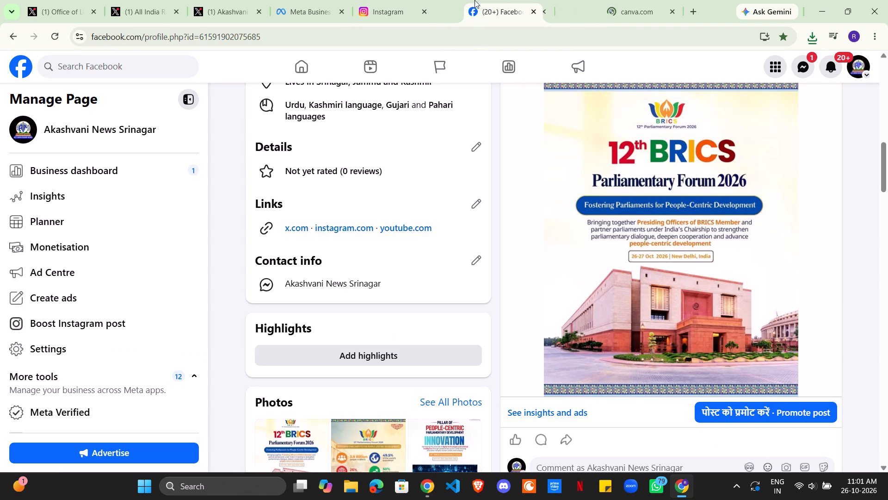
drag(475, 0, 469, 0)
Open the Star Media Adv. design from Canva's recent designs.
click(620, 17)
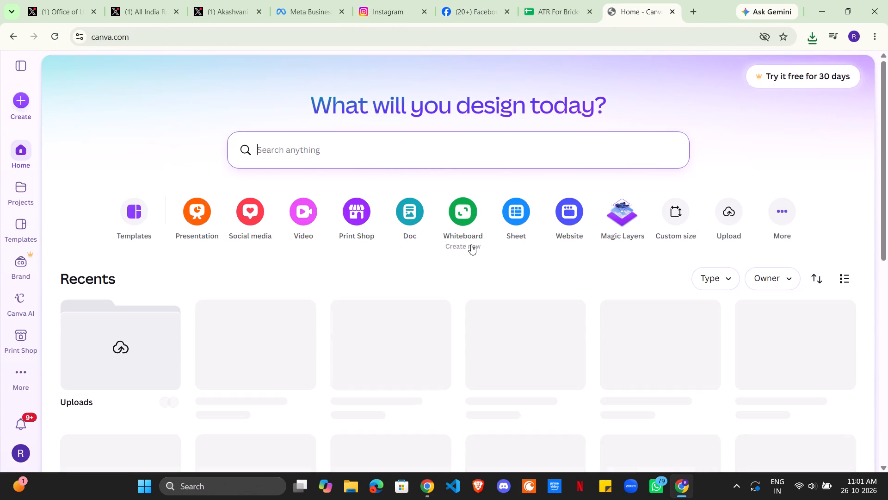
scroll(569, 250, down, 1)
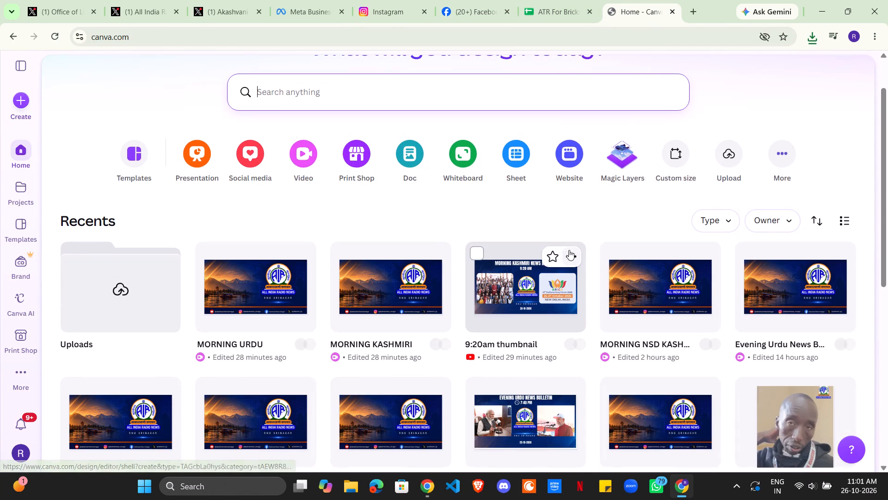
scroll(543, 252, down, 4)
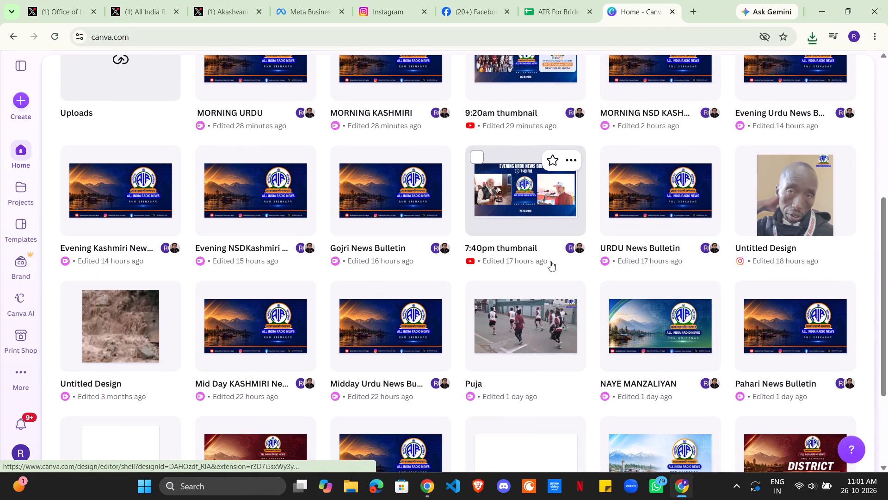
scroll(556, 289, down, 3)
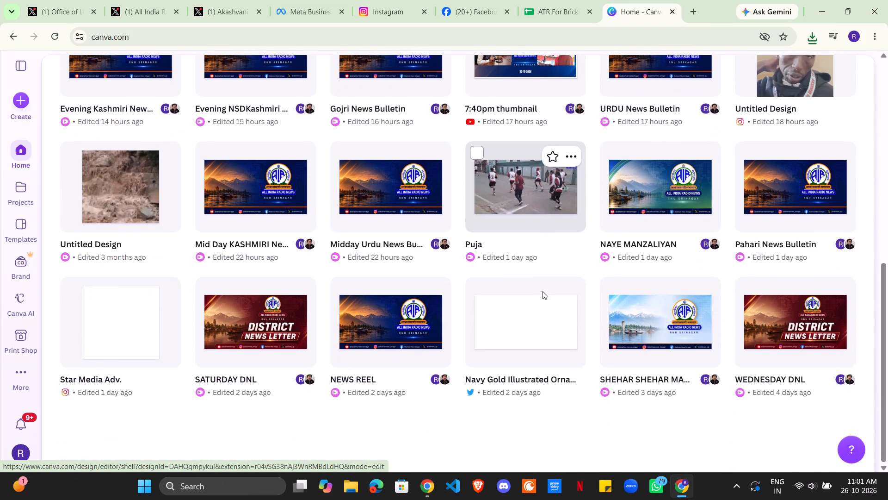
click(113, 330)
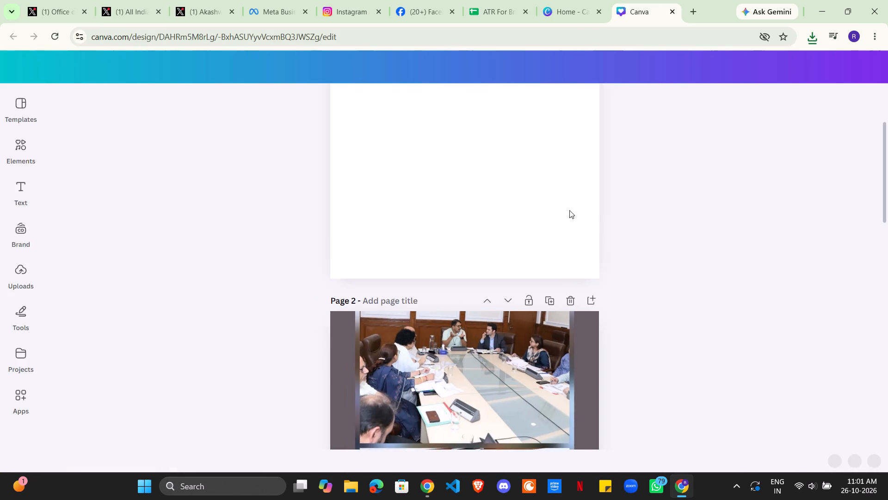
Add the converted advisory JPG from the desktop to the blank page 1 of the Canva design.
scroll(545, 228, up, 3)
drag(714, 19, 811, 38)
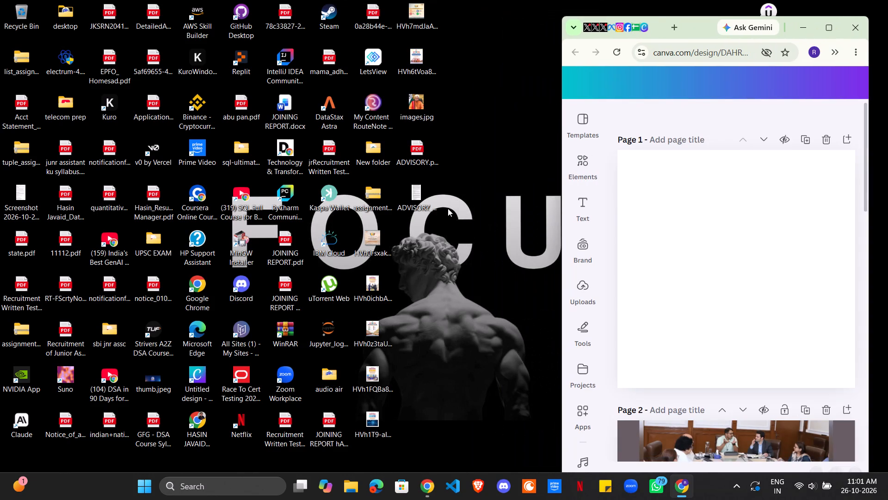
drag(418, 193, 686, 224)
drag(700, 30, 569, 0)
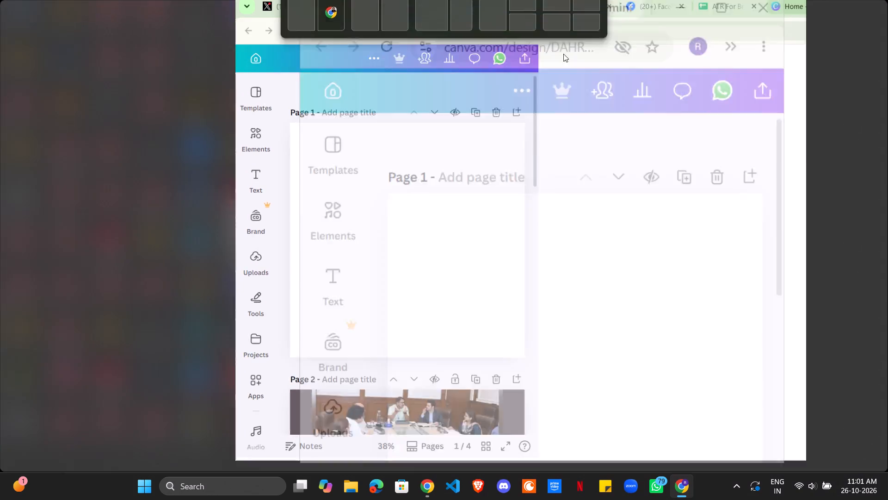
Enlarge the traffic advisory image to the full height of page 1 and centre it horizontally on the page.
drag(444, 276, 398, 240)
drag(477, 304, 545, 360)
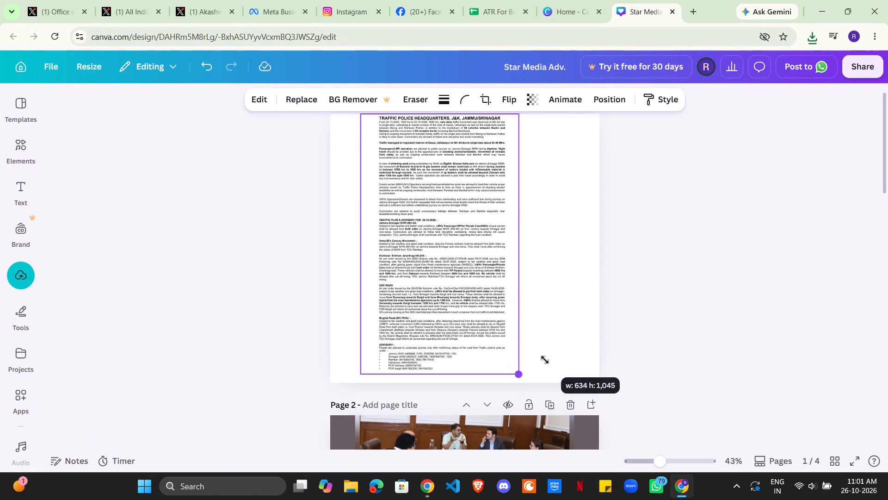
drag(545, 360, 555, 367)
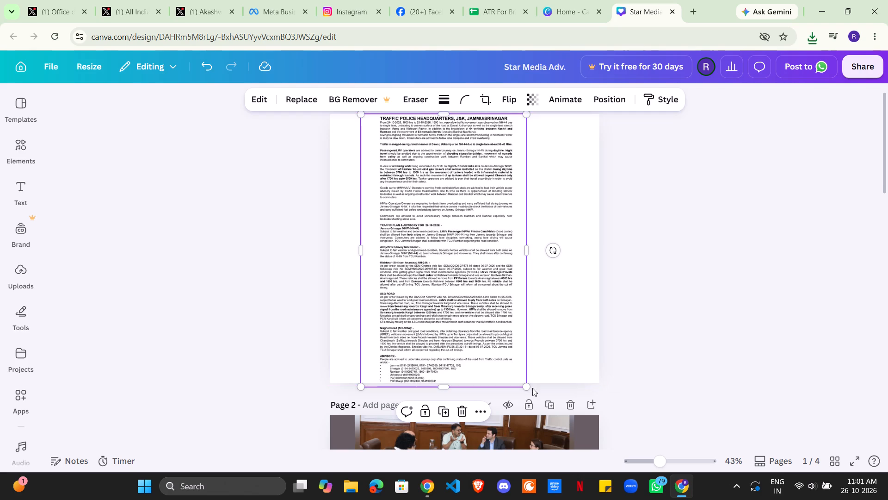
click(525, 387)
drag(435, 307, 445, 311)
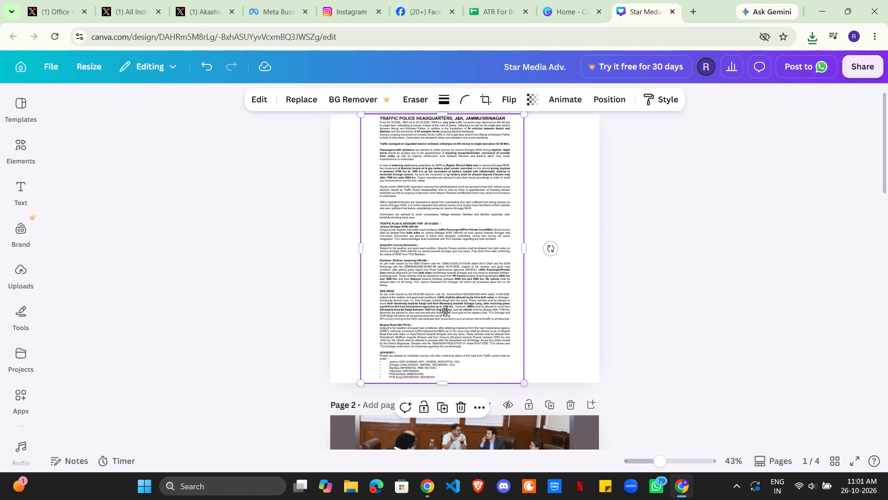
drag(445, 311, 455, 306)
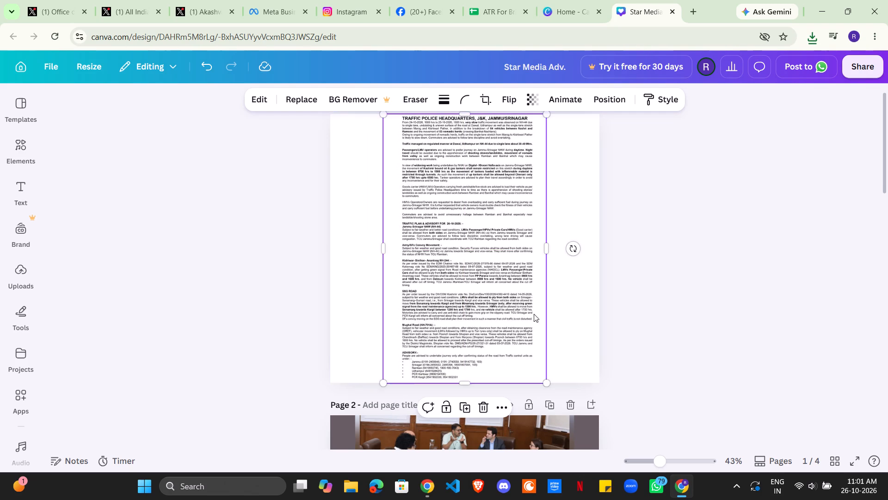
click(568, 318)
Download only page 1 of the Star Media Adv. design as a PNG.
click(875, 59)
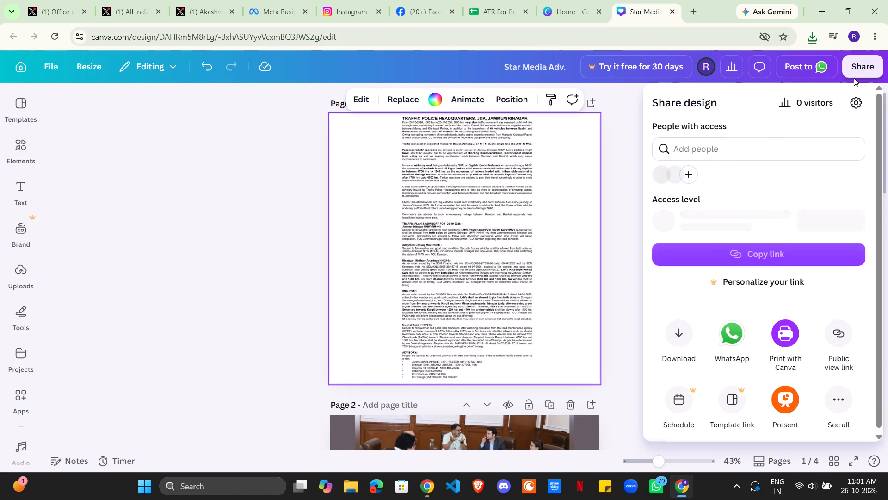
click(679, 331)
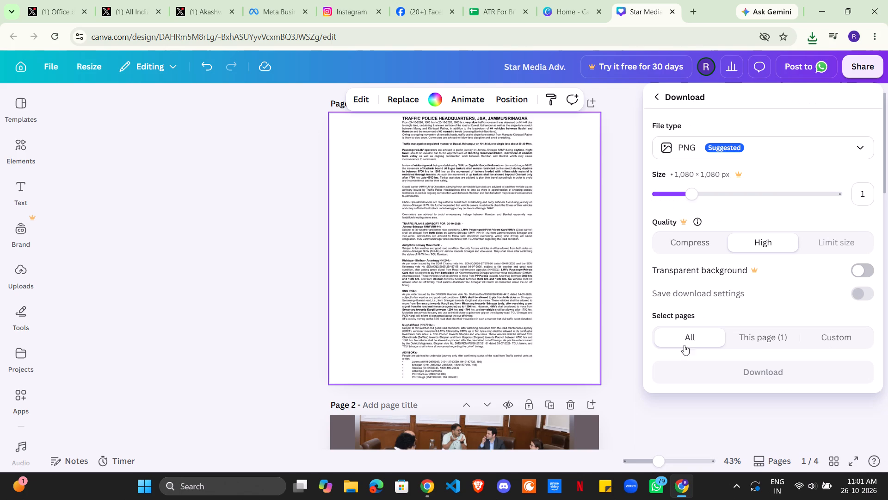
click(754, 336)
click(752, 344)
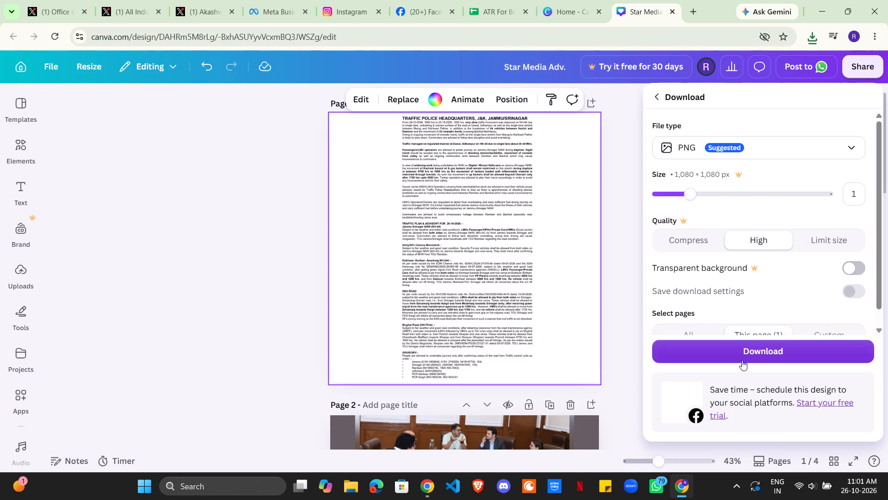
click(742, 354)
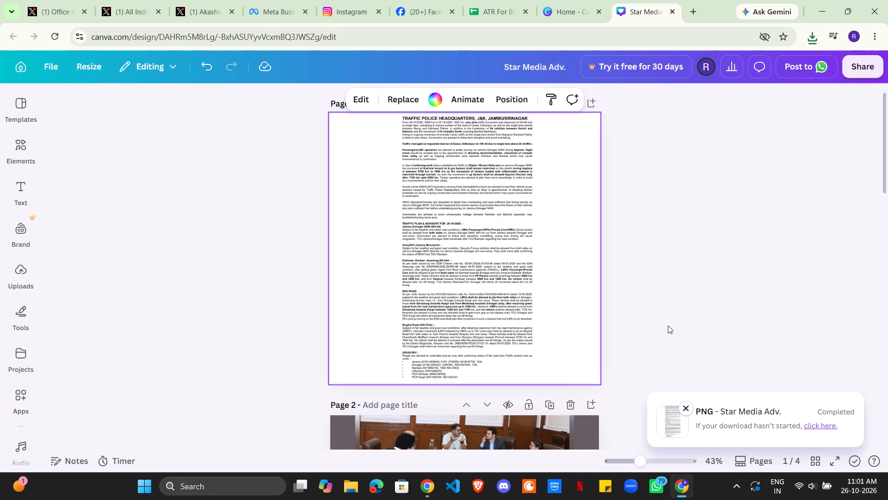
click(335, 290)
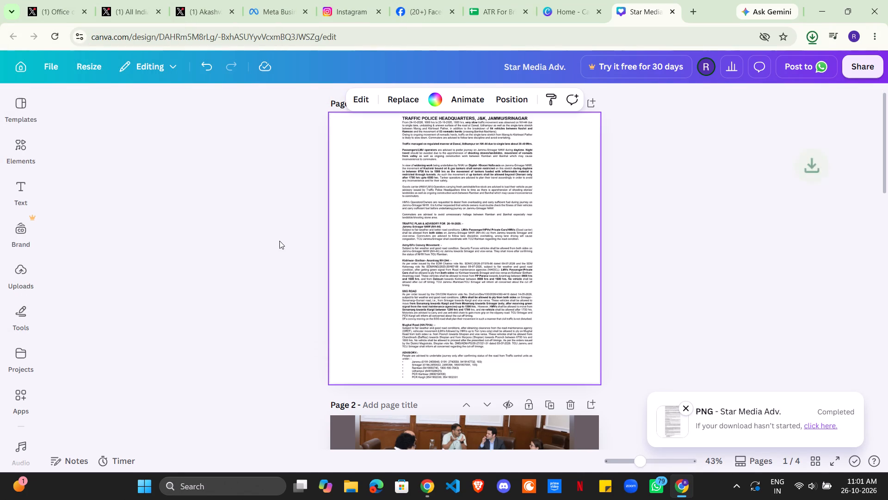
Close the Canva home and Star Media Adv. browser tabs.
click(603, 14)
click(603, 14)
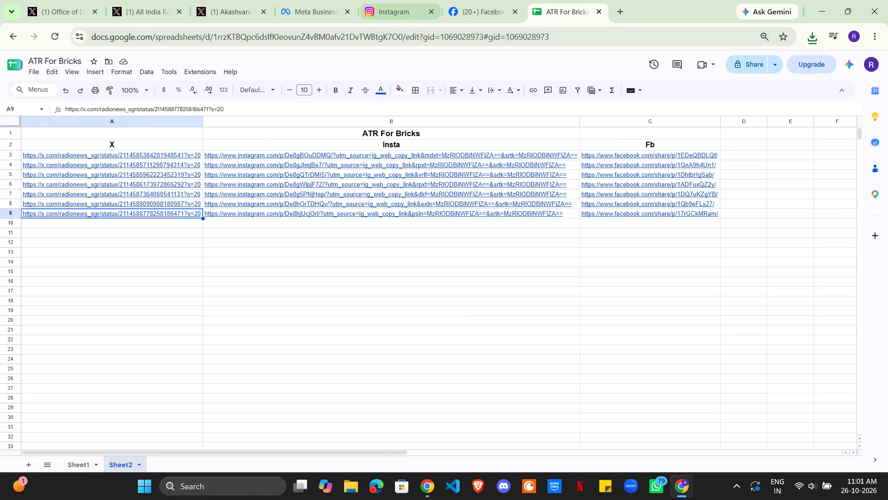
Attach the ADVISORY image from the desktop to the drafted #TrafficAdvisory post on Akashvani News Srinagar's X account.
click(401, 0)
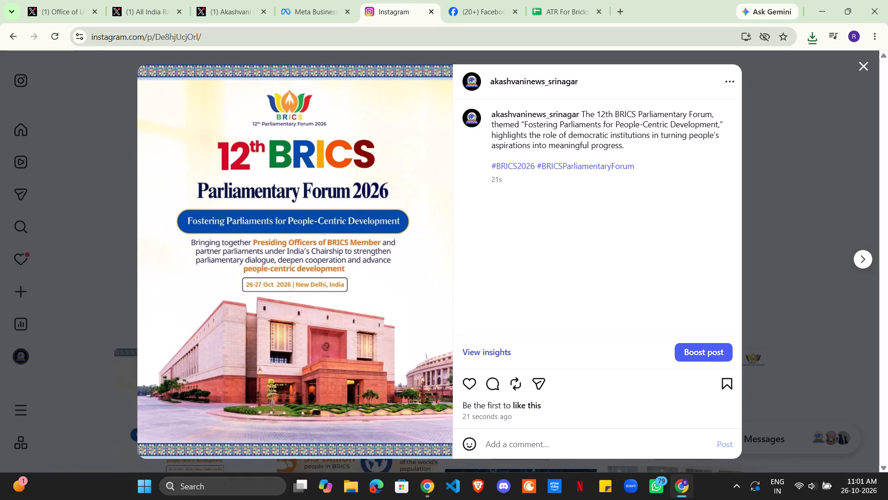
click(316, 14)
click(213, 5)
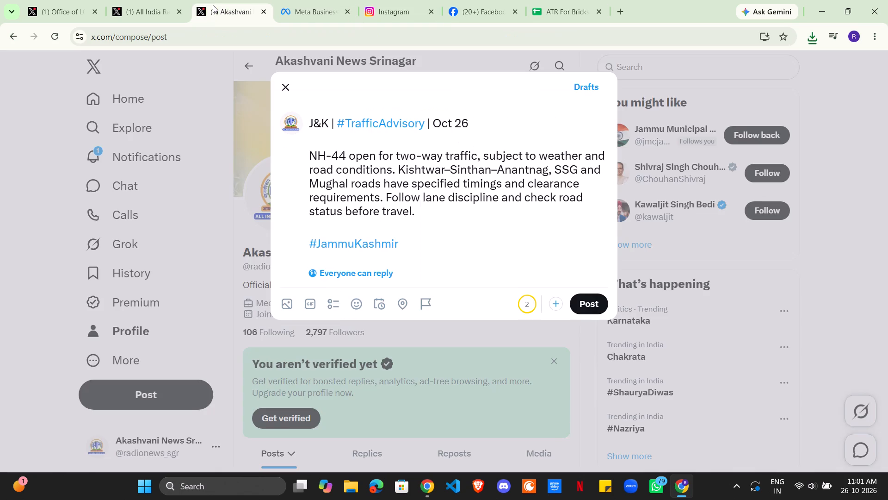
drag(677, 5, 714, 18)
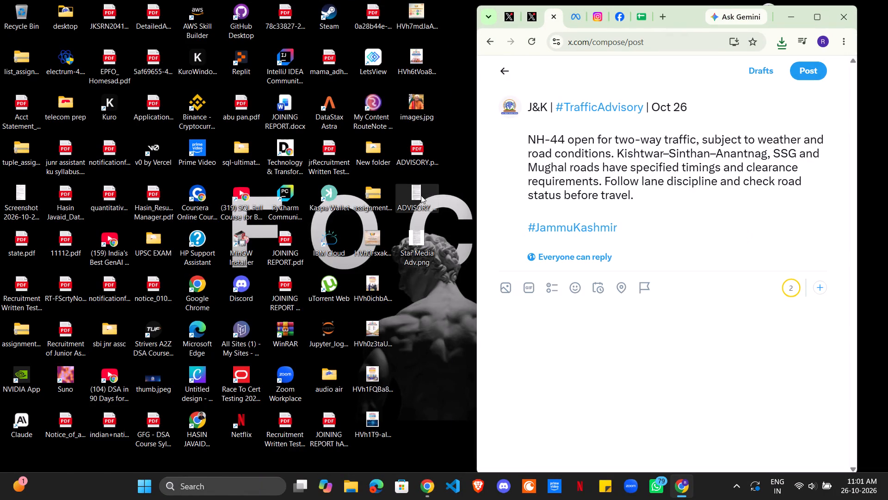
drag(421, 195, 613, 188)
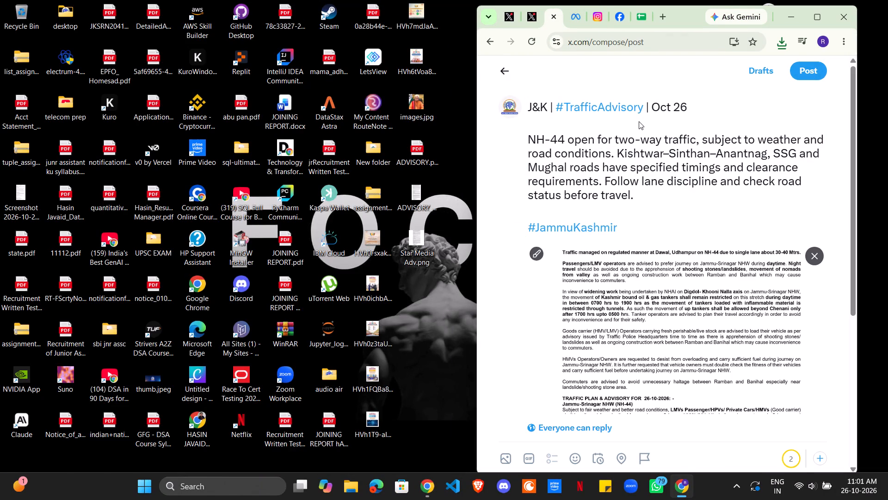
drag(685, 22, 684, 0)
click(472, 176)
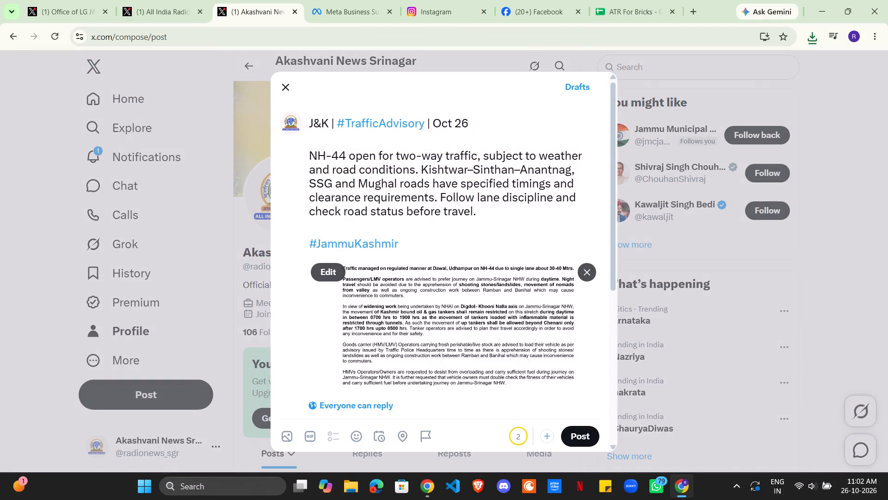
scroll(417, 200, down, 6)
click(341, 385)
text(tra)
click(334, 162)
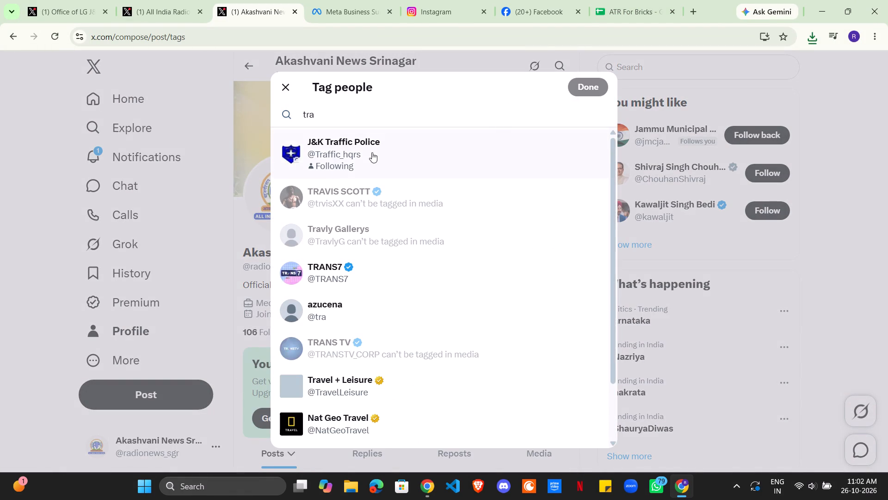
click(361, 156)
click(599, 75)
click(592, 88)
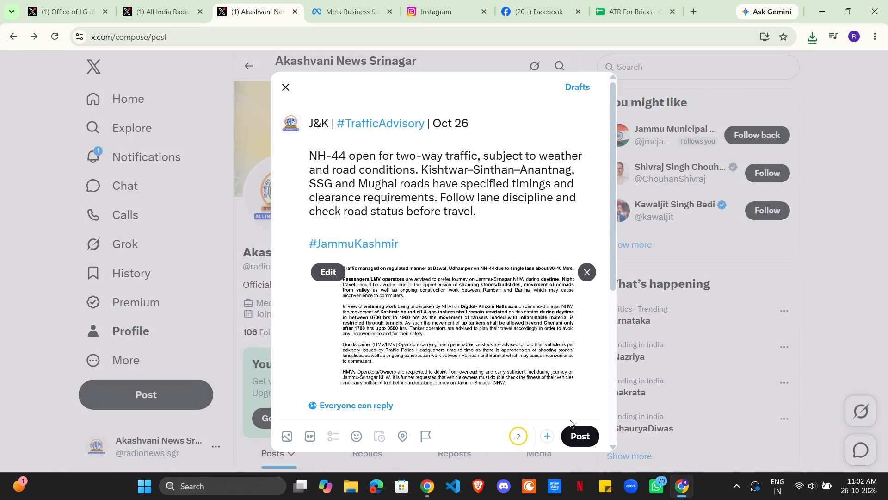
Publish the traffic advisory post on X.
click(574, 432)
click(579, 439)
Create a post in Meta Business Suite and paste the Oct 26 #TrafficAdvisory caption as its text.
click(340, 2)
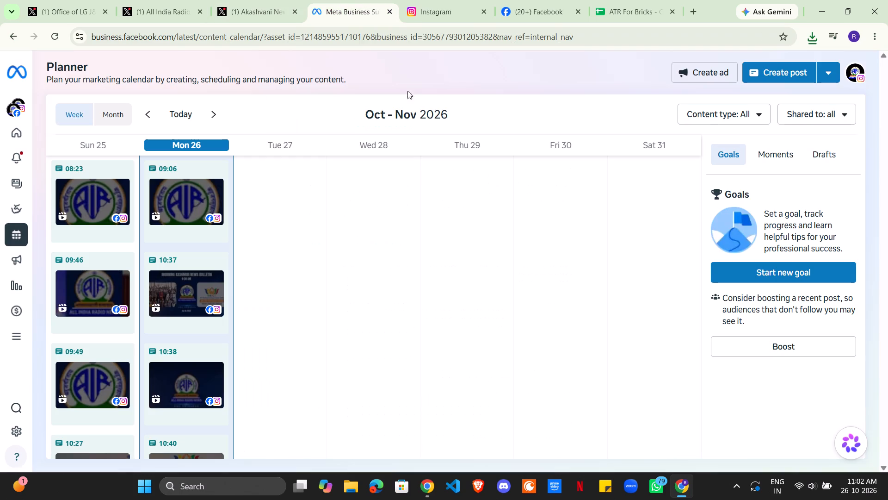
click(780, 75)
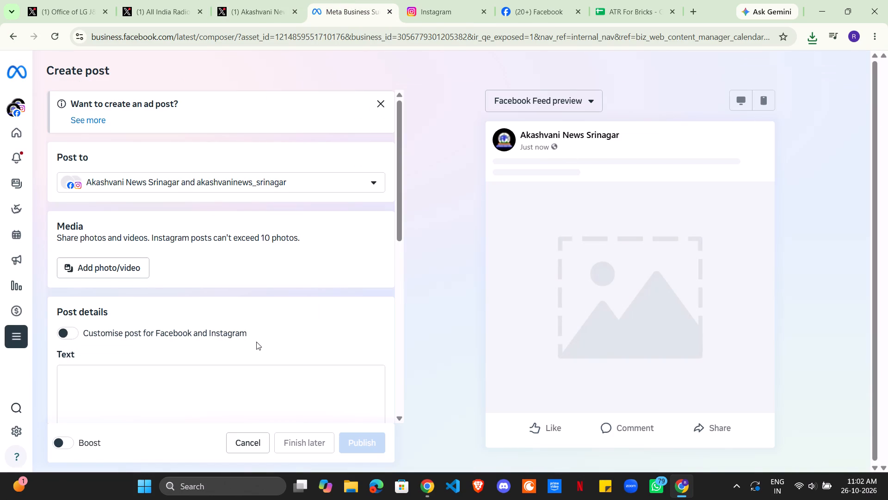
click(205, 387)
key(ctrl+v)
Add the Star Media Adv.png image from the desktop to the Meta Business Suite post.
drag(711, 12, 741, 23)
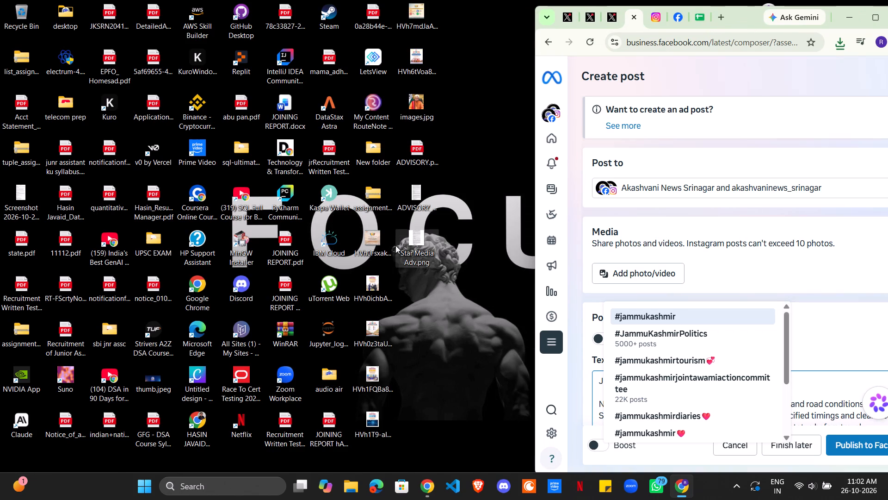
drag(414, 244, 428, 249)
click(621, 281)
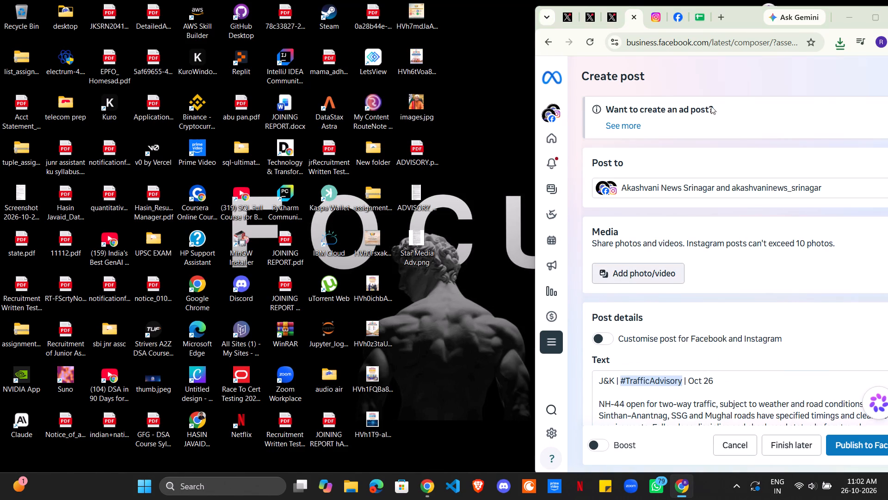
drag(759, 16, 671, 0)
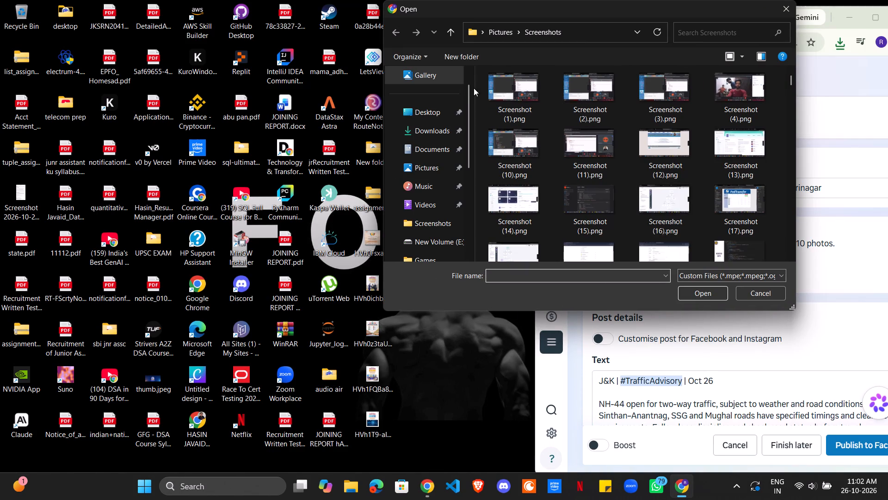
click(419, 118)
scroll(728, 194, down, 2)
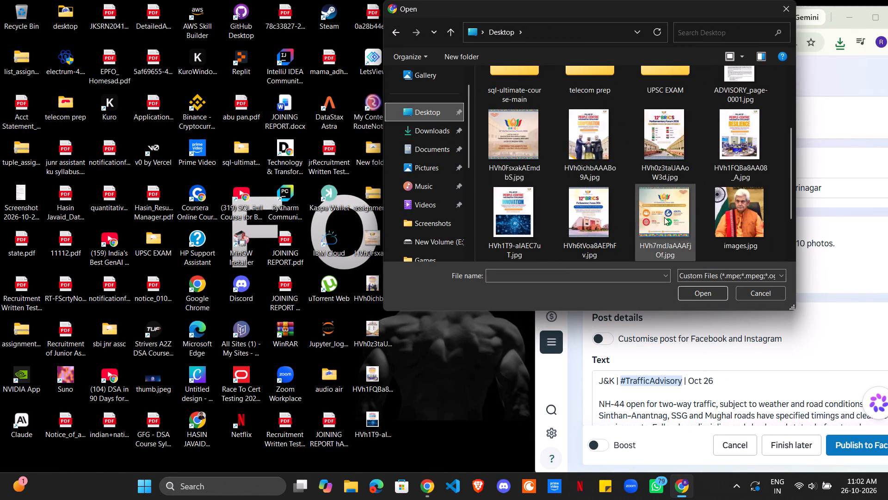
scroll(660, 220, down, 4)
click(657, 225)
click(695, 295)
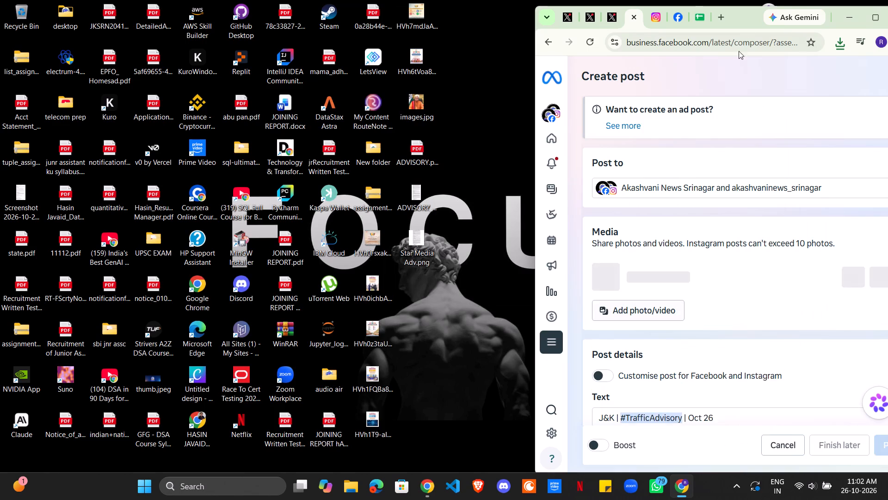
drag(746, 19, 683, 0)
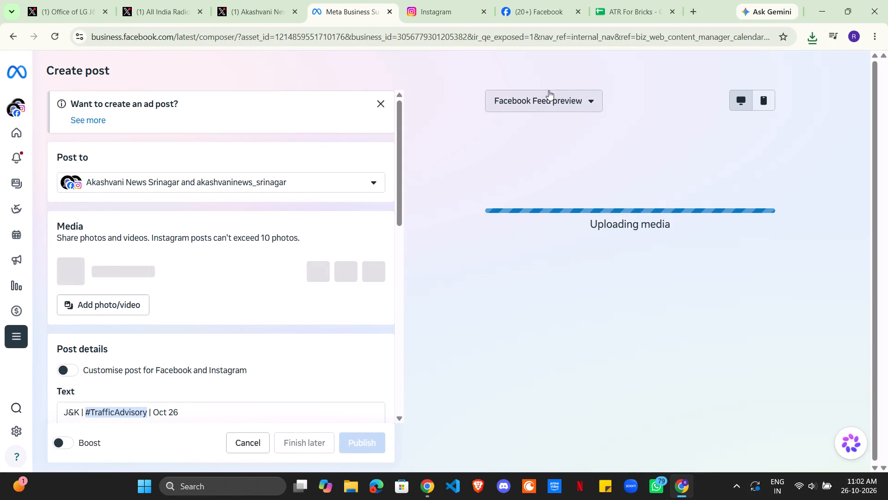
Review the traffic advisory post's text and preview, and publish it to Facebook and Instagram.
scroll(279, 200, down, 1)
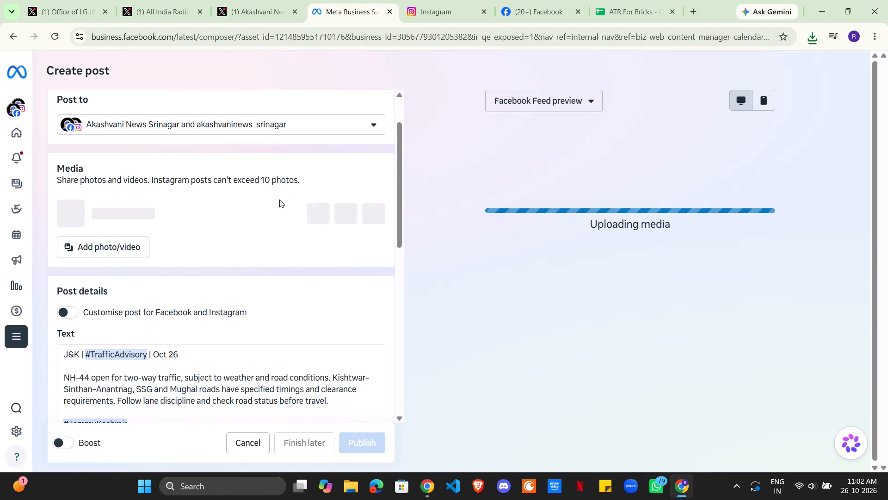
scroll(279, 200, down, 2)
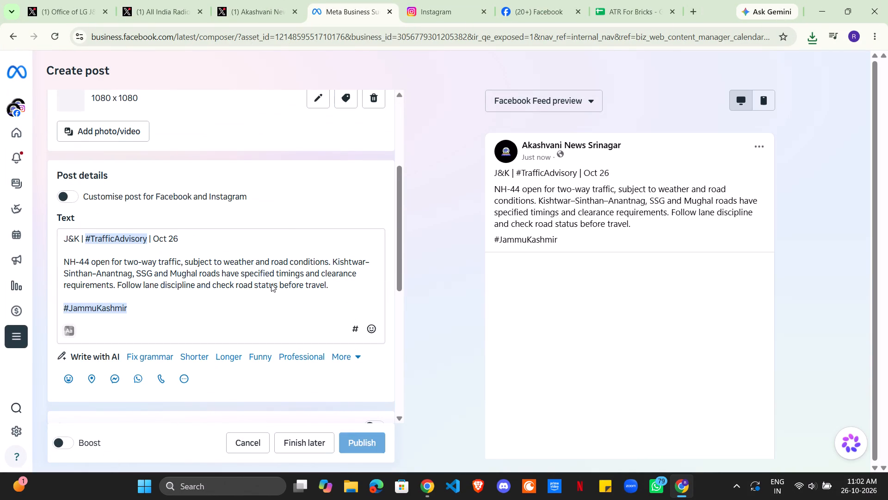
scroll(605, 280, down, 5)
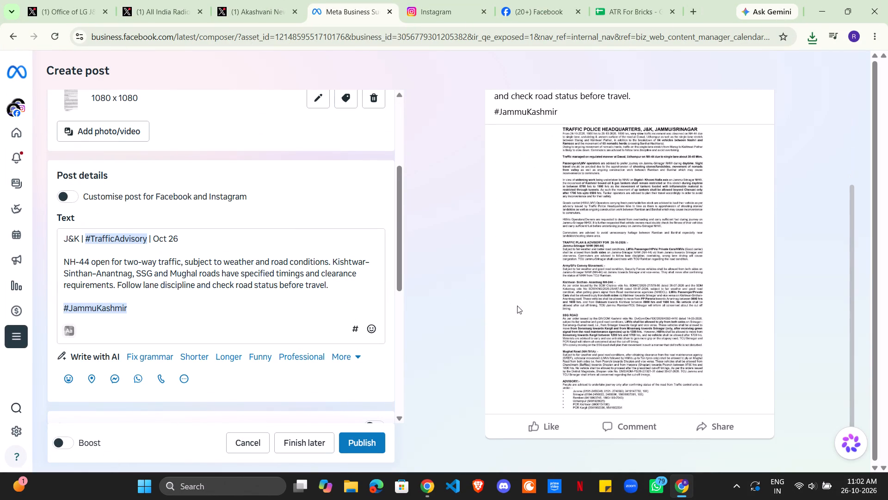
click(372, 438)
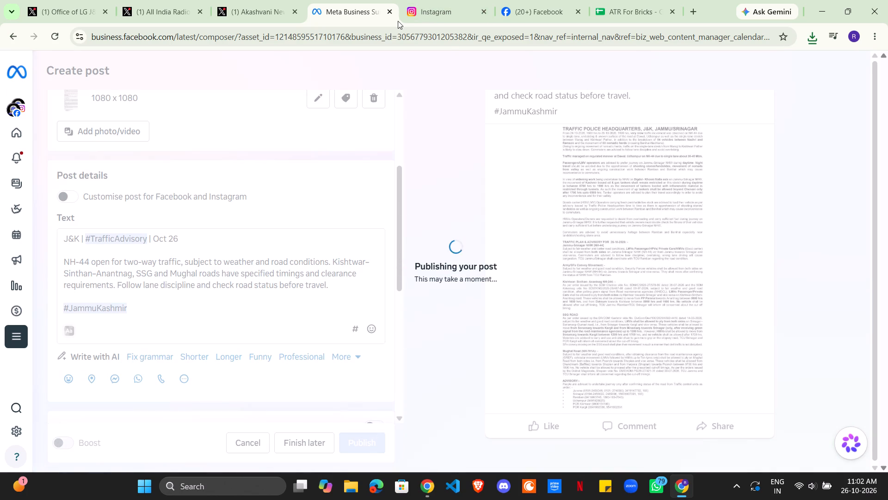
Check the Akashvani News Srinagar X profile and the Meta Business Suite planner after publishing.
click(268, 10)
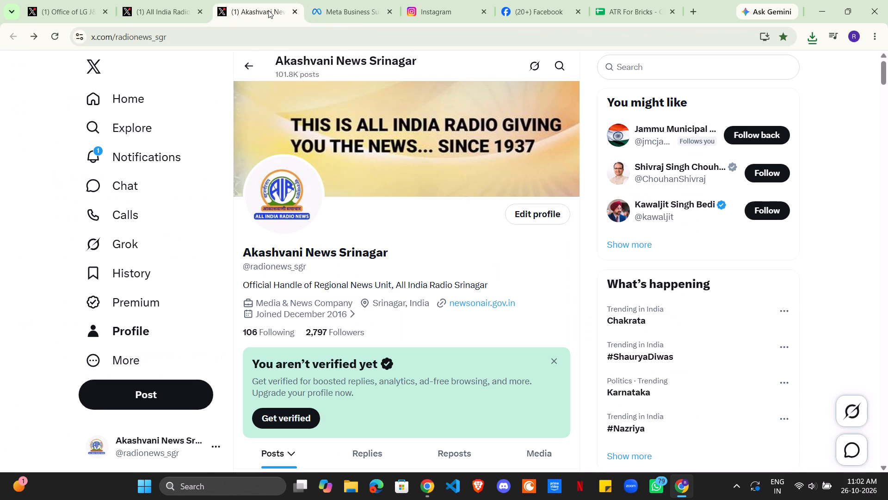
scroll(381, 144, down, 4)
scroll(381, 150, up, 5)
click(346, 12)
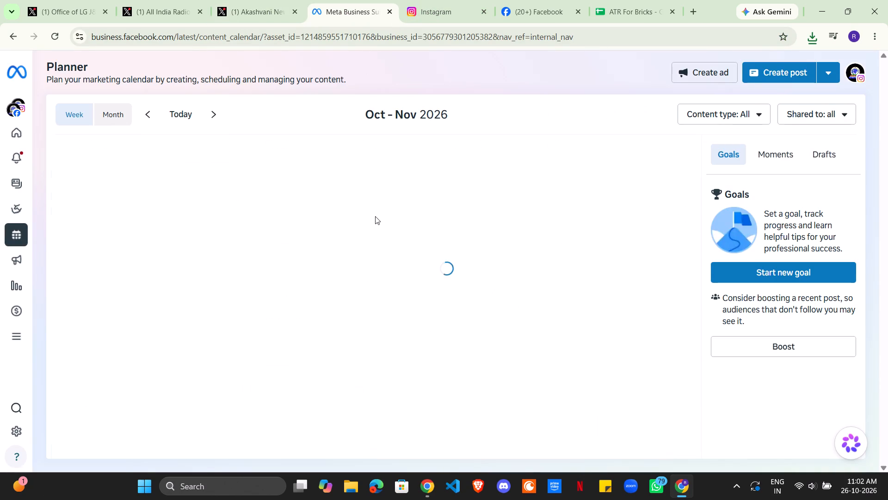
Check the All India Radio News profile on X for its latest posts.
click(171, 0)
scroll(262, 256, up, 7)
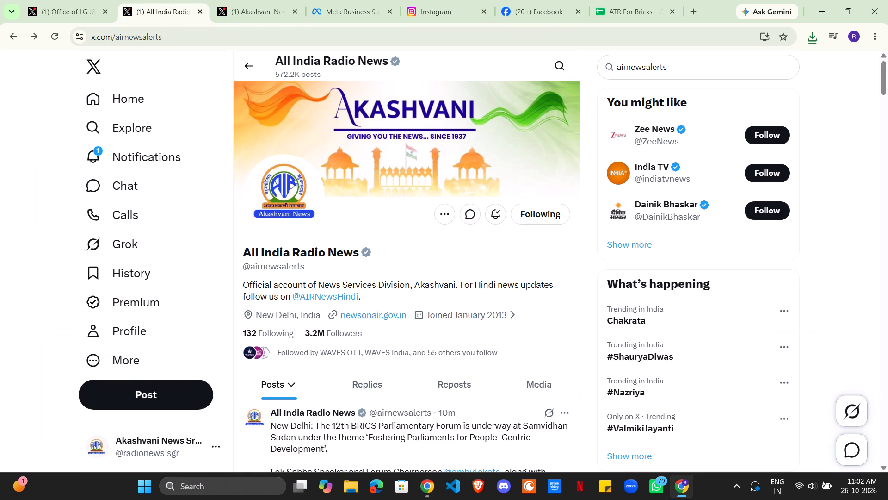
Check the latest posts on the All India Radio News X profile and reload the page.
scroll(274, 262, up, 5)
scroll(292, 262, down, 4)
scroll(305, 265, up, 15)
scroll(305, 265, down, 5)
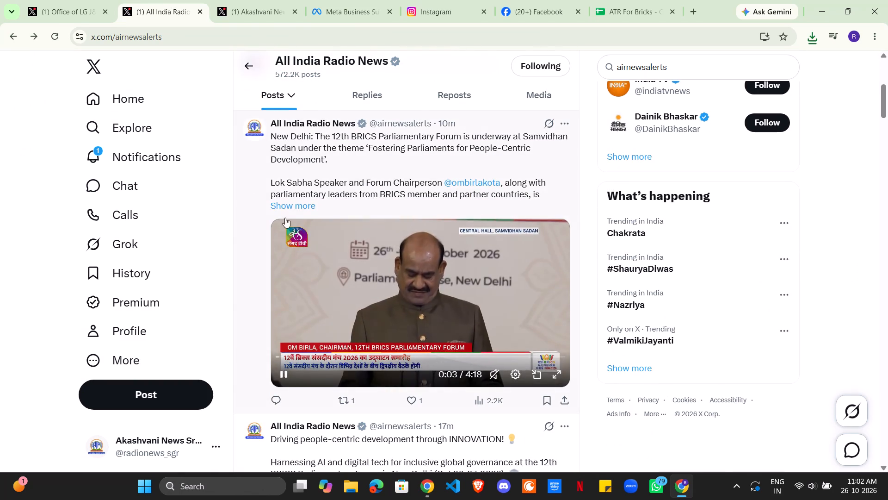
click(55, 42)
Open the Akashvani News Jammu profile from X's recent searches, replacing the Office of LG J&K page.
click(67, 0)
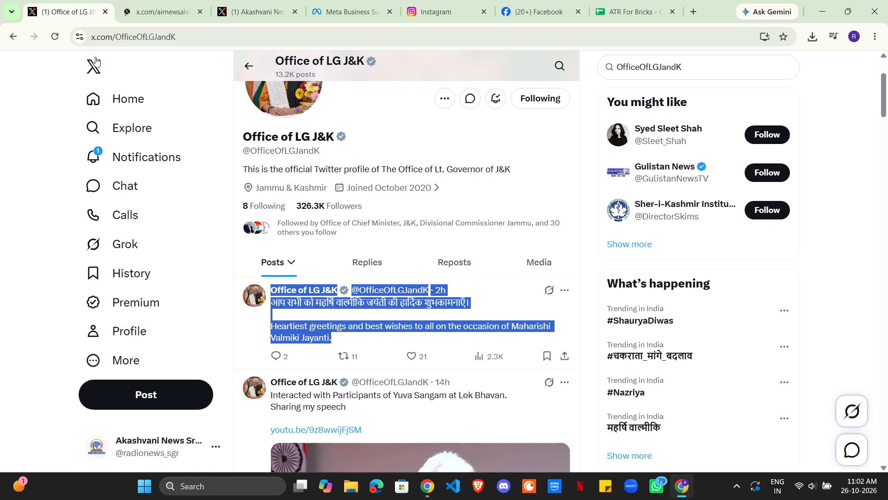
click(727, 75)
click(786, 72)
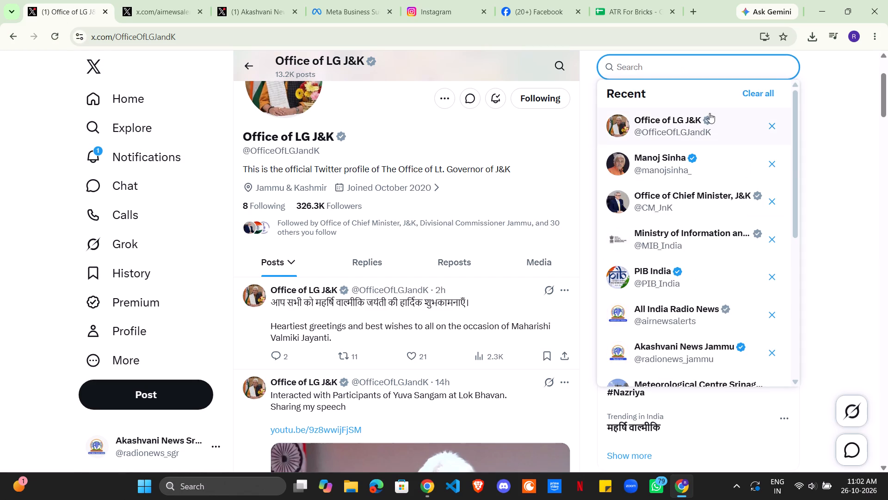
scroll(701, 146, down, 3)
click(680, 173)
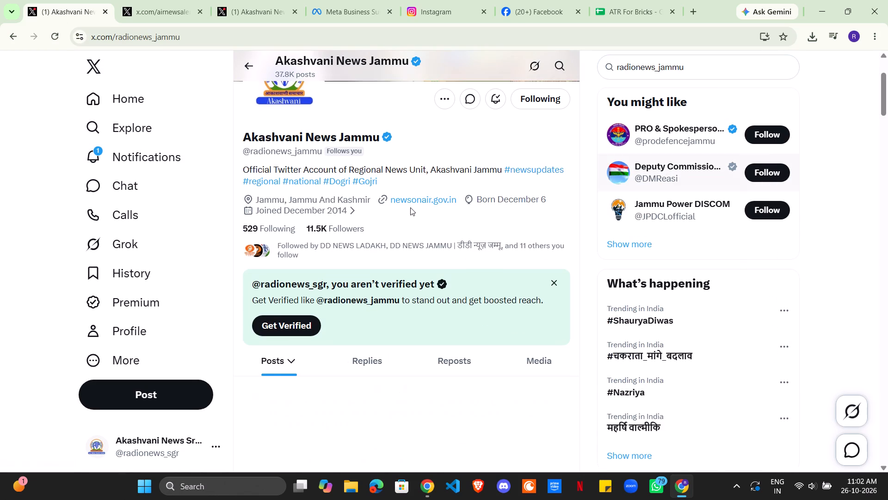
Look through Akashvani News Jammu's recent posts and expand the full text of its PM-KISAN post.
scroll(410, 207, down, 5)
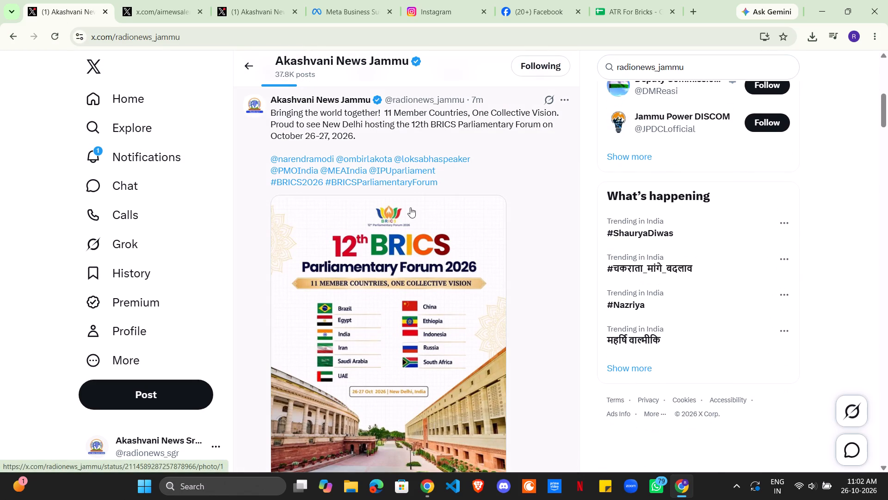
scroll(410, 207, down, 7)
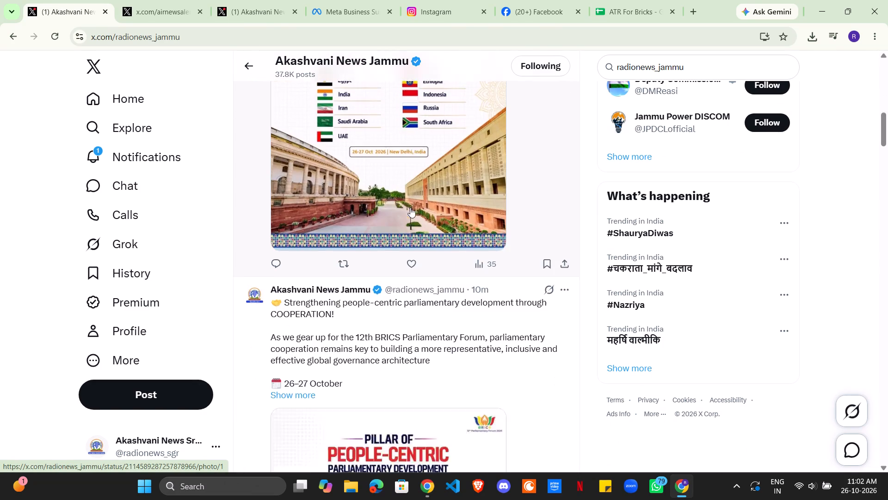
scroll(410, 207, down, 11)
scroll(410, 207, up, 2)
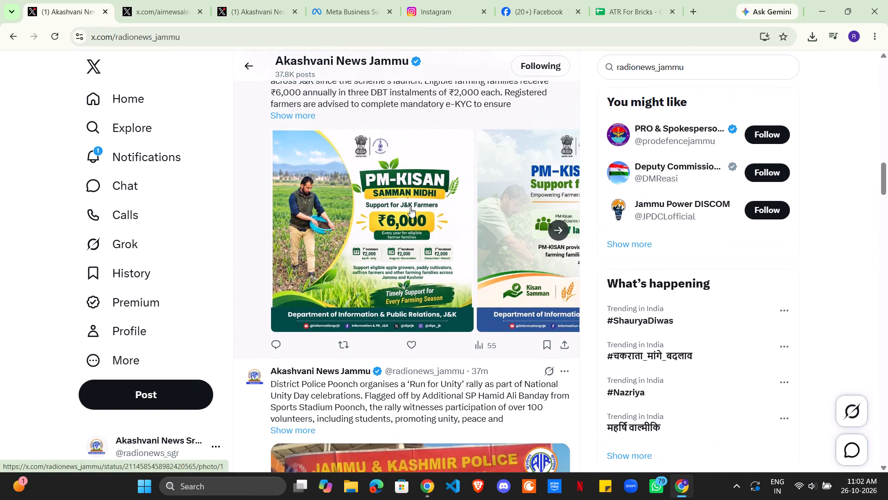
scroll(358, 181, up, 1)
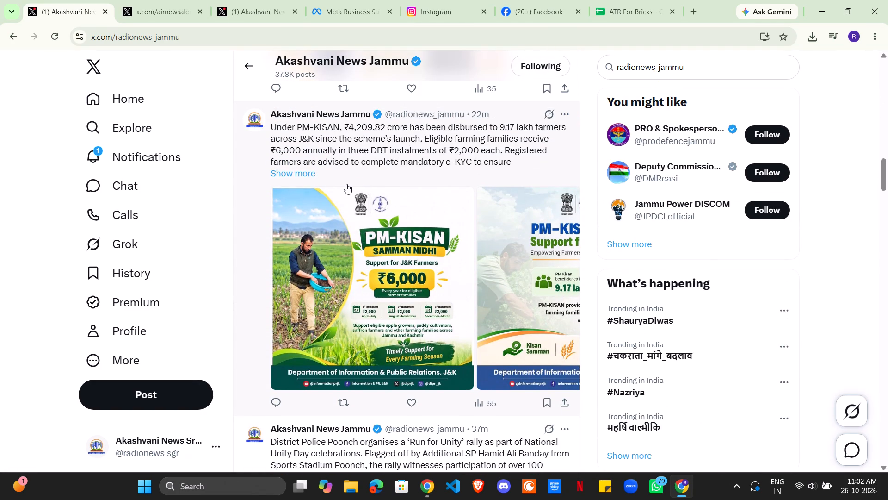
click(305, 175)
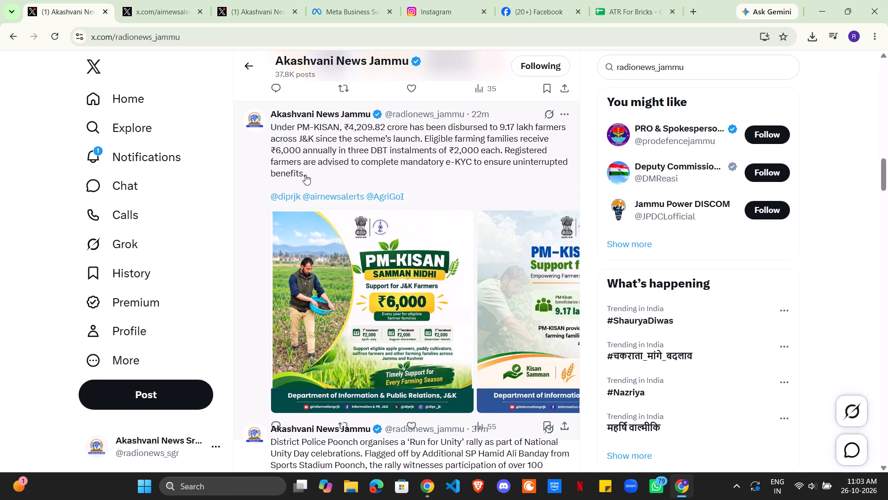
Look through the PM-KISAN post's images and Akashvani News Jammu's older posts.
click(560, 315)
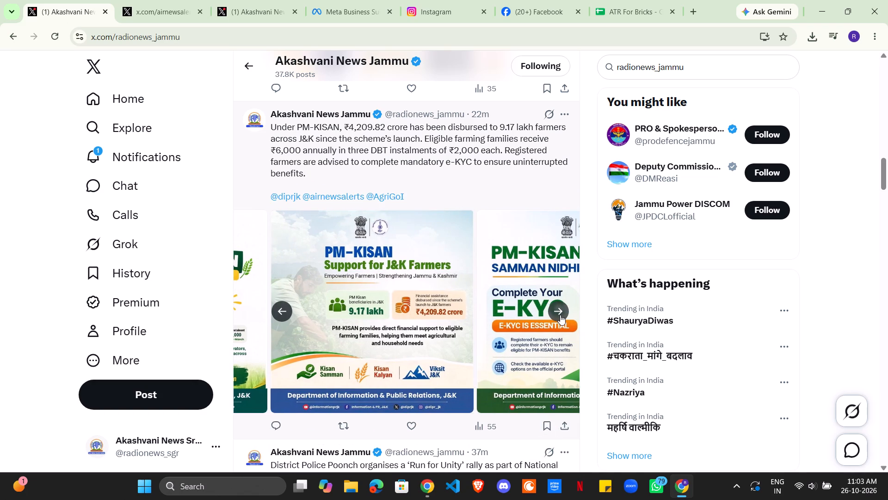
click(560, 315)
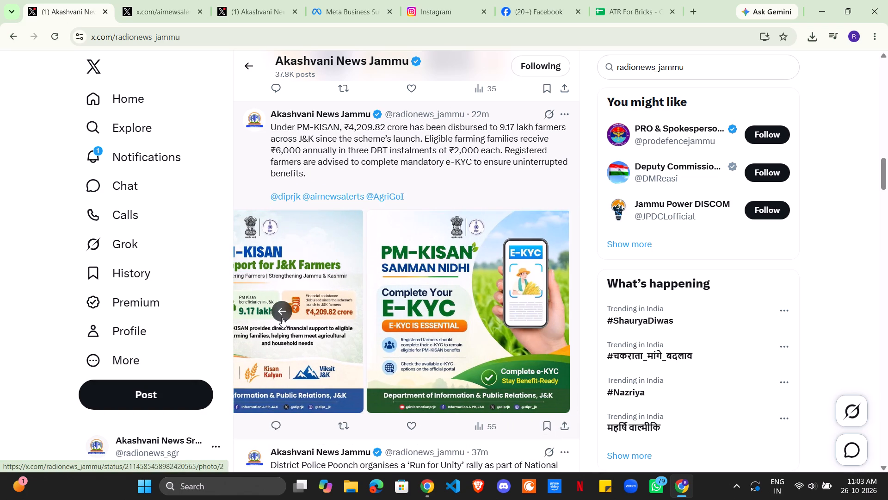
click(282, 317)
click(282, 317)
scroll(417, 276, down, 5)
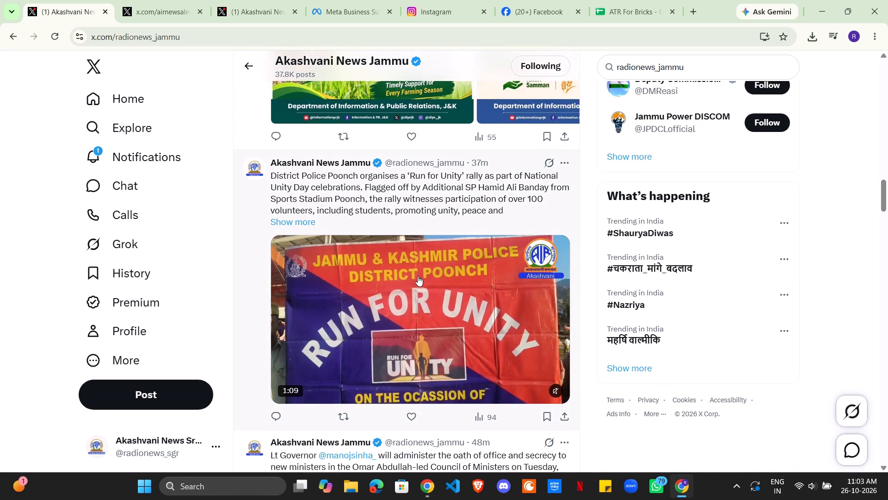
scroll(418, 276, down, 6)
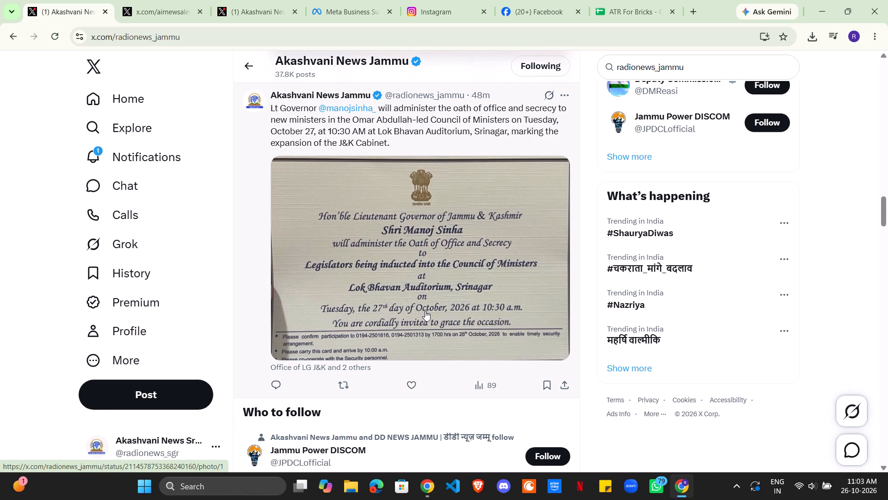
scroll(425, 311, down, 4)
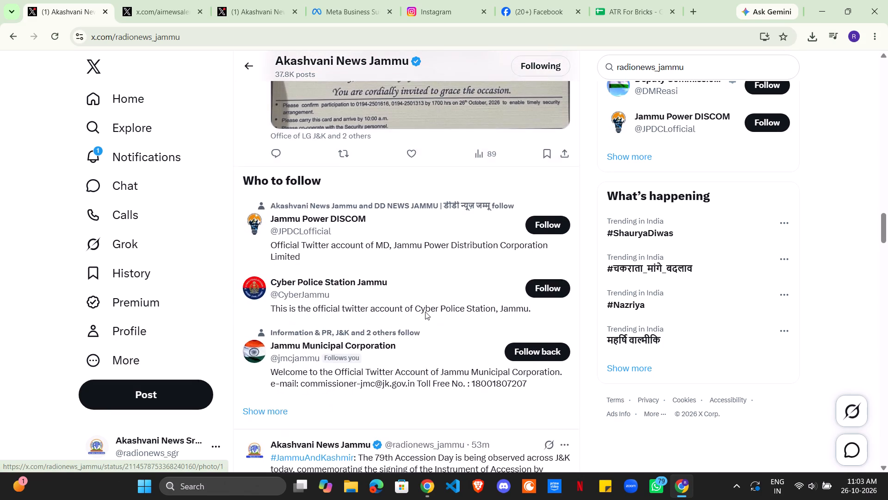
scroll(425, 312, down, 6)
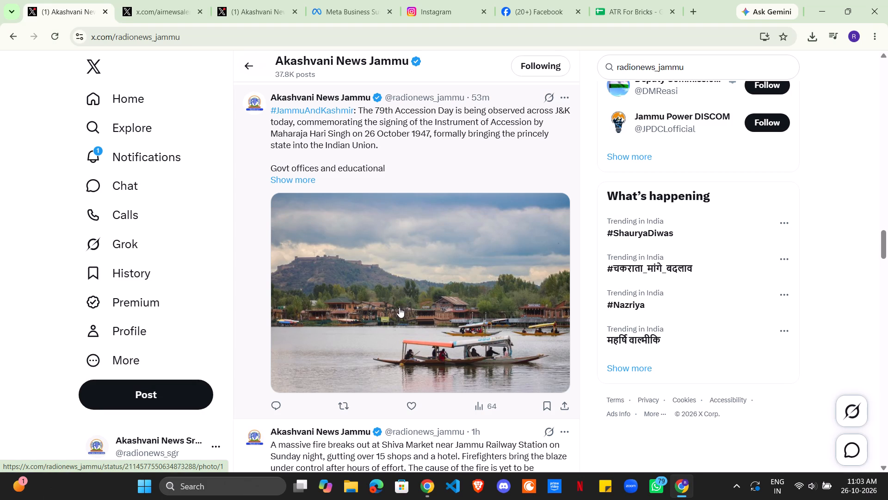
scroll(394, 310, down, 5)
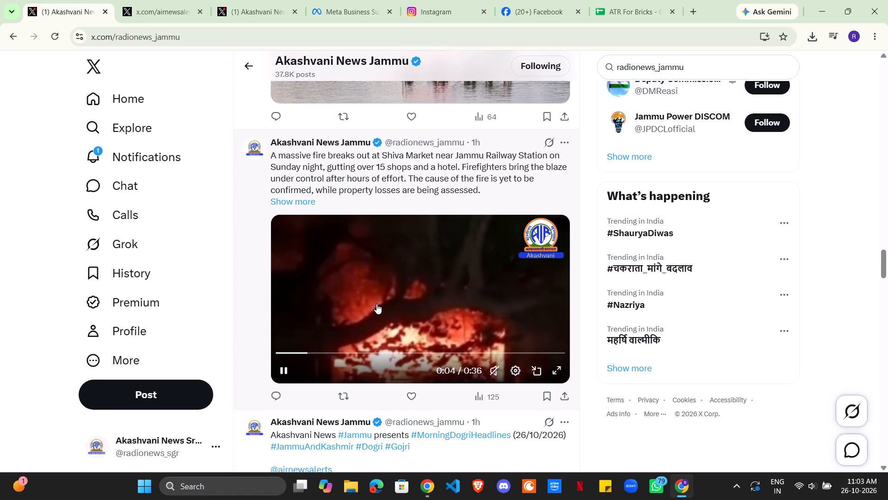
scroll(376, 304, down, 6)
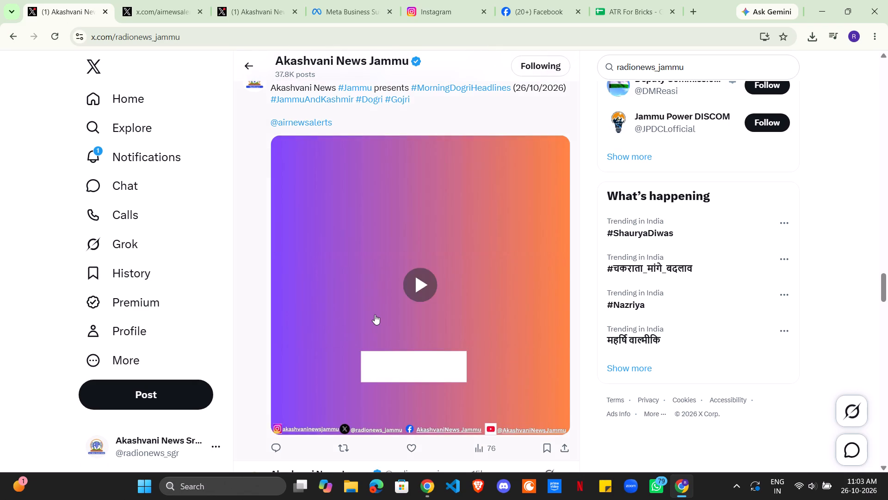
scroll(375, 314, down, 6)
scroll(375, 315, up, 14)
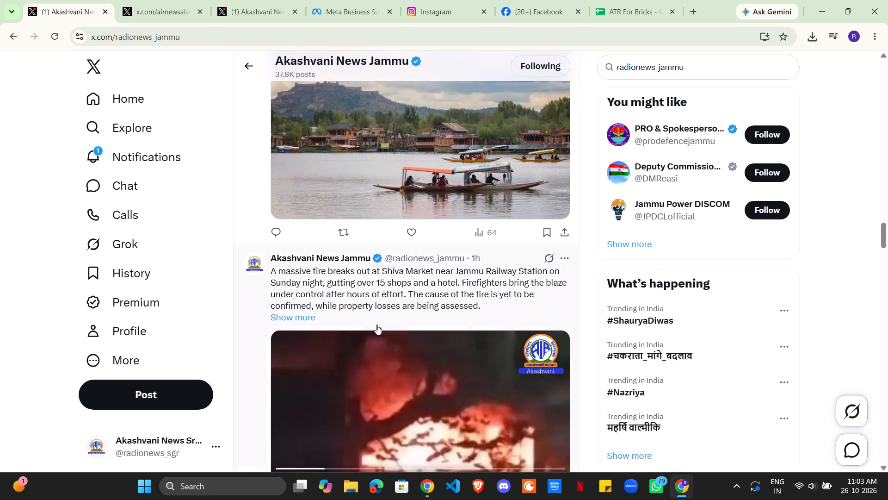
scroll(376, 325, down, 14)
scroll(378, 323, up, 2)
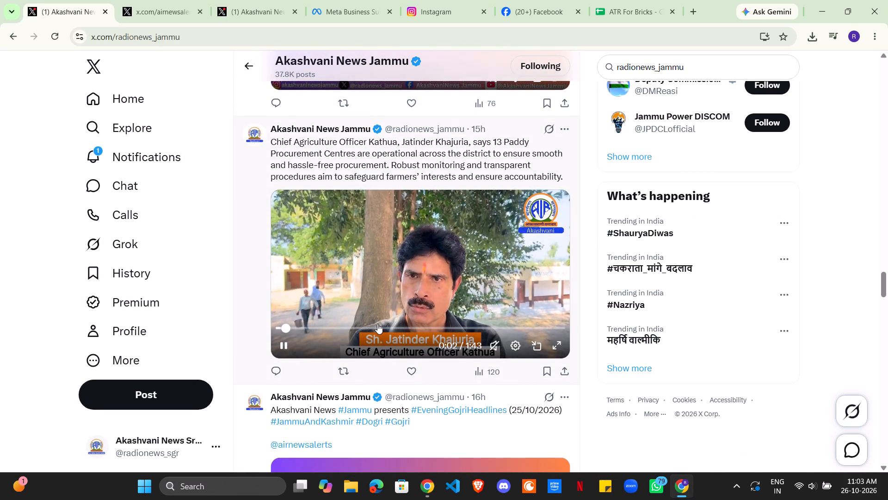
scroll(377, 324, up, 20)
scroll(377, 324, up, 18)
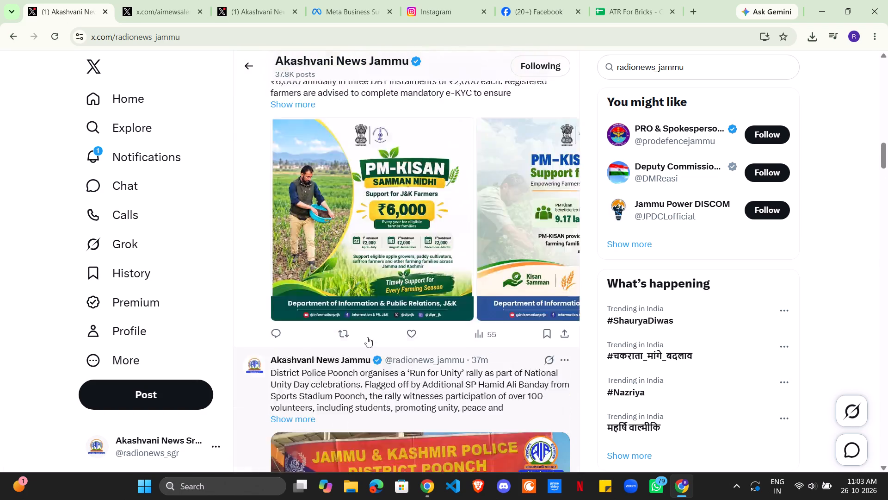
Open the PM-KISAN post, look through the tagged AgriGoI profile's recent posts, and return to the post.
click(305, 295)
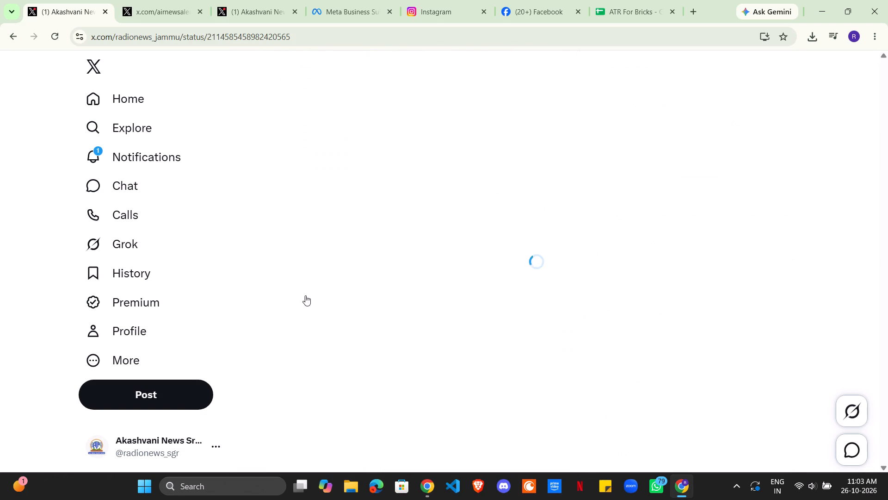
click(369, 202)
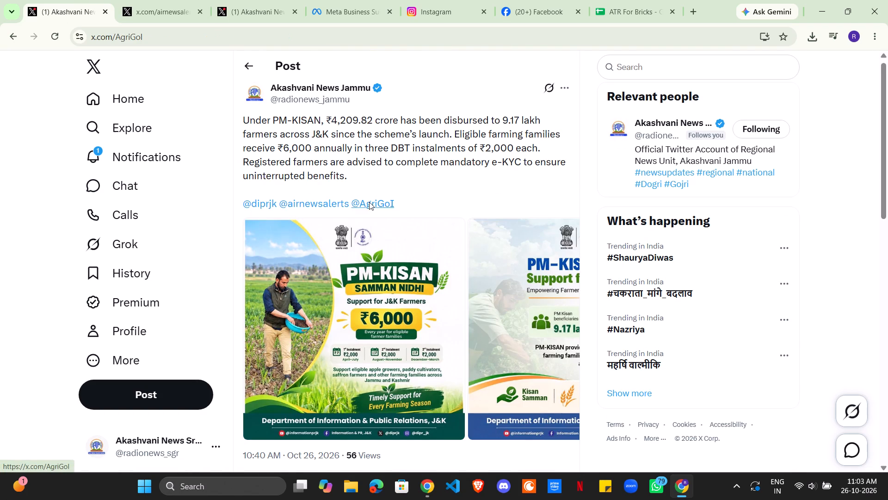
scroll(316, 205, down, 14)
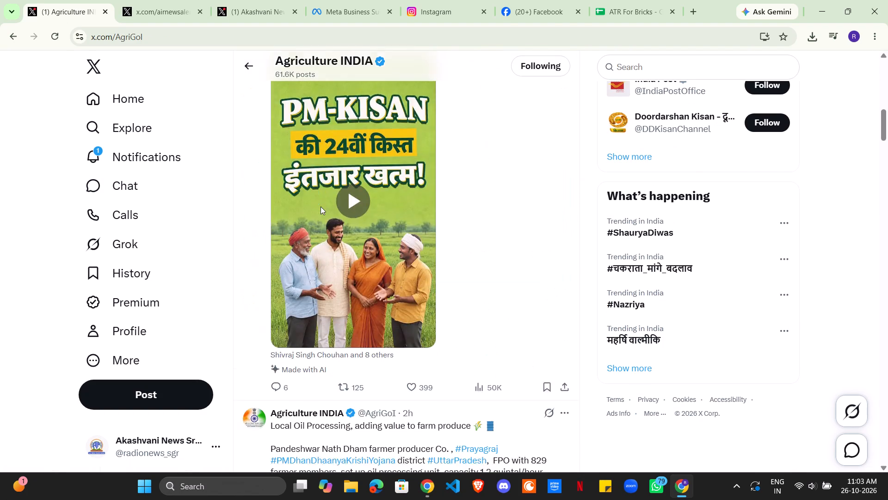
scroll(321, 206, down, 19)
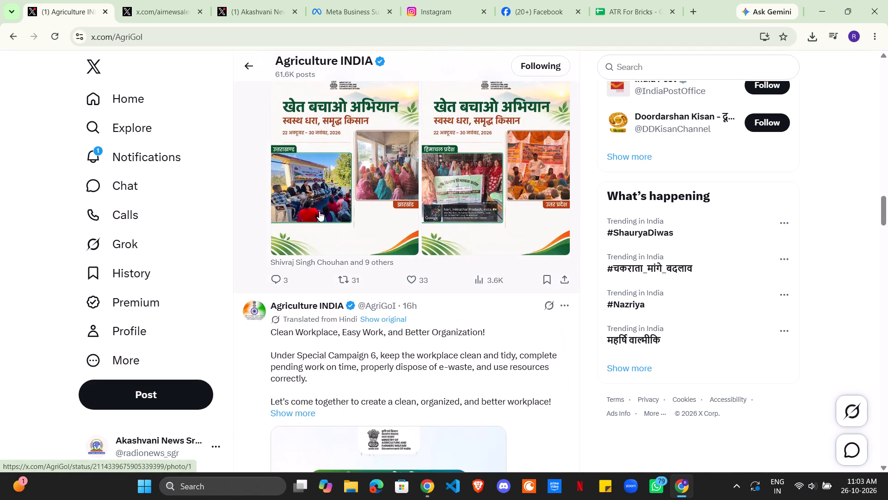
scroll(318, 211, down, 12)
scroll(317, 212, down, 20)
scroll(317, 212, down, 3)
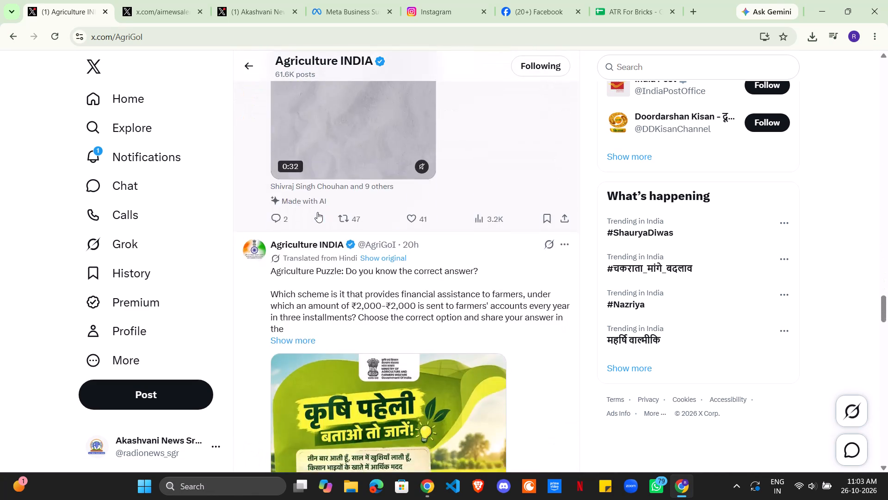
scroll(317, 212, down, 17)
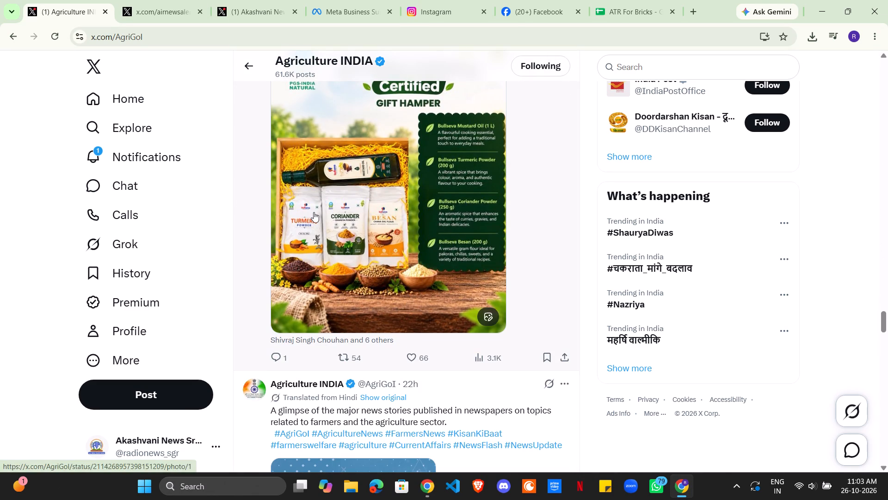
click(240, 62)
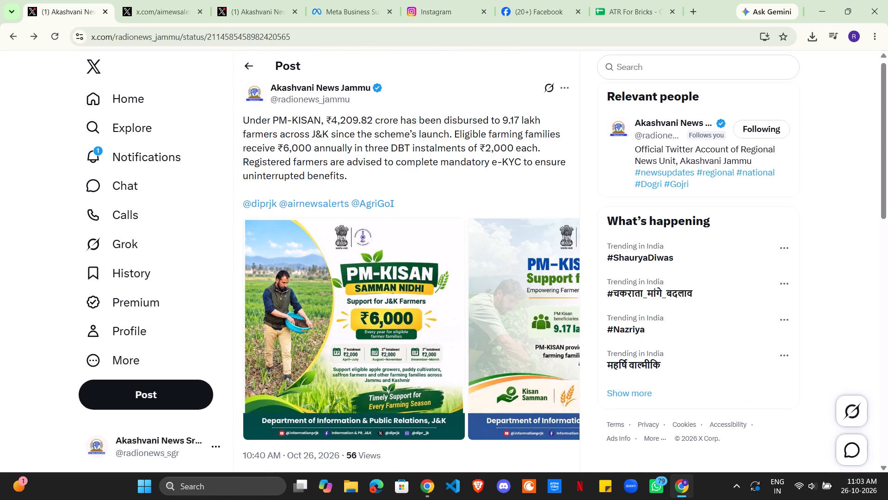
Open the tagged diprjk profile, find its PM-KISAN Samman Nidhi post, and copy the post's full expanded text.
click(264, 204)
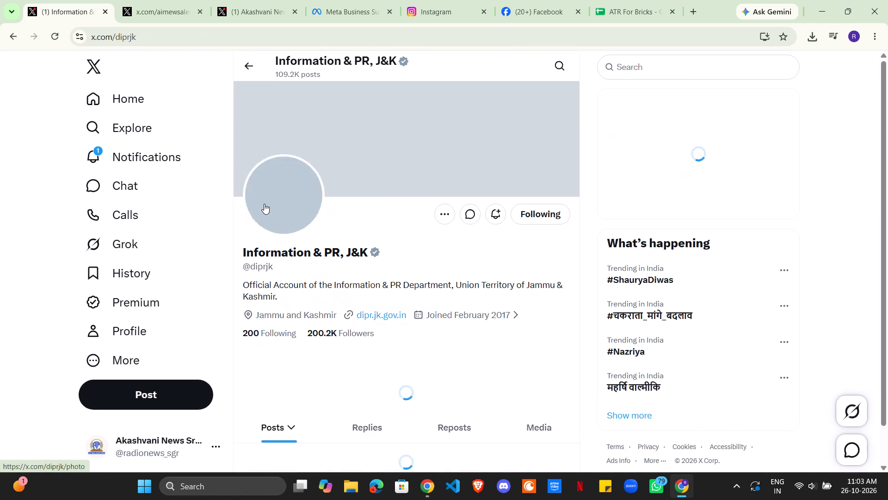
scroll(334, 234, down, 19)
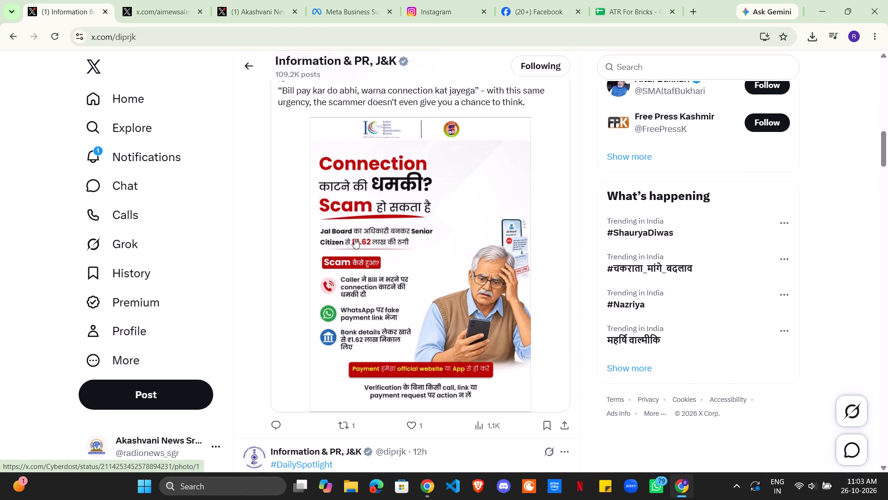
scroll(354, 238, down, 20)
scroll(354, 238, up, 4)
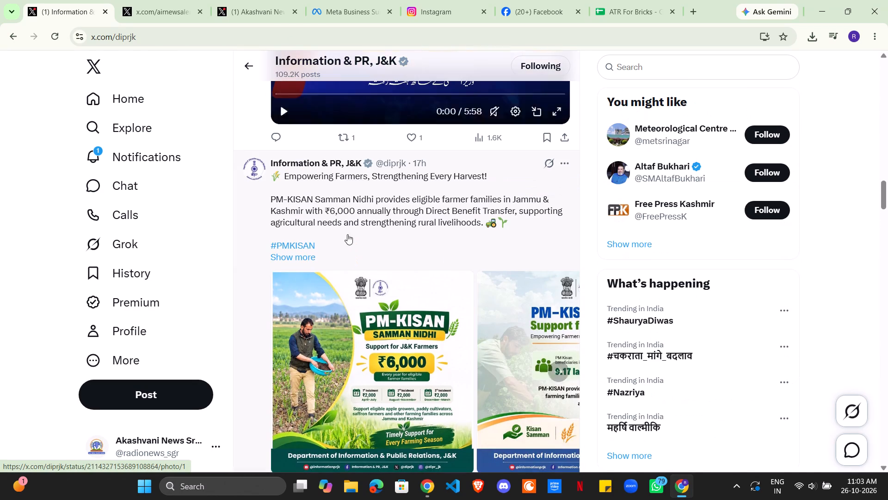
click(297, 255)
drag(501, 284, 410, 248)
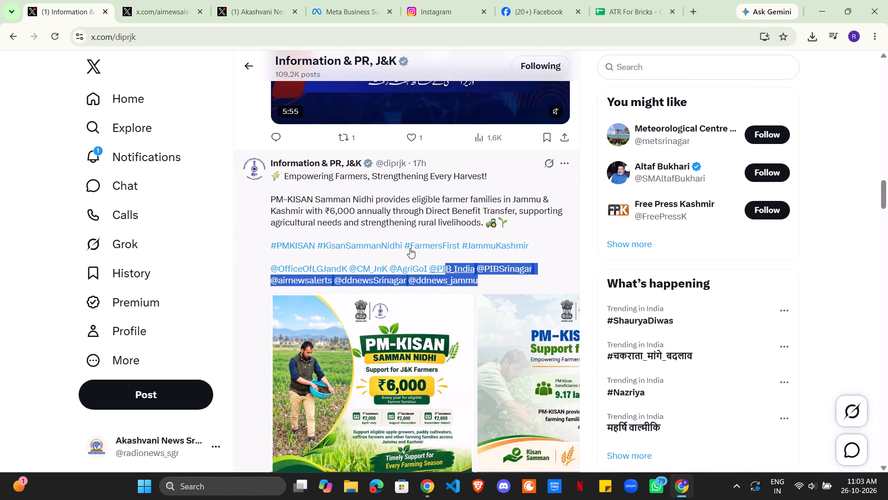
drag(410, 248, 273, 178)
key(ctrl+c)
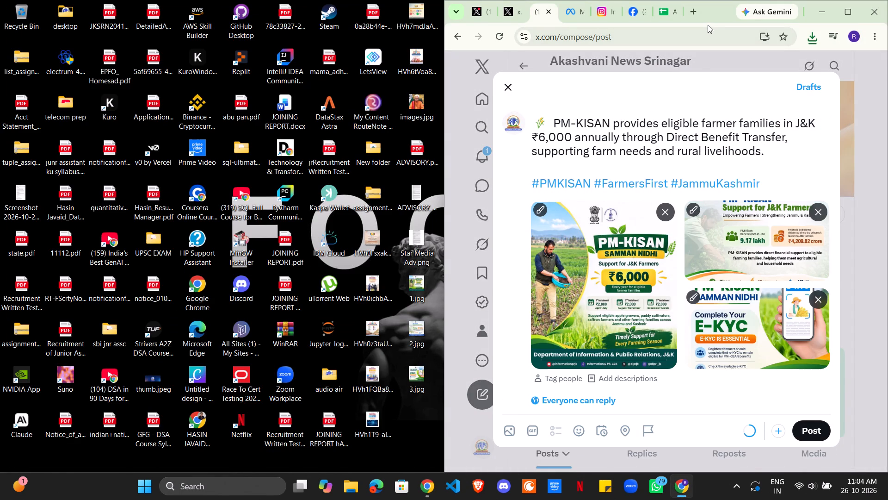
drag(717, 8, 619, 0)
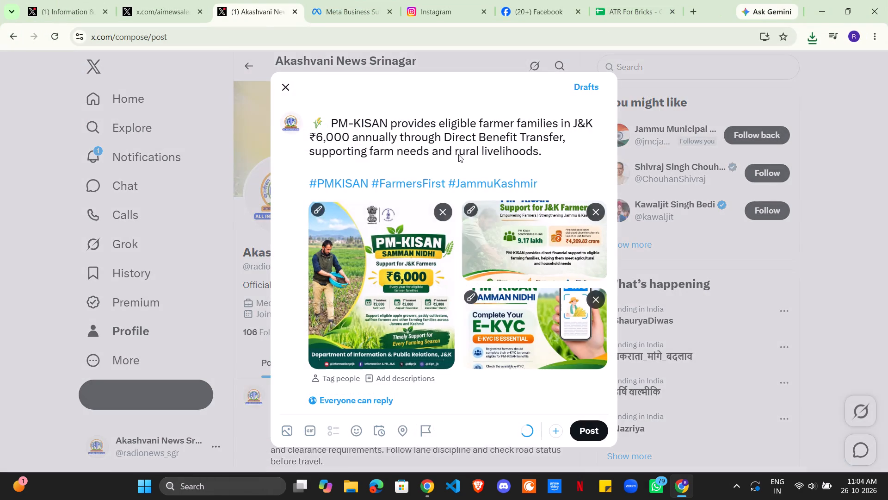
Copy the full PM-KISAN caption with its hashtags from the draft X post.
key(ctrl+a)
click(421, 153)
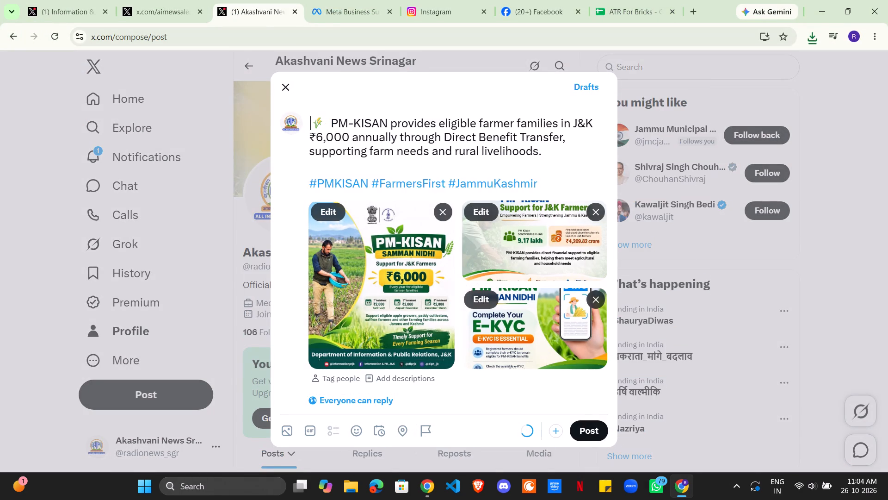
key(ctrl+a)
key(ctrl+c)
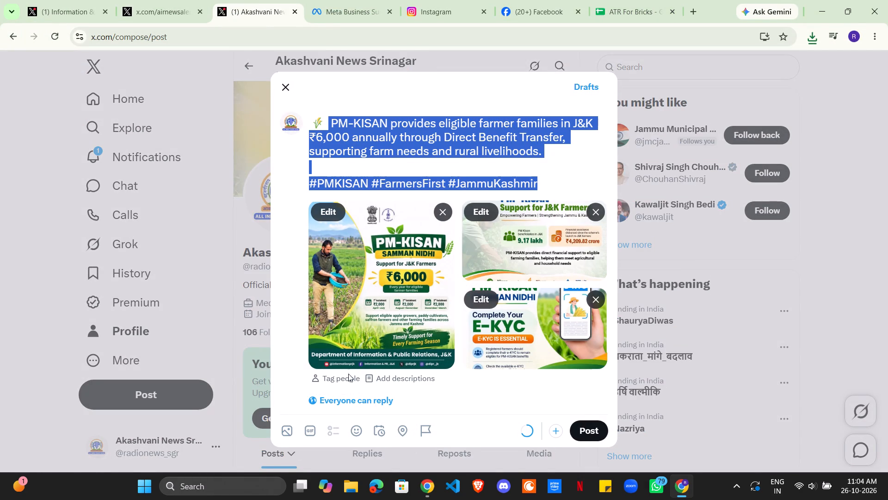
Tag All India Radio News in the images of the PM-KISAN post.
click(326, 381)
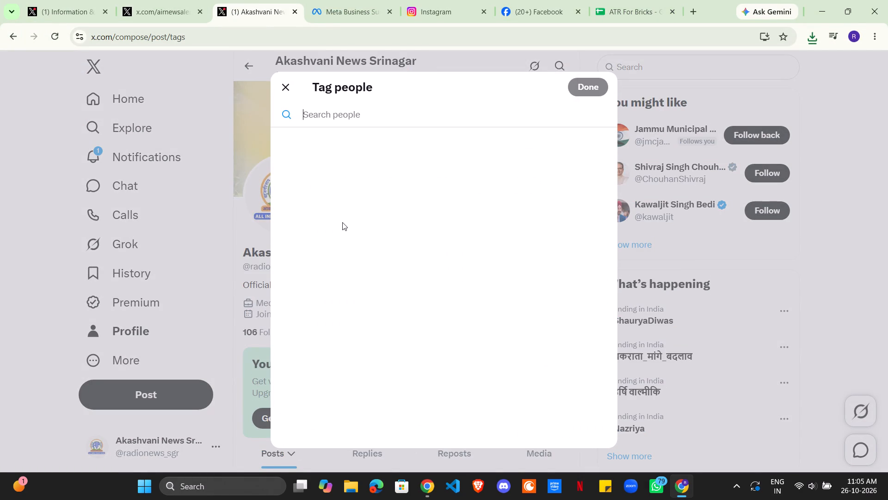
text(idp)
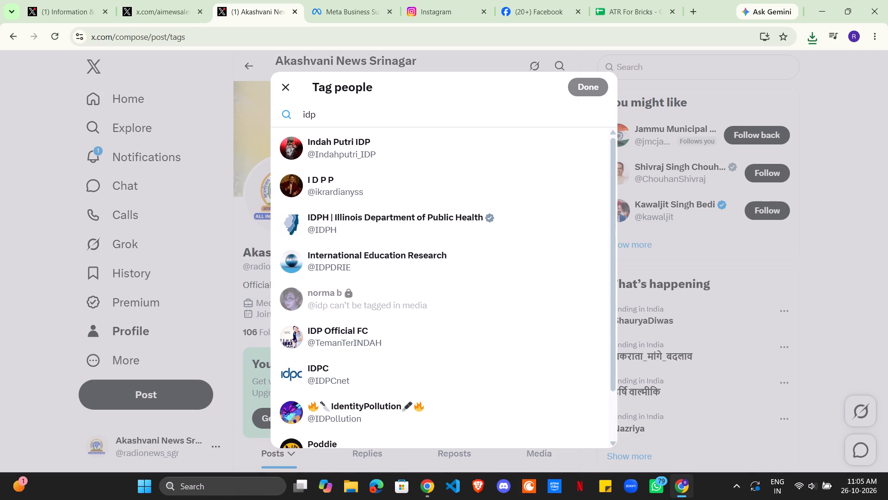
drag(337, 121, 295, 120)
text(air)
click(332, 147)
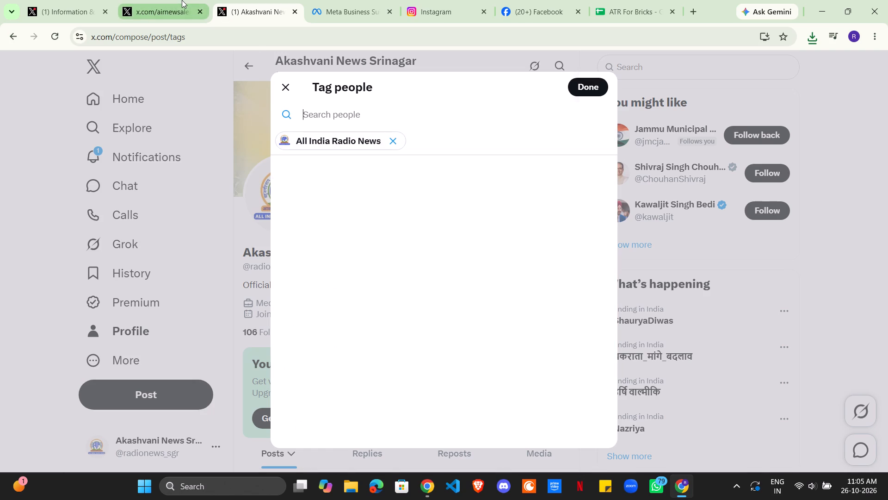
click(137, 2)
click(94, 0)
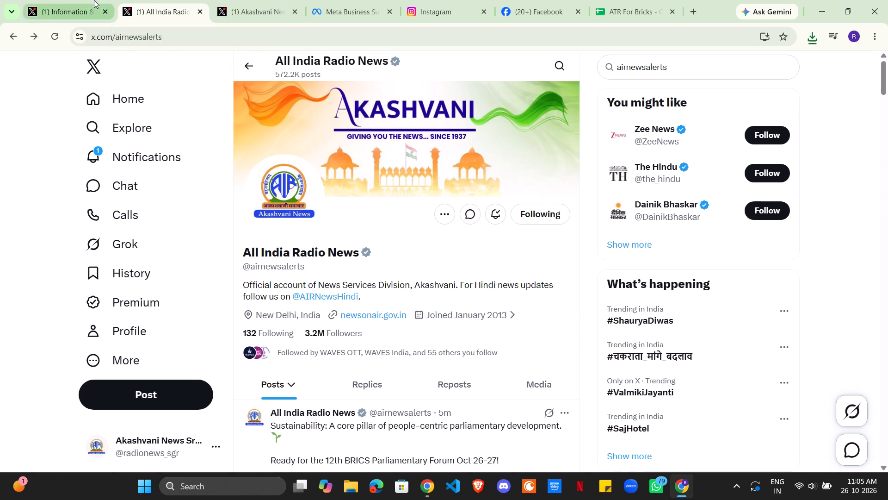
scroll(317, 202, up, 20)
scroll(317, 202, up, 20)
scroll(317, 202, up, 2)
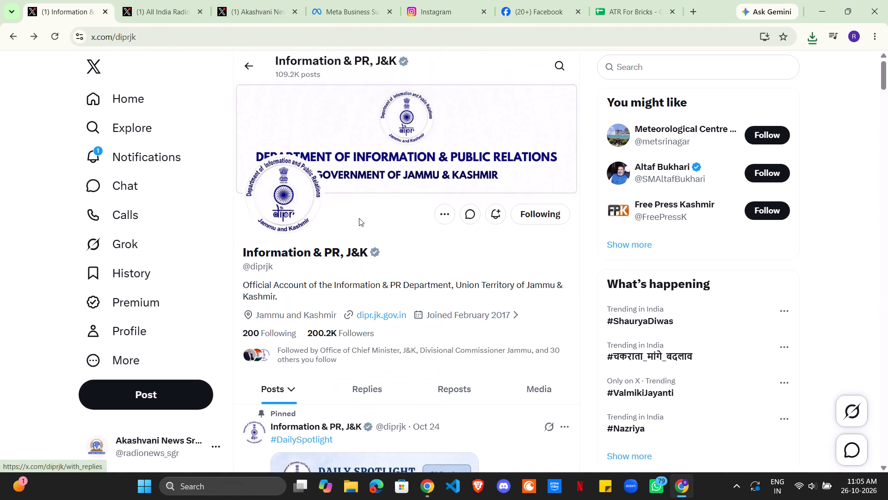
scroll(359, 218, up, 4)
drag(282, 271, 243, 275)
key(ctrl+c)
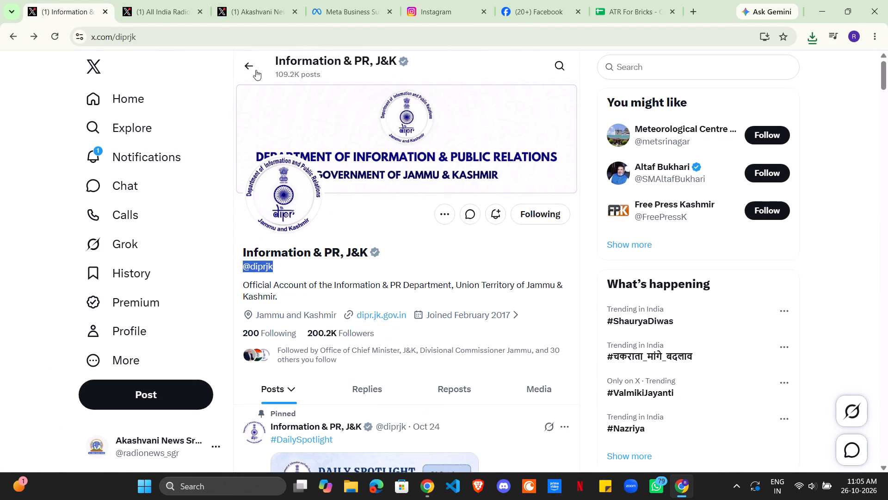
click(255, 14)
key(ctrl+v)
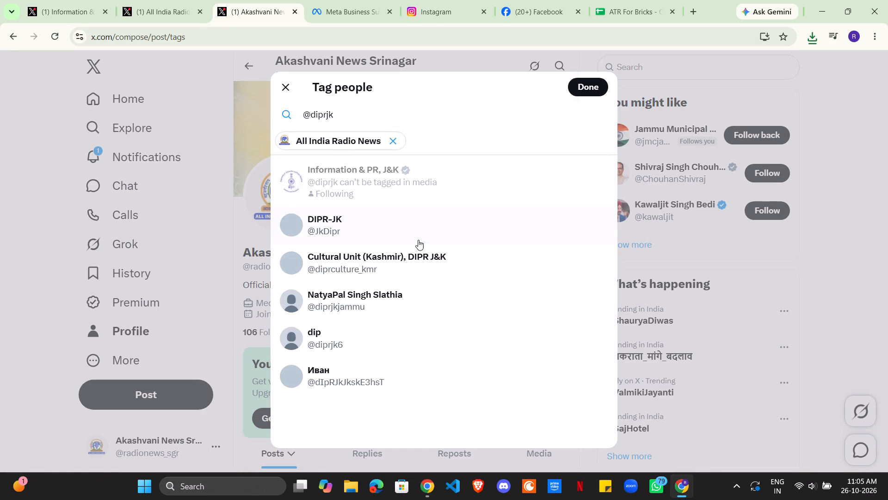
key(BackSpace)
key(BackSpace)
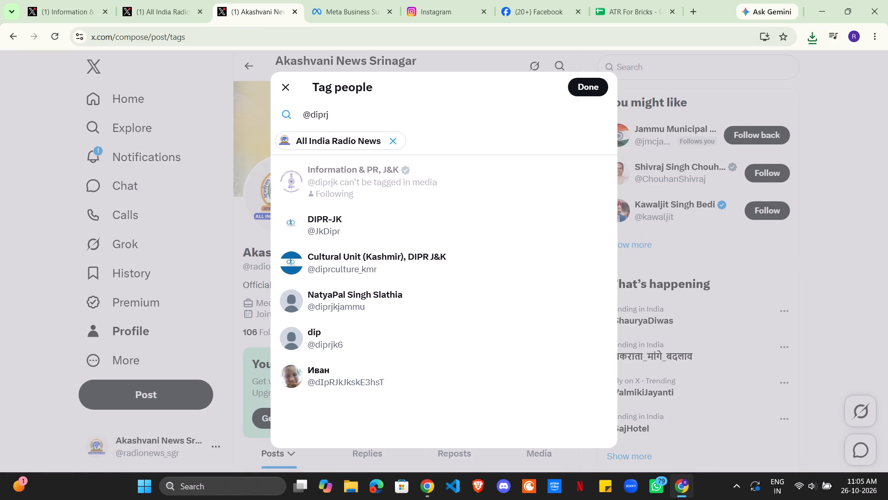
key(BackSpace)
key(BackSpace)
key(BackSpace)
key(BackSpace)
key(BackSpace)
click(586, 85)
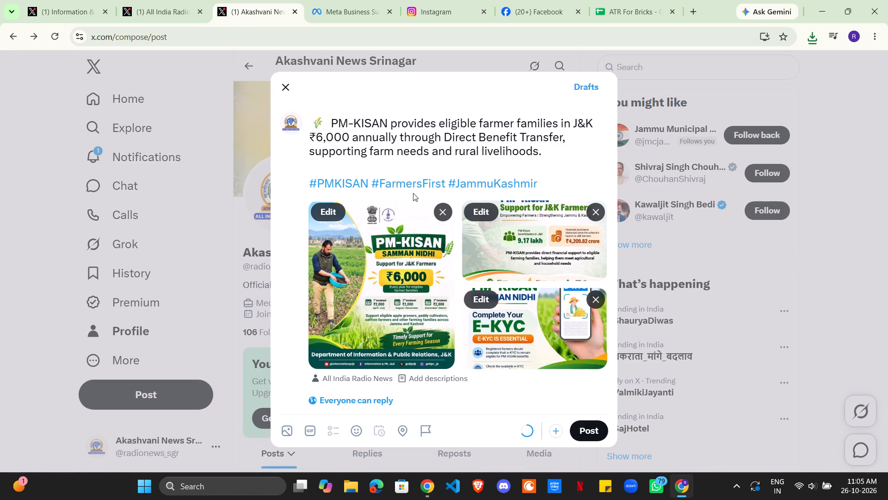
click(328, 172)
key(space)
key(ctrl+v)
click(493, 151)
key(ctrl+a)
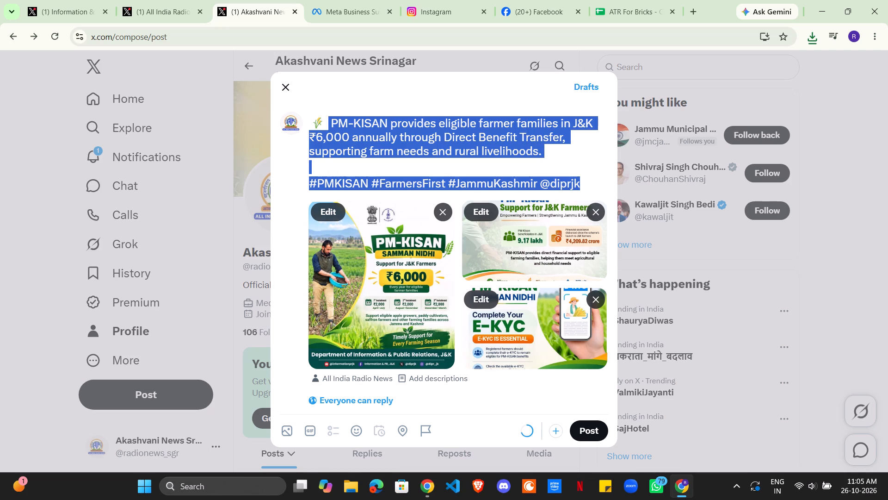
key(ctrl+c)
Publish the PM-KISAN post with its three images on X.
click(526, 183)
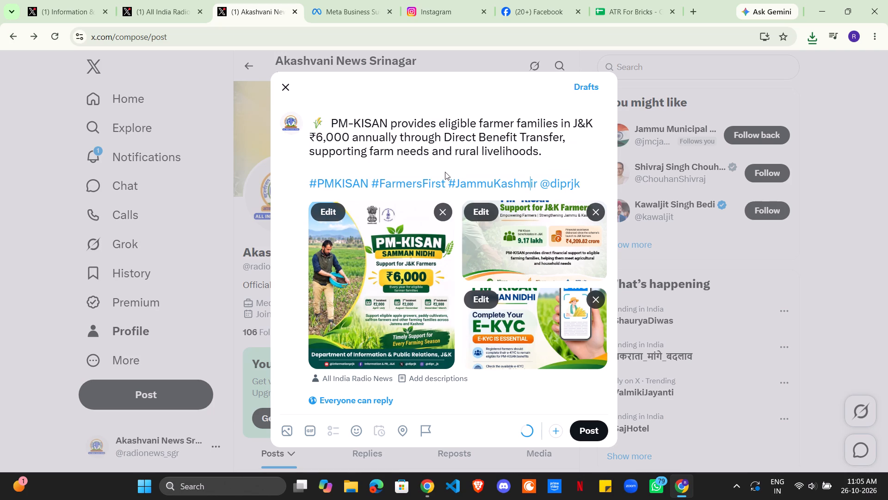
click(445, 172)
click(586, 431)
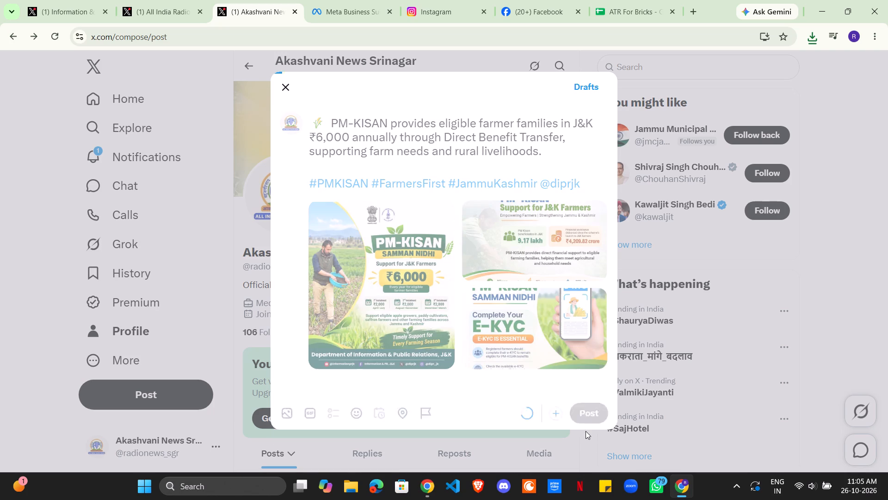
Create a new post in Meta Business Suite with the copied PM-KISAN caption, changing its mention to the dipr_jk account.
click(348, 0)
click(794, 68)
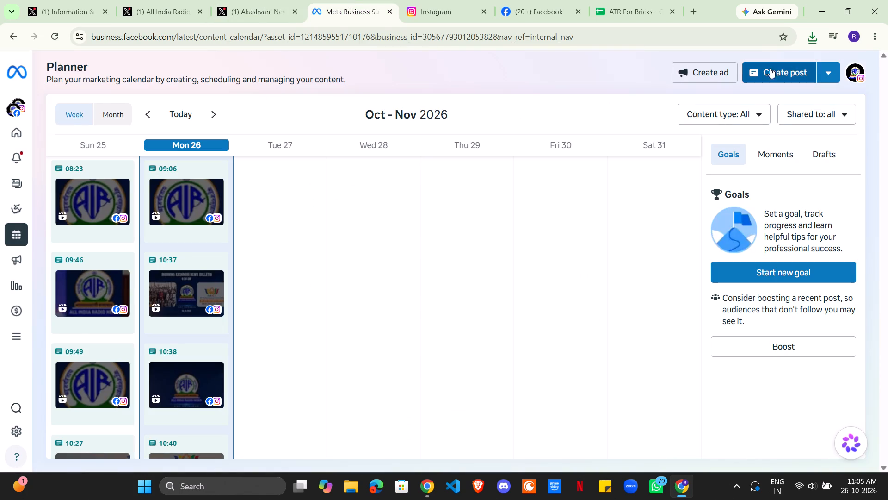
click(166, 379)
key(ctrl+v)
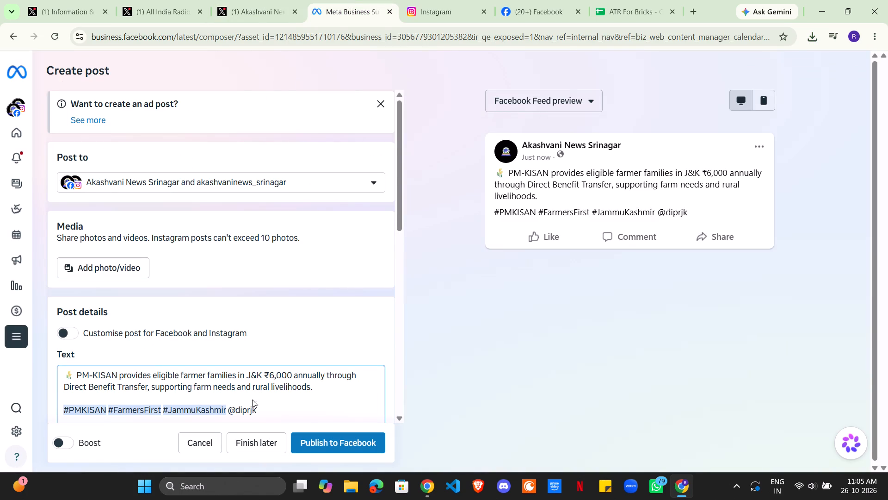
click(277, 408)
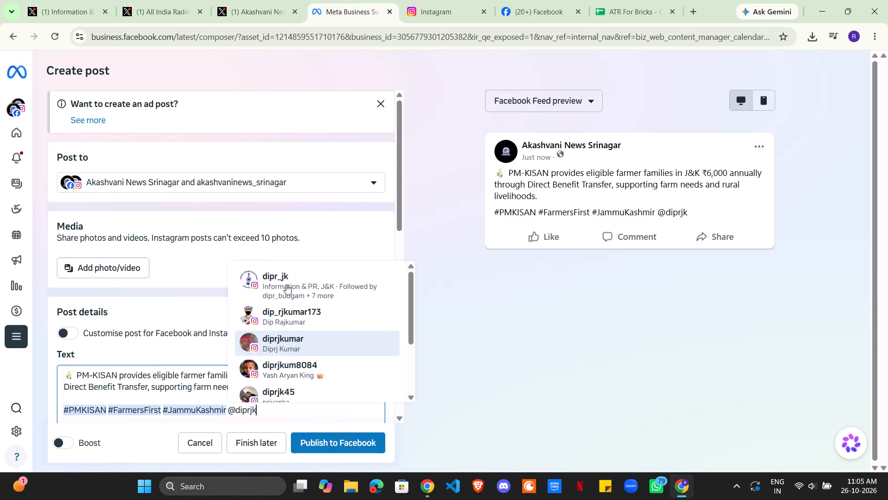
click(287, 278)
Attach the desktop images 1.jpg, 2.jpg and 3.jpg and publish the PM-KISAN post to Facebook and Instagram.
click(111, 266)
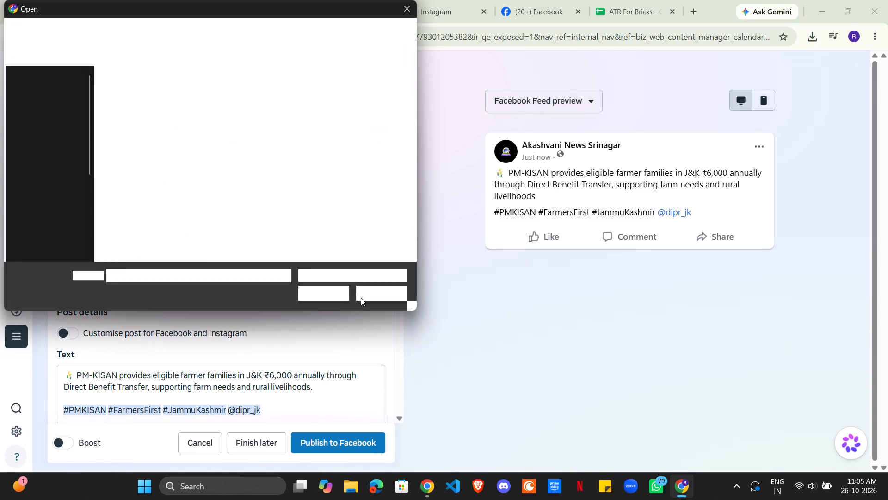
click(346, 177)
ctrl+click(154, 243)
ctrl+click(203, 225)
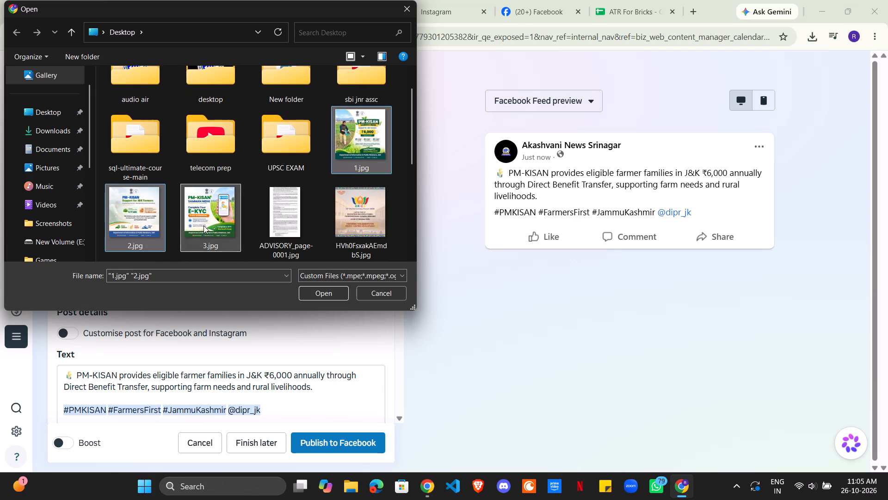
click(325, 297)
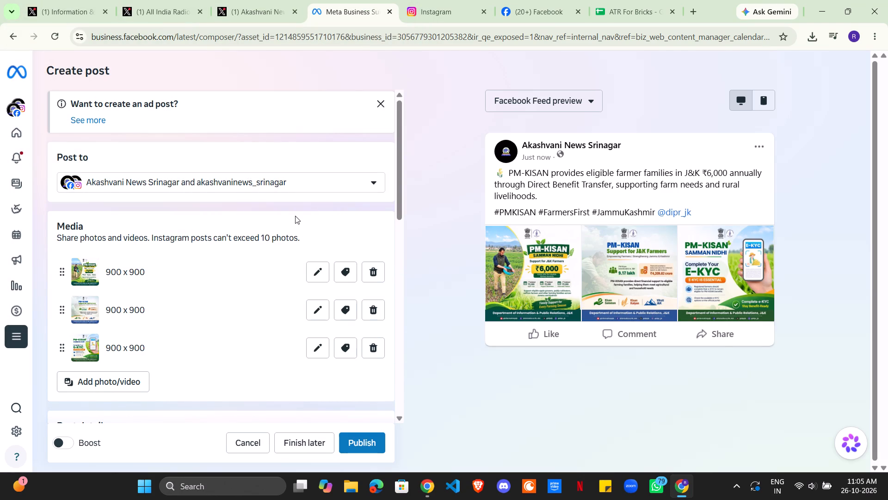
click(363, 445)
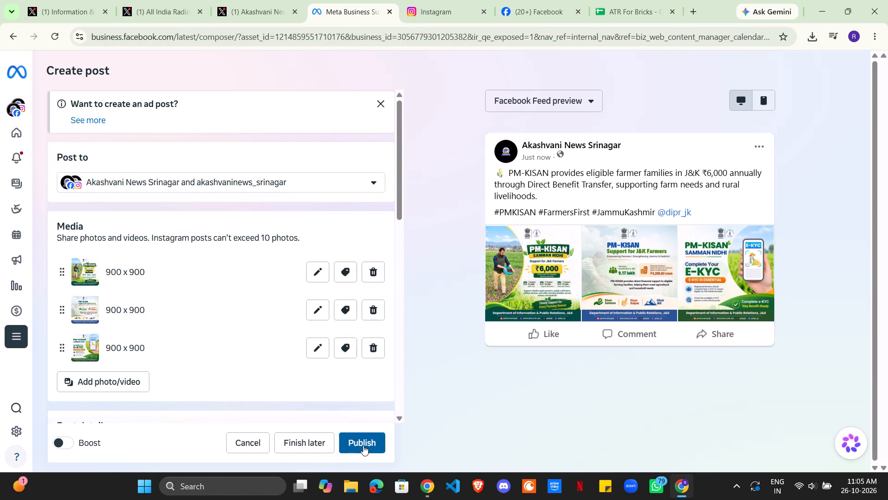
Look through the latest posts on All India Radio News's X profile, including the full text of the BRICS Chairship 2026 post.
click(174, 0)
scroll(301, 280, up, 7)
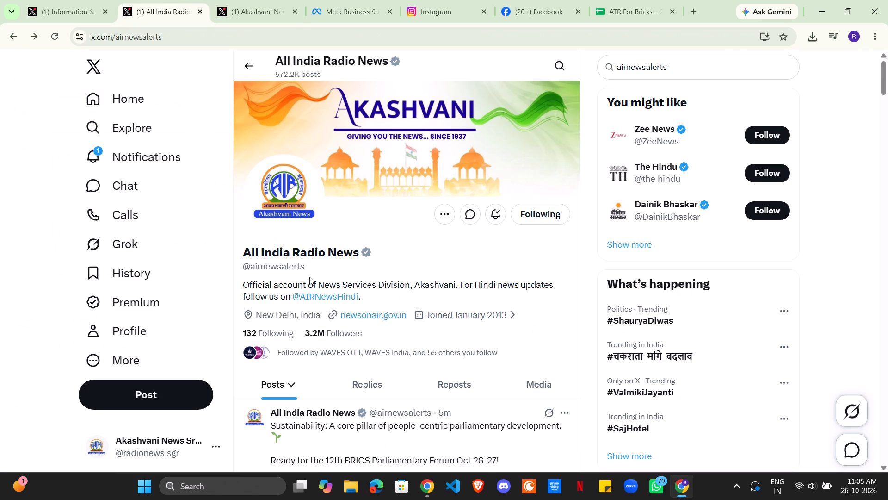
scroll(309, 277, down, 7)
scroll(309, 279, up, 5)
scroll(310, 280, down, 13)
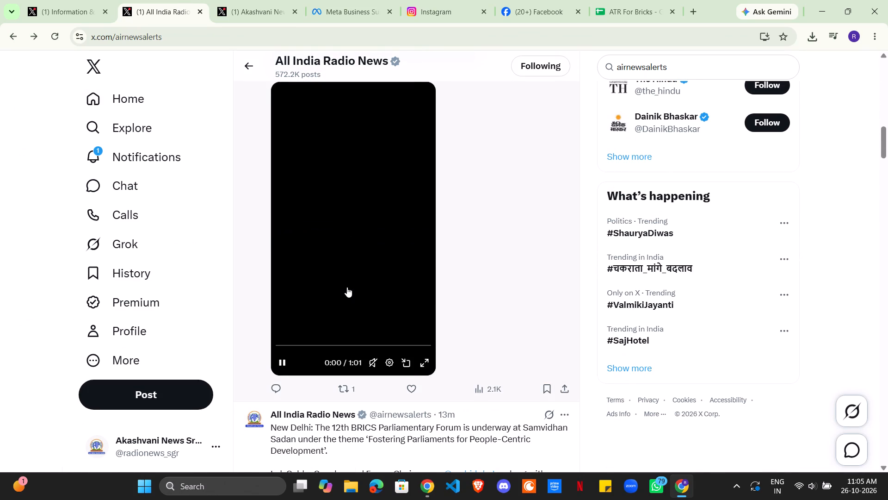
scroll(448, 297, down, 5)
scroll(458, 307, up, 6)
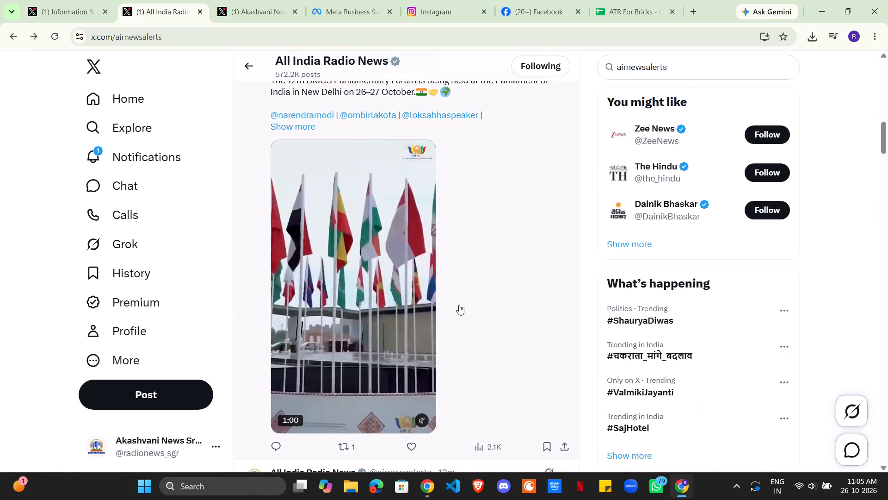
scroll(456, 289, up, 4)
click(302, 362)
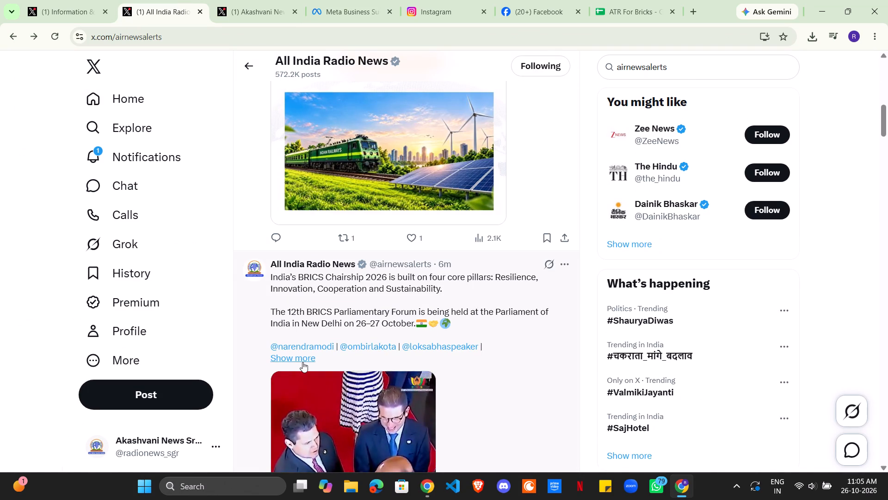
scroll(404, 361, up, 7)
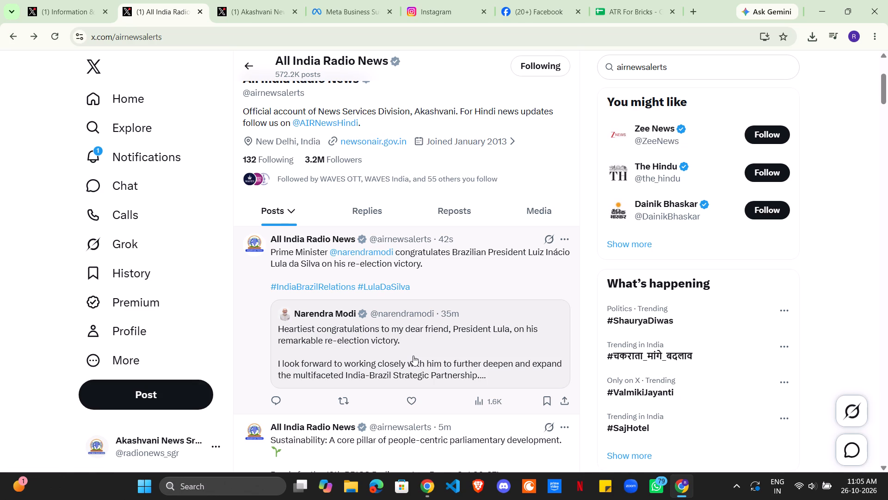
Compare recent All India Radio News and Akashvani News Srinagar posts, and copy the link of AIR's BRICS Chairship 2026 four-pillars video post.
scroll(413, 355, down, 1)
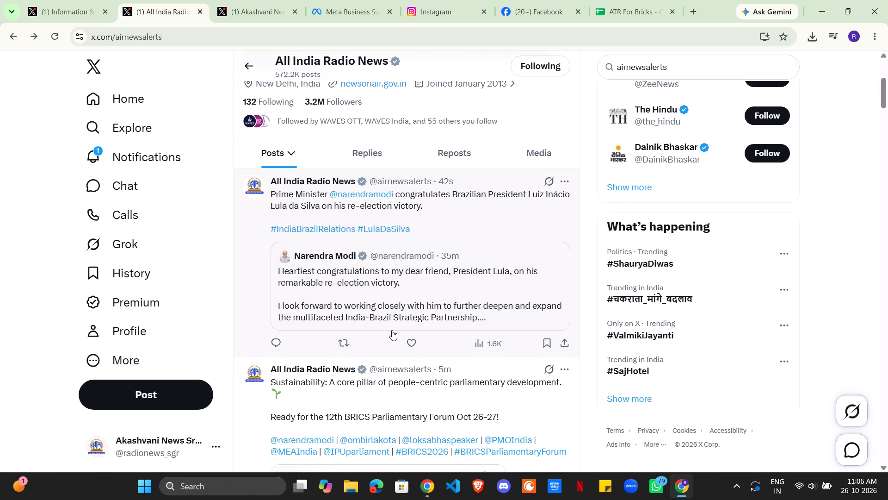
click(346, 0)
click(286, 0)
scroll(427, 237, down, 4)
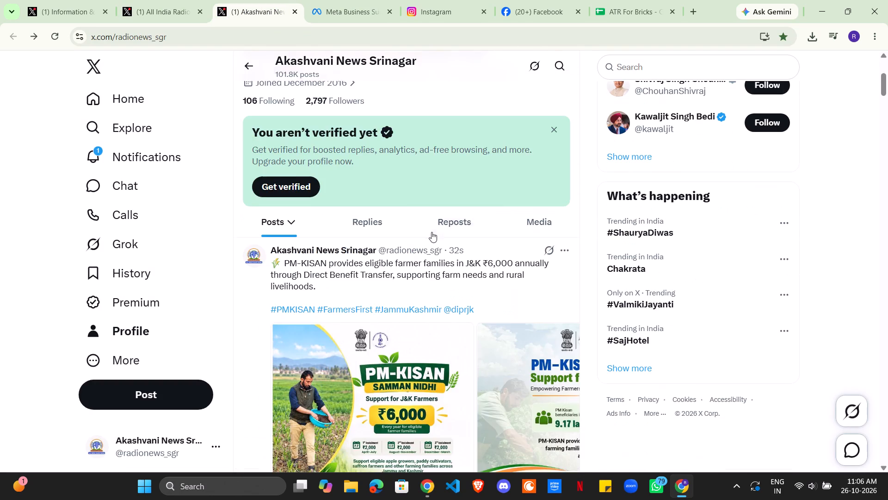
scroll(430, 226, down, 5)
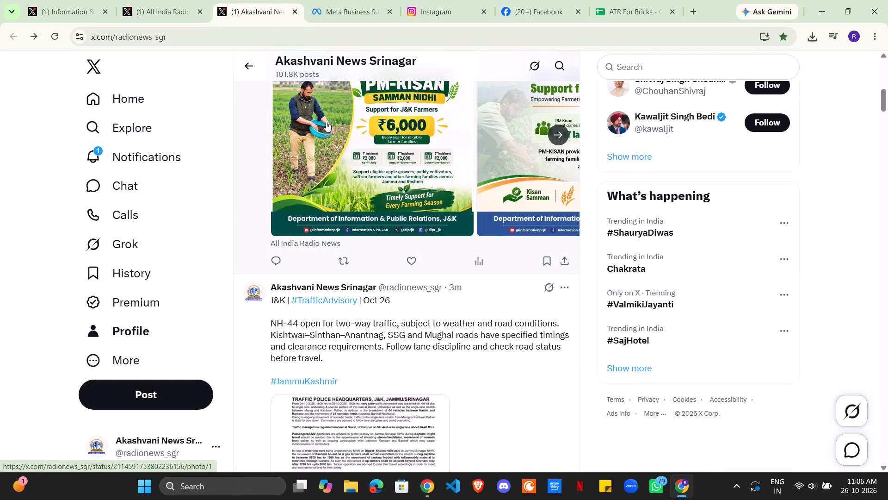
click(174, 4)
scroll(367, 297, down, 8)
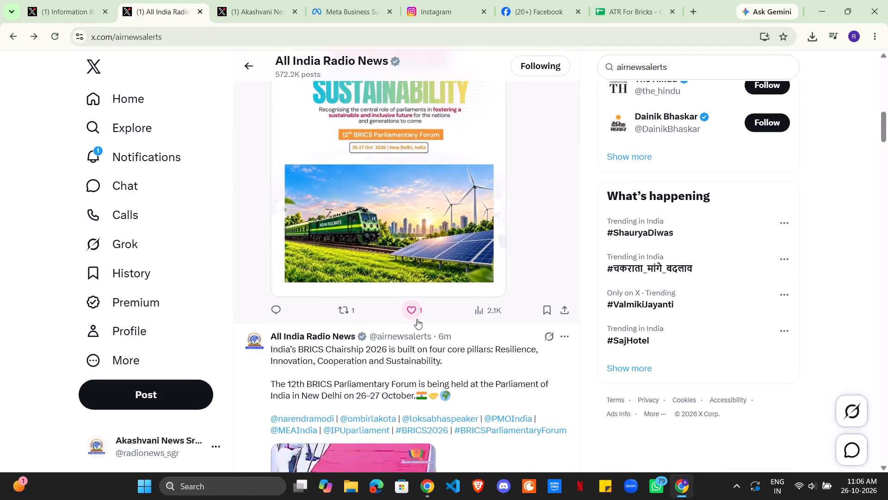
scroll(478, 342, down, 5)
click(566, 462)
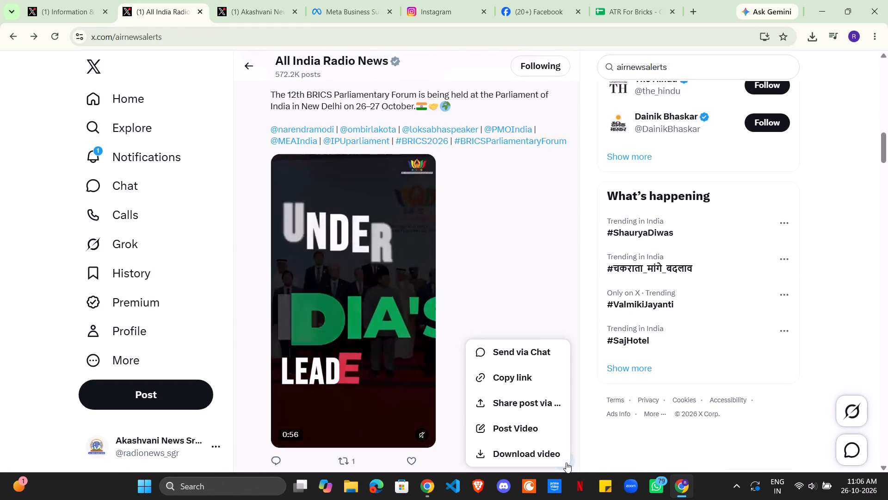
click(495, 379)
Submit the copied BRICS four-pillars post link to Twitter Video Downloader and open the 576x1024 mp4 version.
click(691, 18)
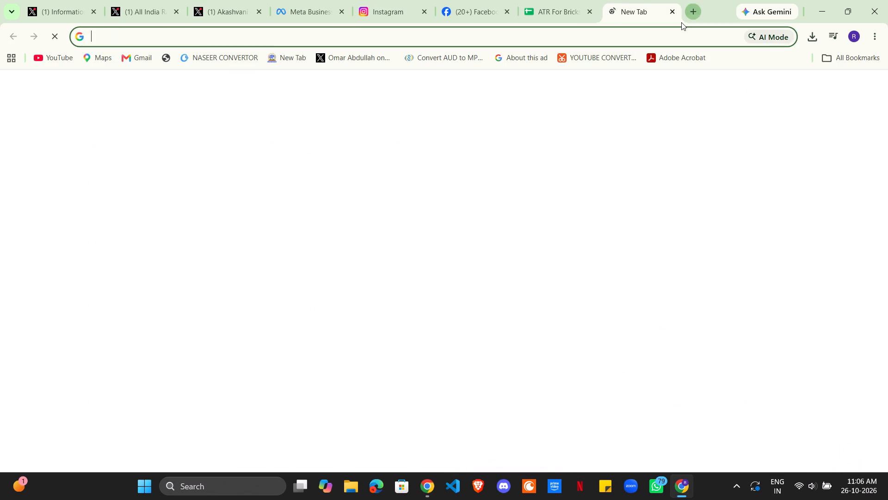
key(t)
key(Return)
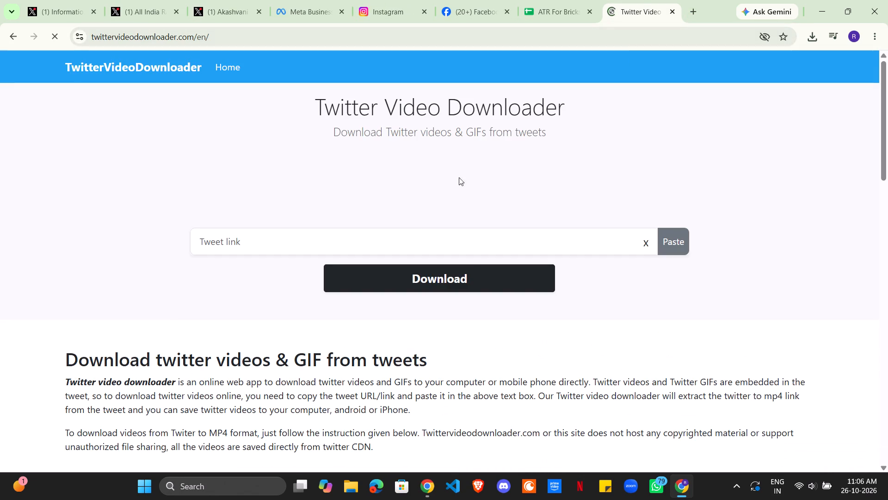
click(378, 229)
right_click(241, 250)
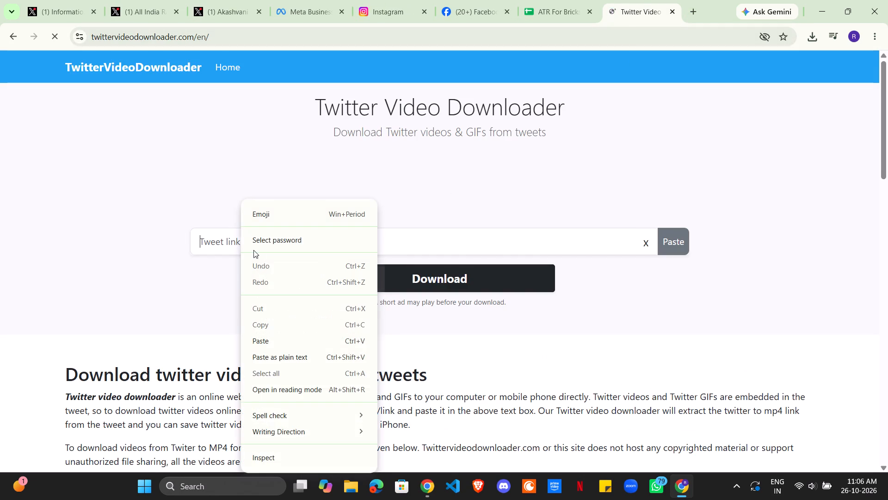
click(266, 341)
click(401, 291)
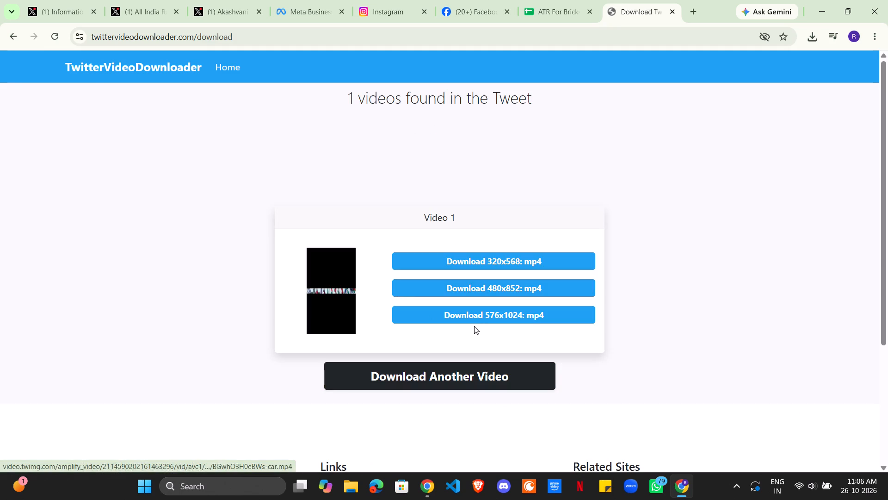
click(475, 317)
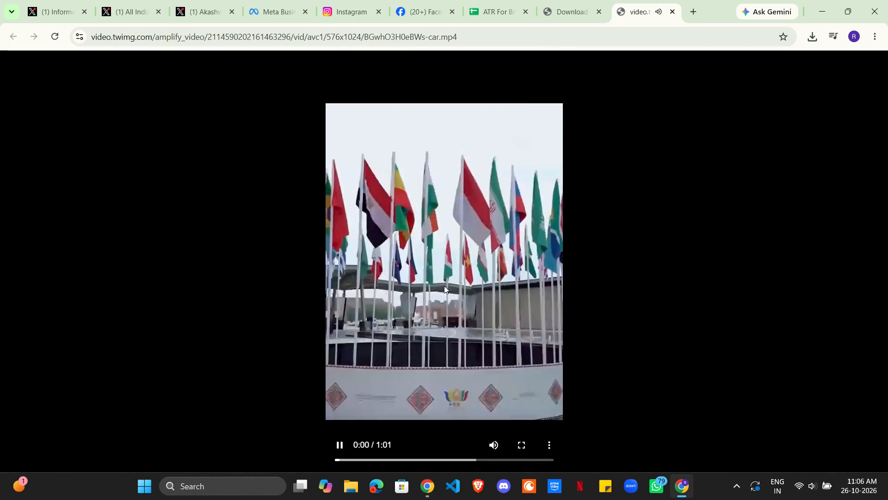
Pause the BRICS video, save it to the Desktop as BGwhO3H0eBWs-car.mp4, and close the video and downloader pages.
click(441, 285)
click(545, 448)
click(518, 388)
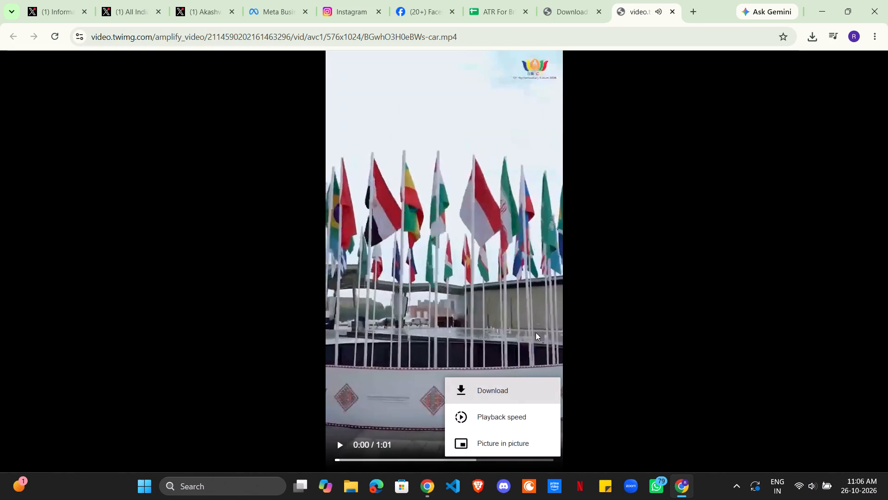
click(326, 288)
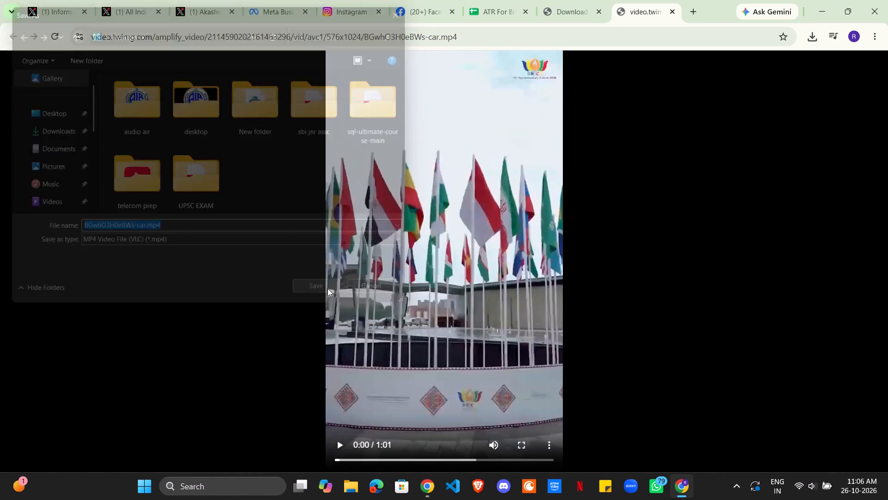
click(263, 234)
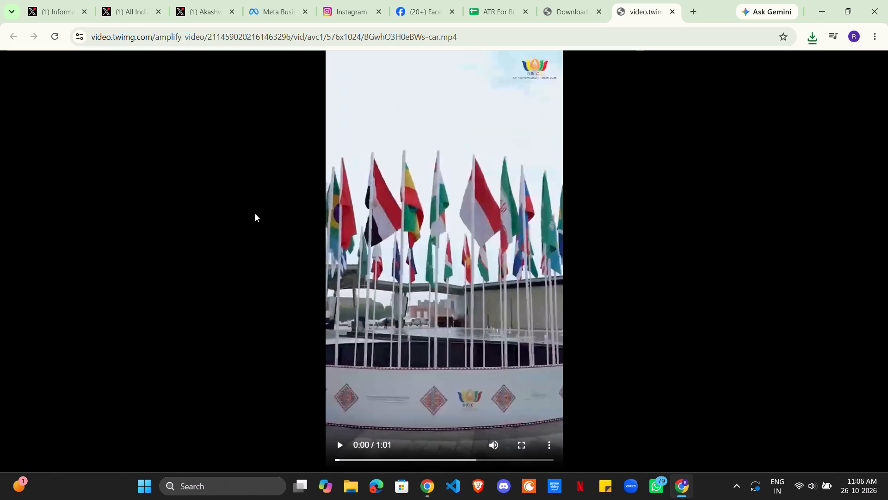
click(208, 197)
click(673, 13)
click(671, 12)
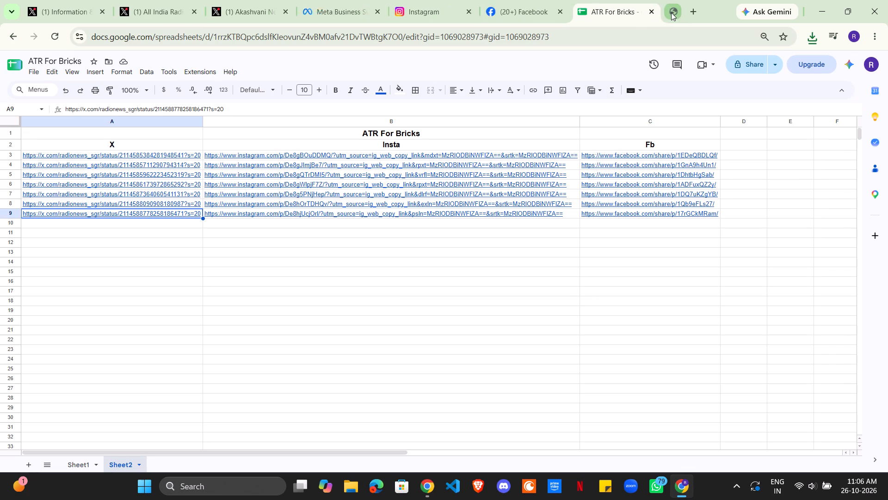
double_click(169, 227)
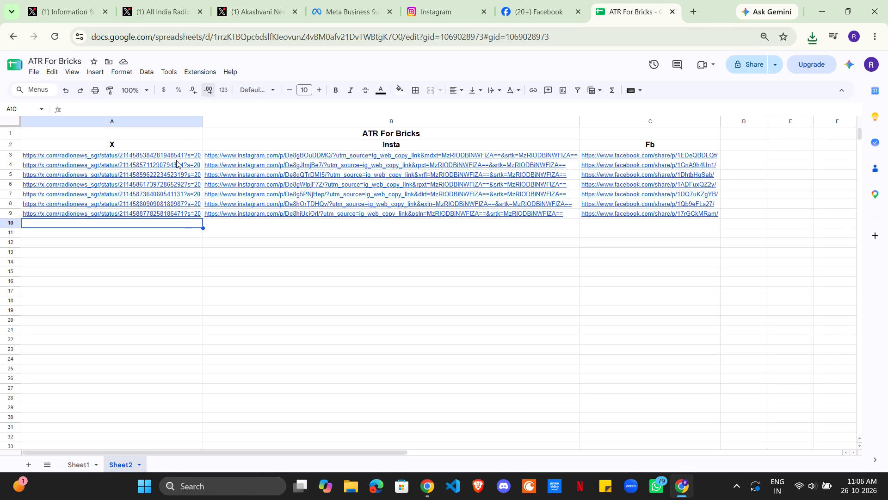
double_click(178, 222)
click(263, 0)
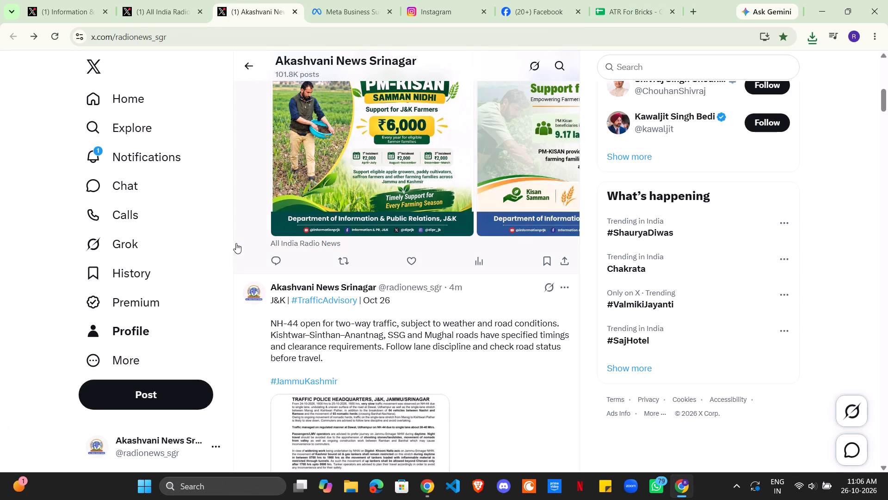
click(176, 5)
drag(570, 142, 273, 120)
scroll(423, 151, up, 1)
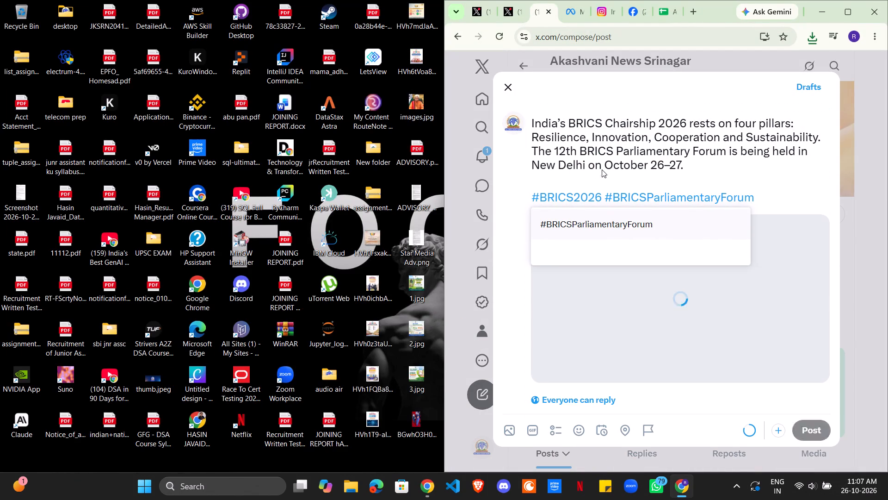
Tag All India Radio News in the BRICS video of the draft X post.
drag(720, 4, 664, 0)
scroll(504, 358, down, 7)
click(580, 169)
scroll(606, 205, down, 8)
click(516, 350)
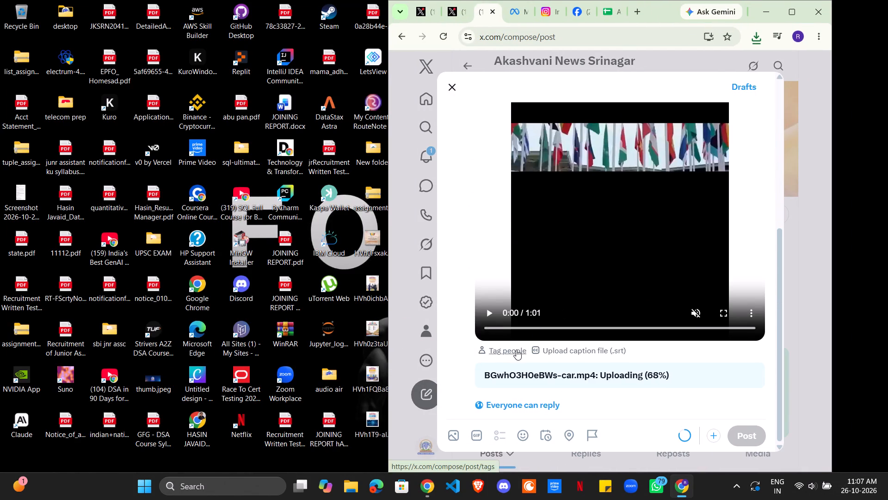
key(n)
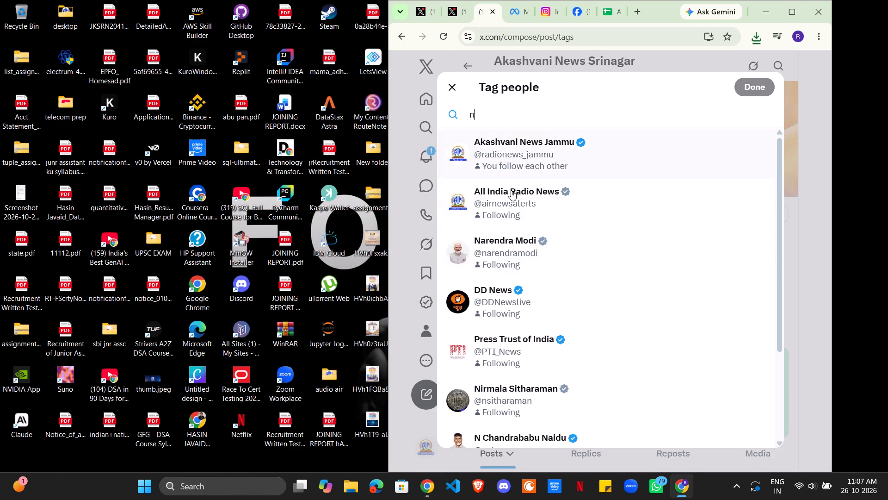
click(511, 195)
click(752, 91)
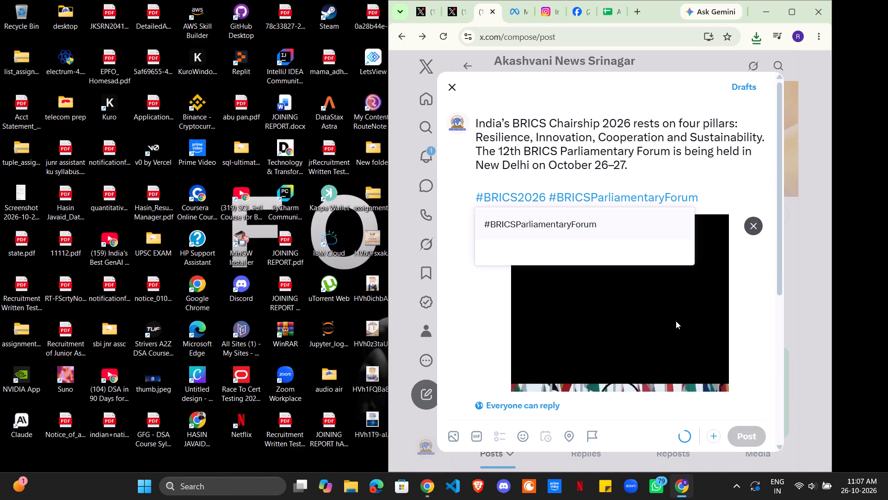
Start a new reel in Meta Business Suite and paste the reworded BRICS Chairship caption as its text.
click(516, 16)
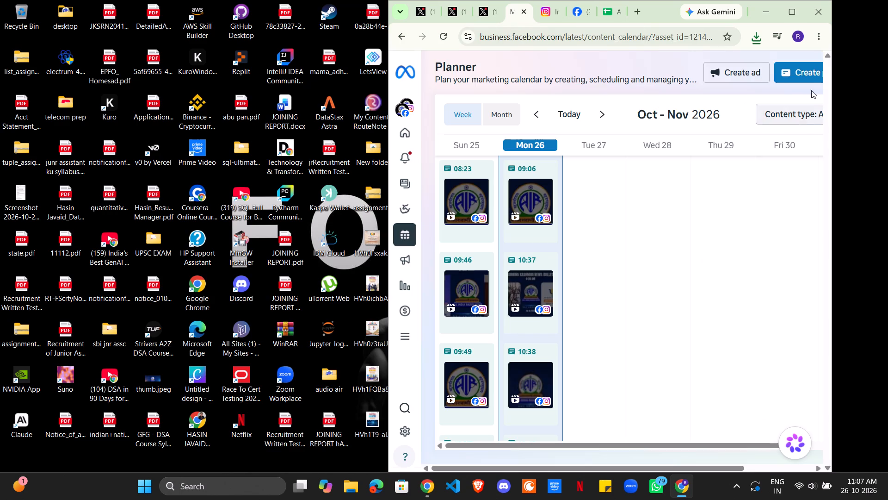
drag(665, 9, 573, 0)
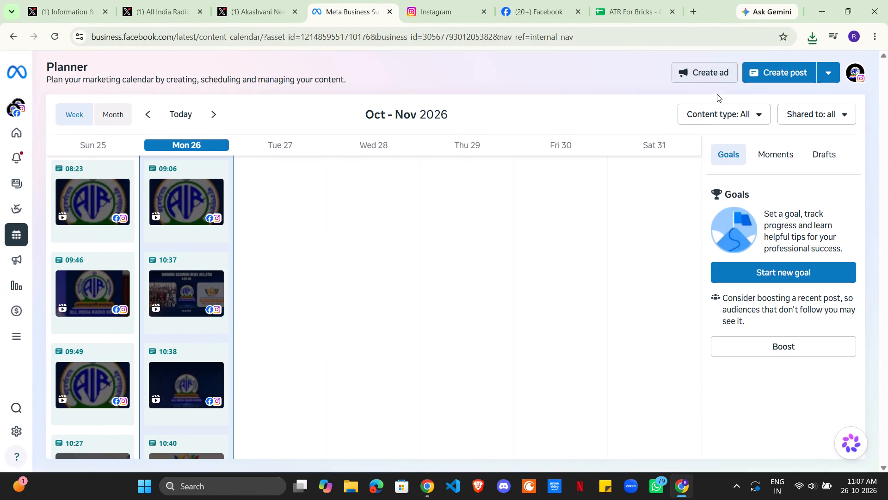
click(839, 75)
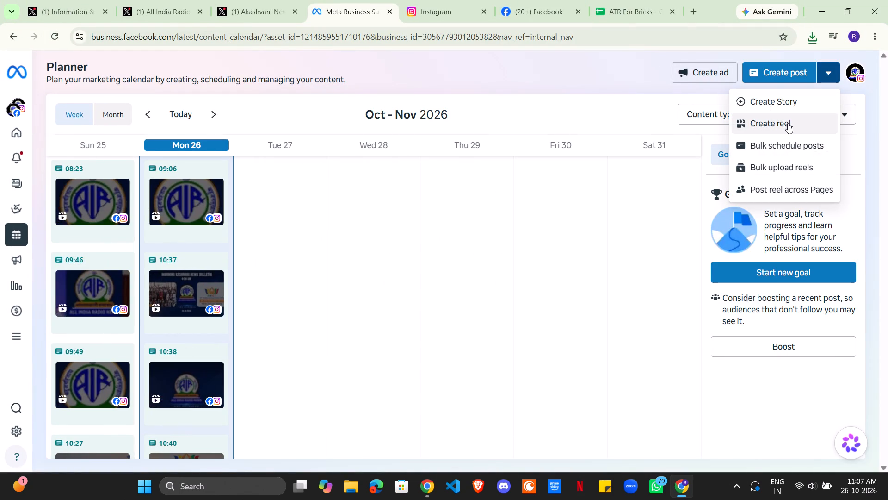
click(788, 123)
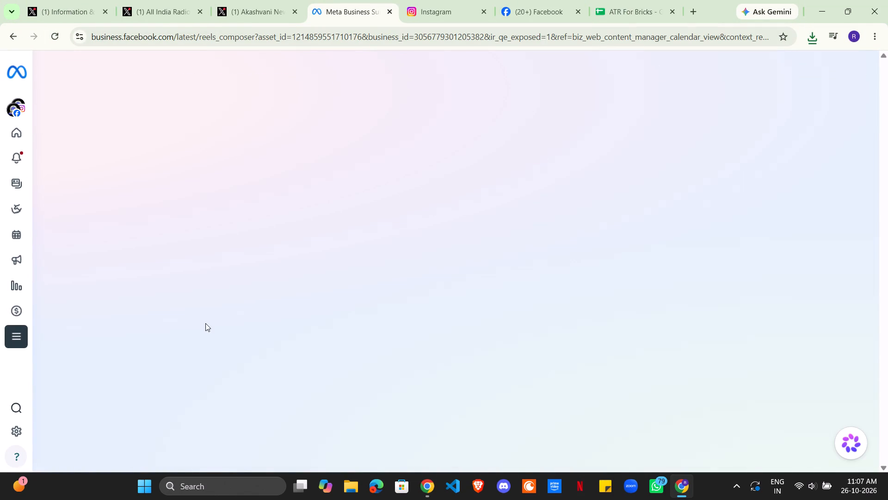
click(108, 363)
key(ctrl+v)
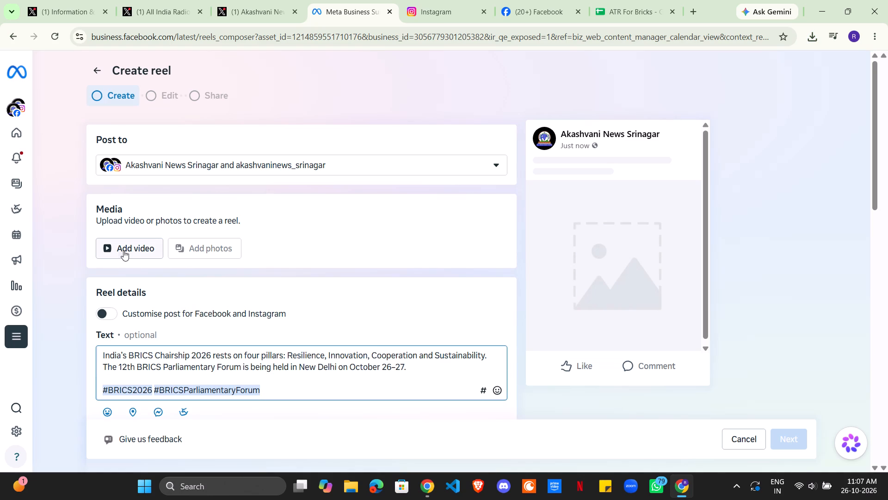
Add the BGwhO3H0eBWs-car.mp4 video from the Desktop to the reel and mute its preview.
click(123, 250)
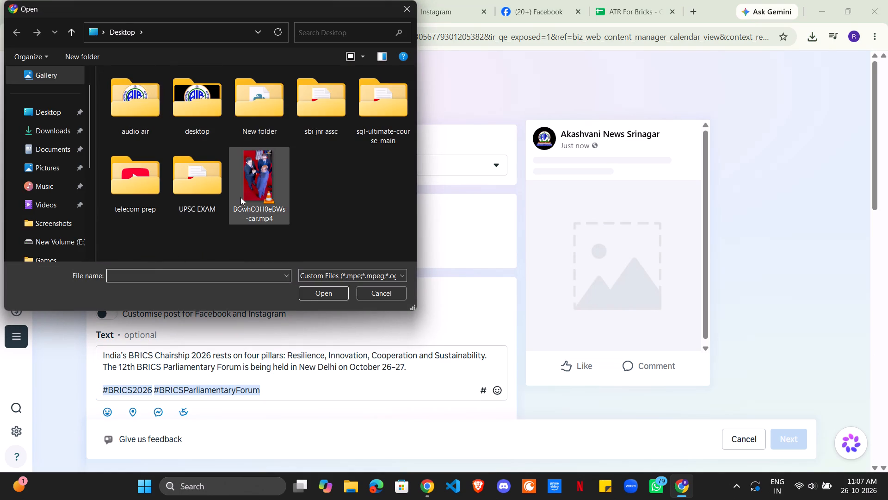
click(240, 197)
click(315, 298)
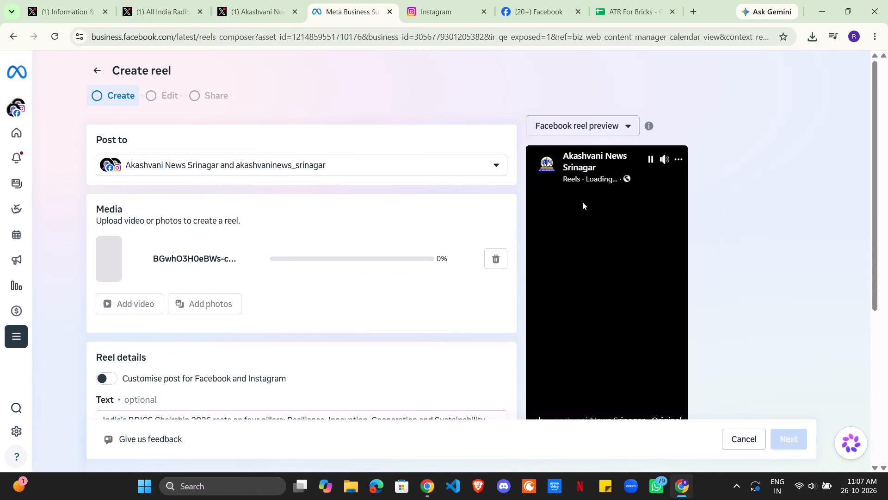
click(662, 161)
scroll(383, 277, down, 4)
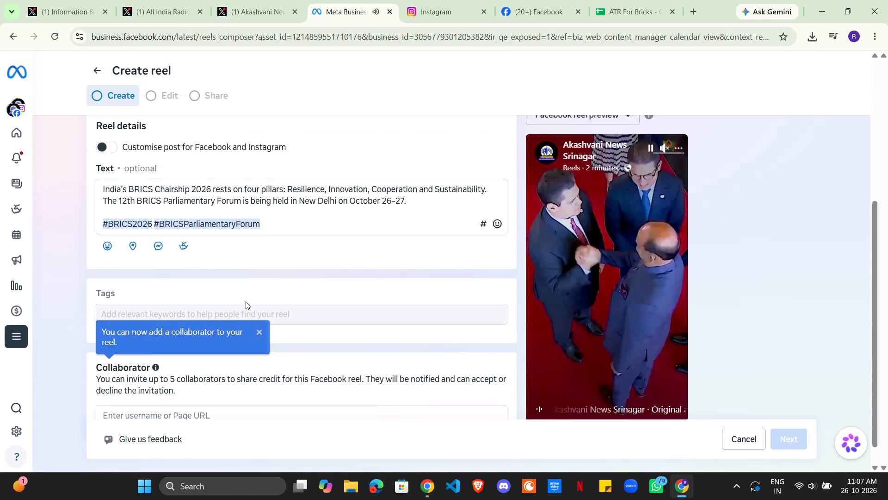
Bring up further suggested thumbnails for the BRICS Chairship reel.
scroll(250, 303, down, 4)
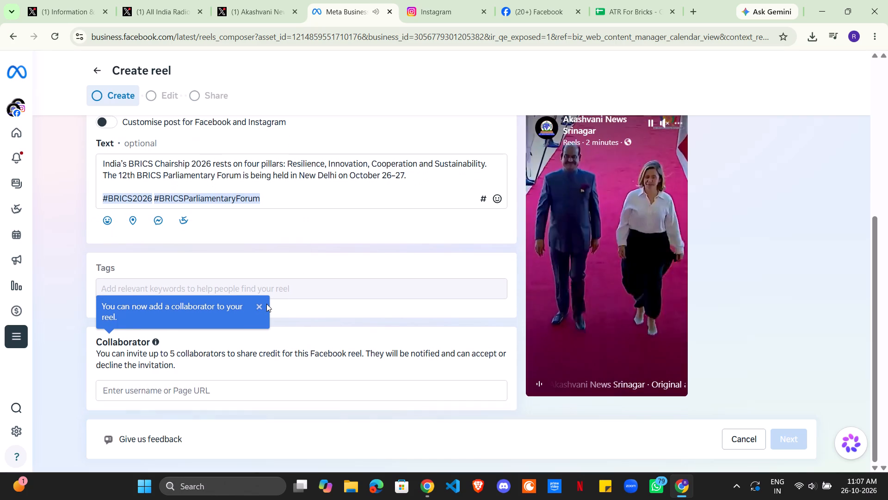
scroll(266, 304, down, 4)
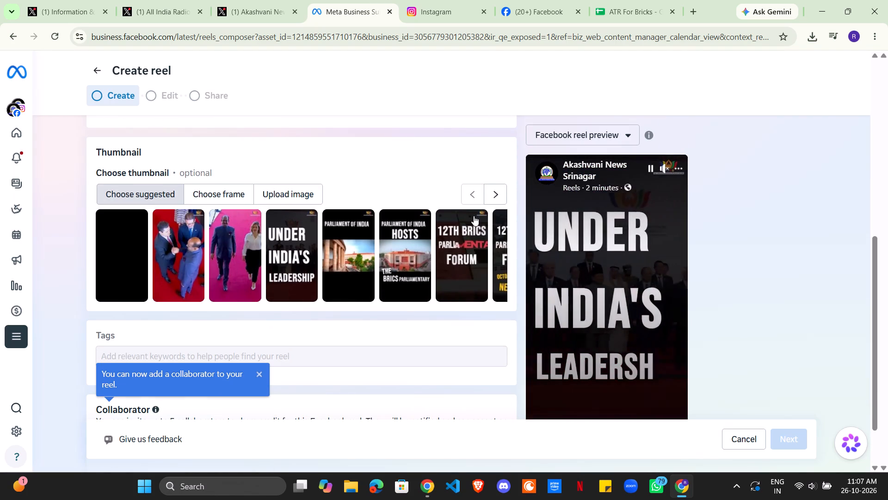
click(491, 196)
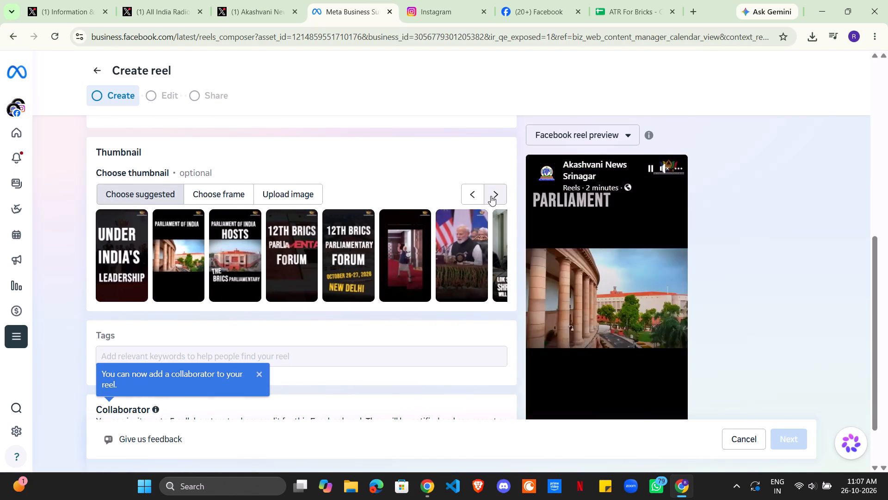
Choose the suggested thumbnail reading "12th BRICS Parliamentary Forum October 26-27, 2026 New Delhi" for the reel.
click(350, 262)
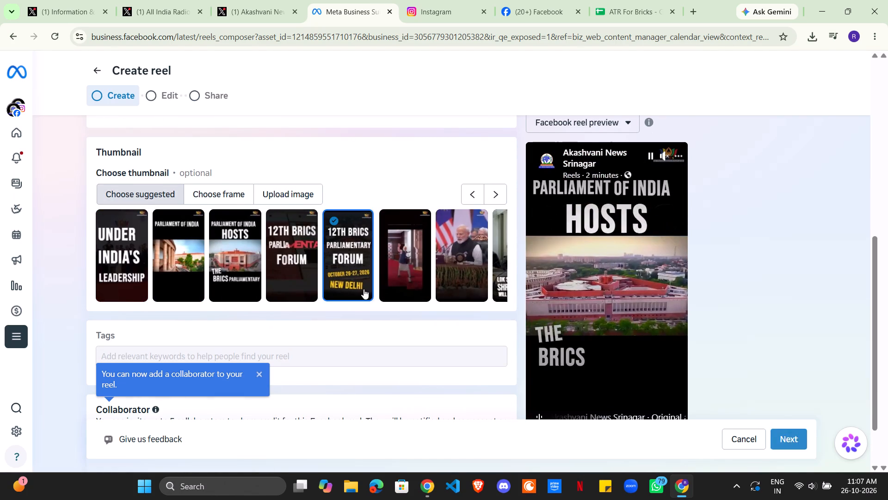
Publish the drafted BRICS Chairship 2026 video post on Akashvani News Srinagar's X account.
click(265, 0)
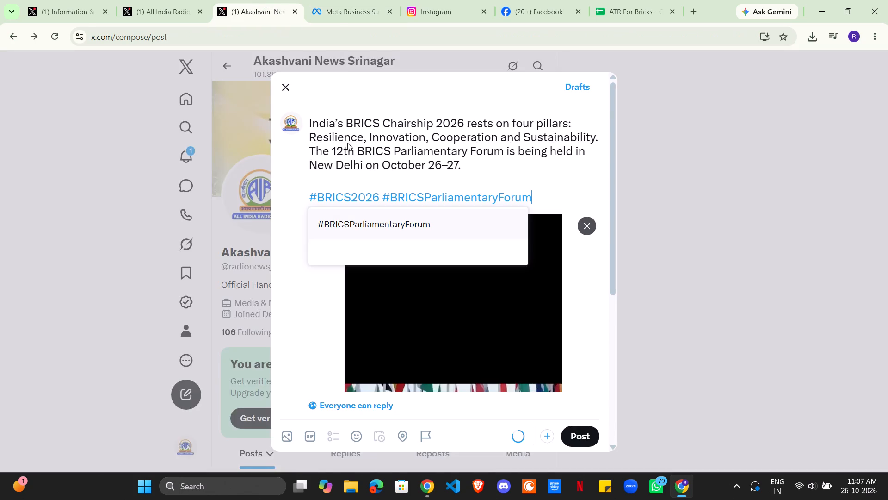
click(453, 177)
scroll(466, 189, down, 5)
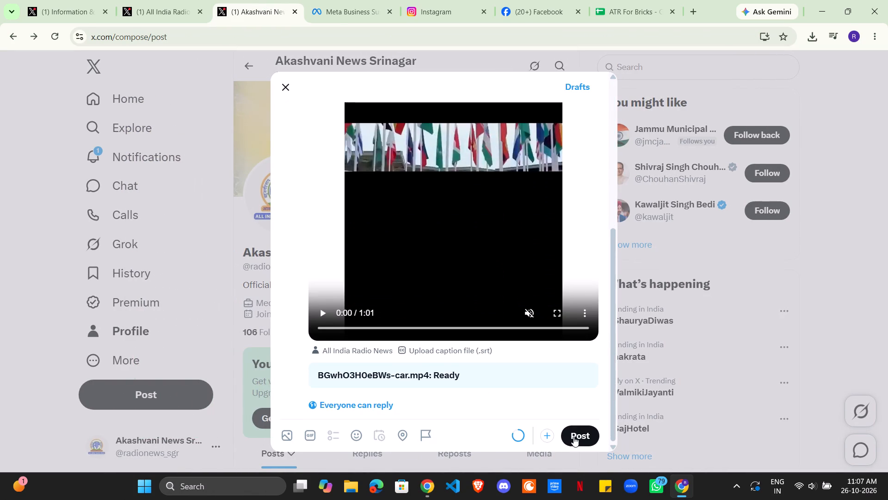
click(575, 436)
Advance the BRICS Chairship reel through the Edit and Share stages with default settings and share it.
click(323, 10)
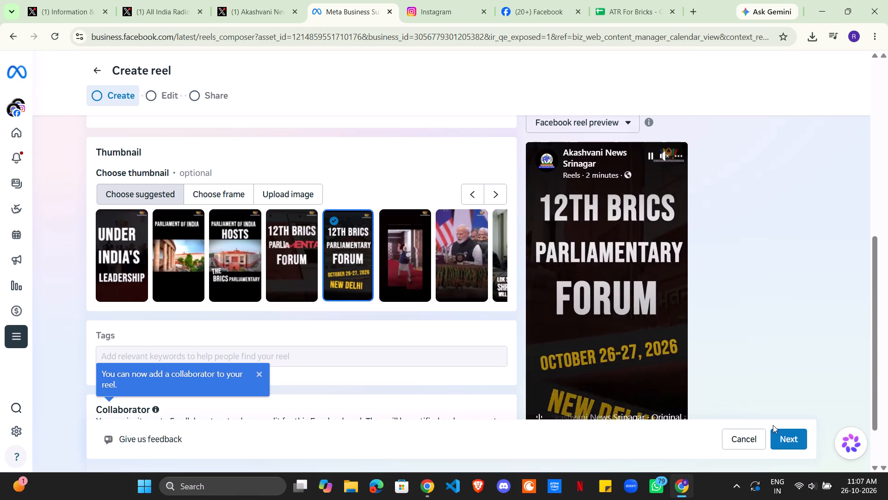
click(805, 444)
click(805, 444)
click(797, 443)
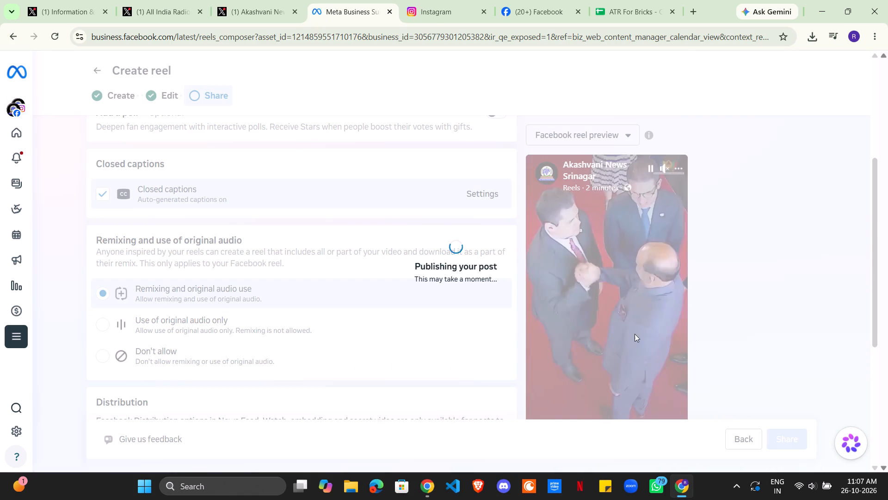
Copy the new BRICS Chairship X post's link and paste it into row 10 of the X column in ATR For Bricks.
click(260, 0)
scroll(408, 262, up, 3)
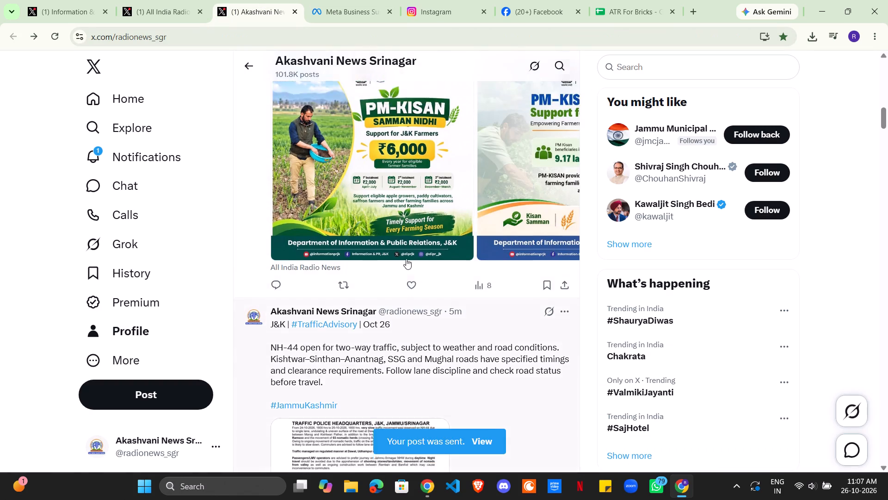
scroll(406, 259, up, 5)
scroll(463, 281, up, 3)
scroll(484, 289, down, 3)
click(567, 402)
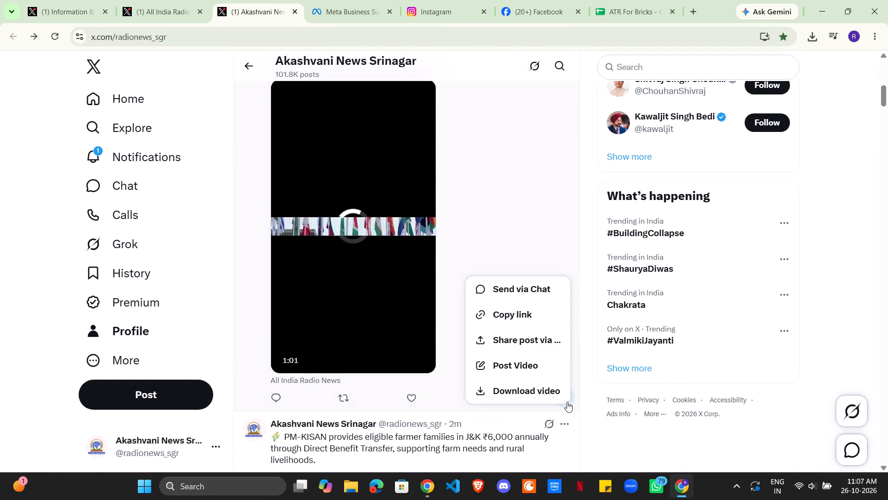
click(512, 307)
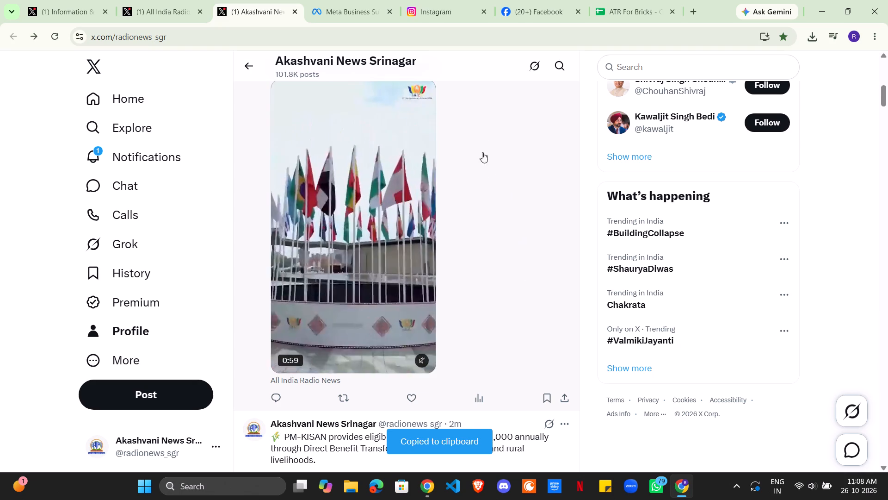
click(627, 0)
key(ctrl+v)
click(230, 271)
Select the row 10 Insta cell and reload the Instagram and Facebook profiles to check for the new reel.
click(243, 225)
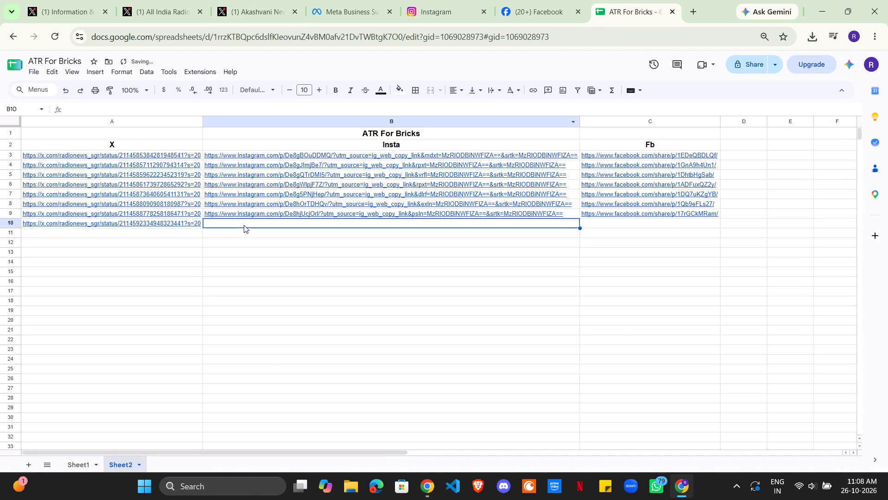
click(460, 11)
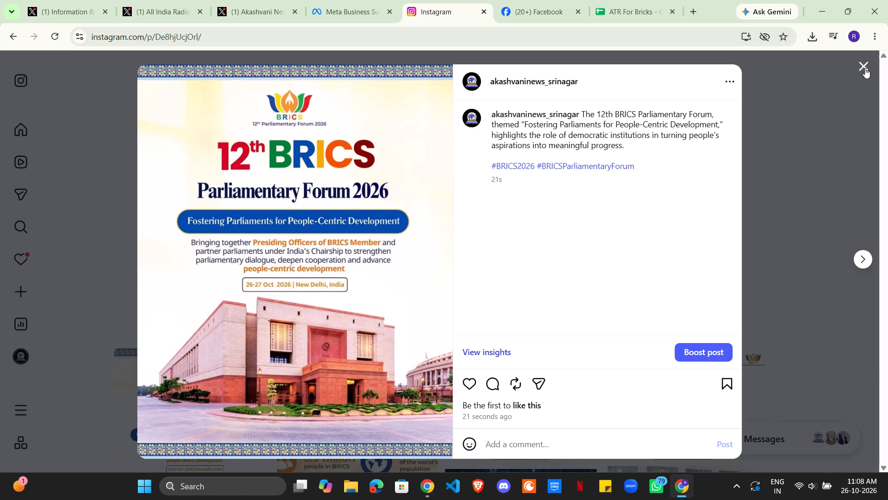
click(865, 68)
click(58, 34)
click(507, 11)
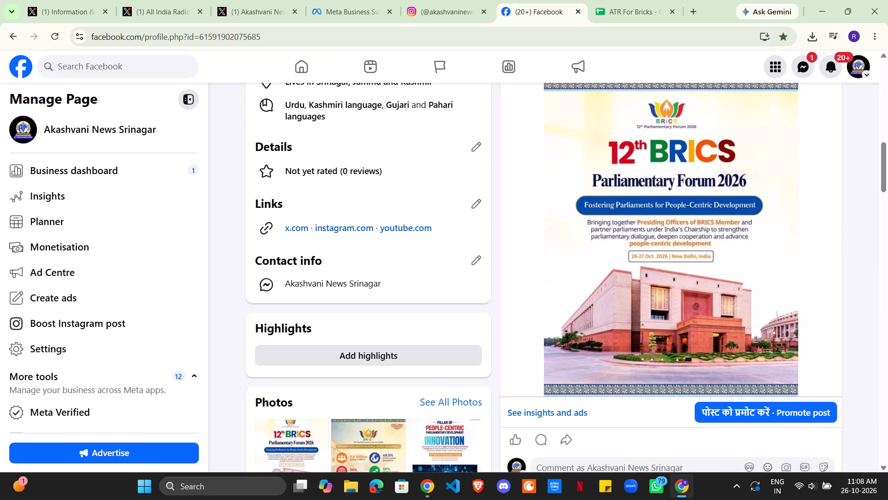
click(59, 34)
click(436, 4)
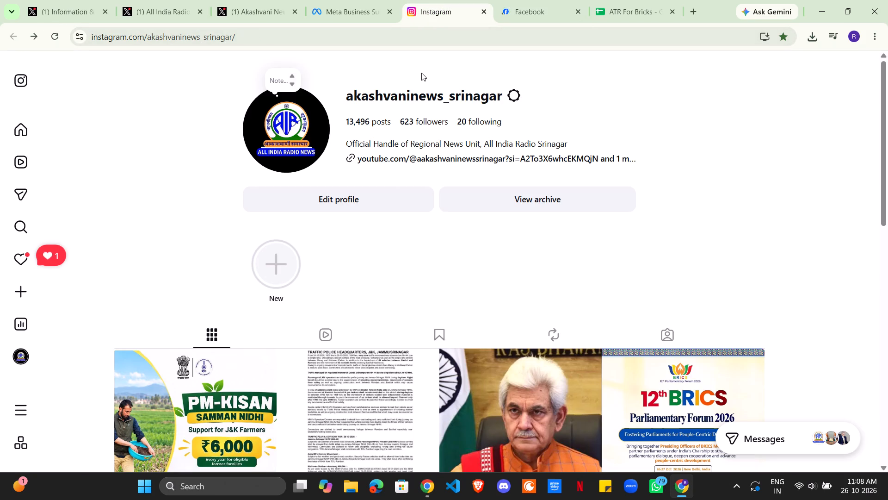
Finish the reel submission in Meta Business Suite and look through the planner's entries for Monday 26.
click(339, 0)
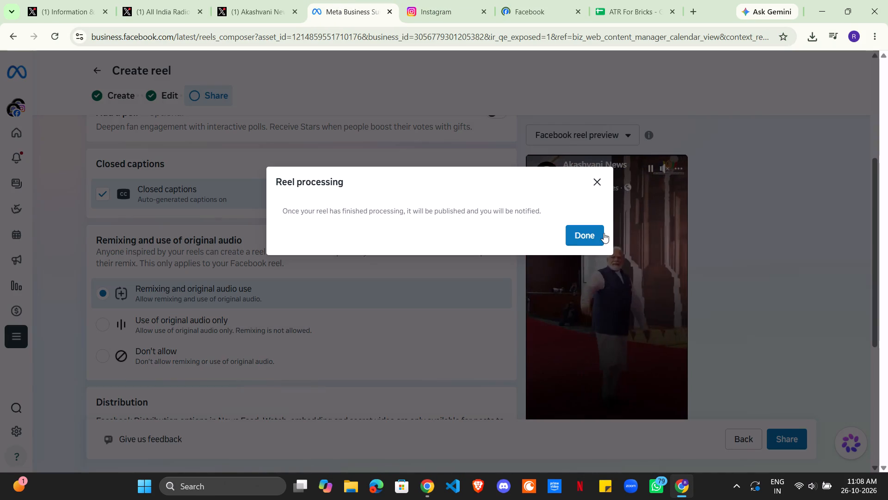
click(601, 233)
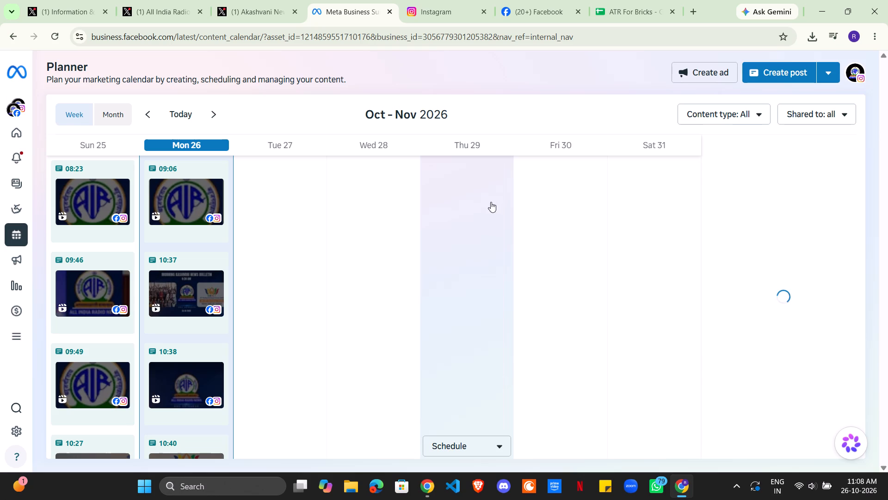
scroll(316, 183, down, 13)
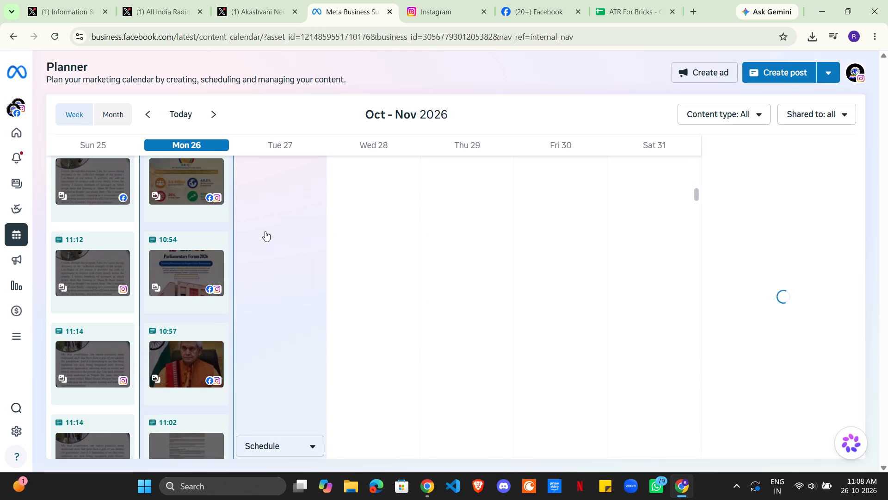
scroll(268, 235, down, 11)
scroll(275, 250, up, 9)
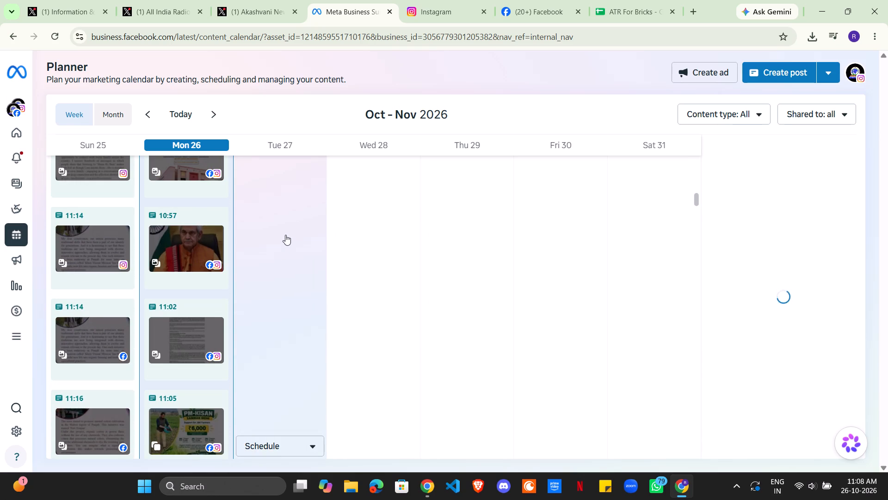
Reload the Instagram and Facebook profiles again to check whether the BRICS Chairship reel is published.
click(442, 0)
click(50, 34)
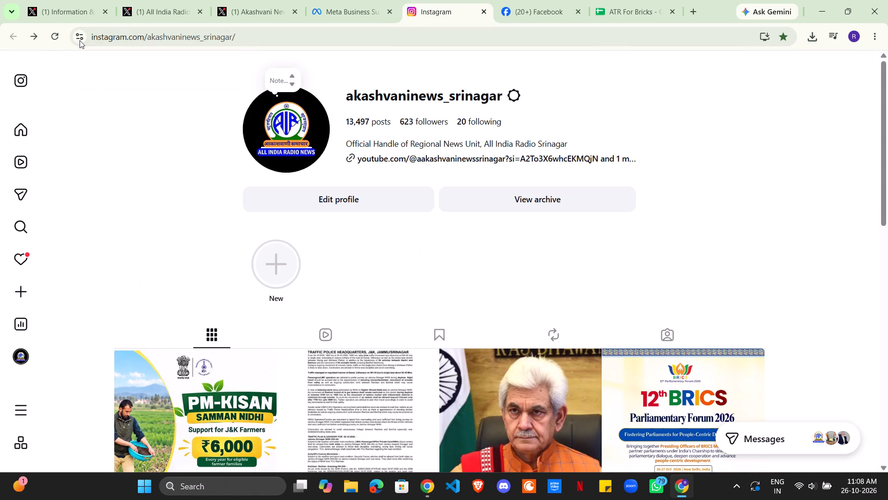
click(551, 0)
click(49, 35)
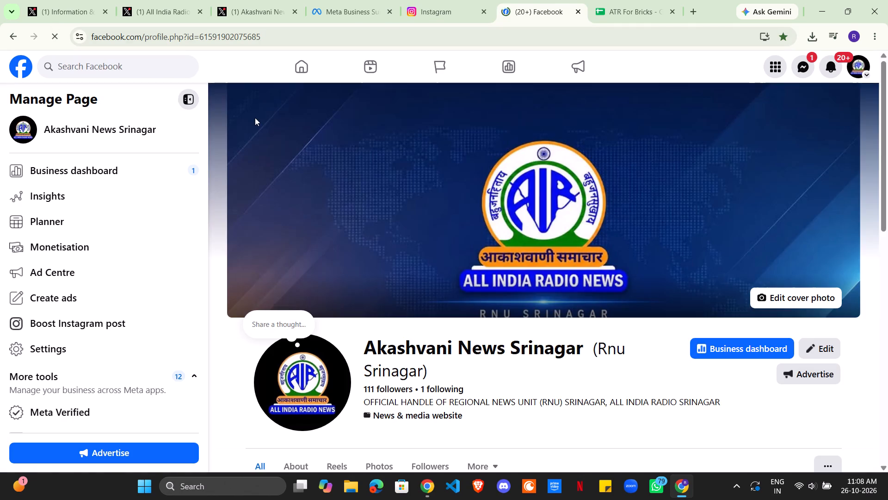
scroll(402, 175, down, 4)
scroll(468, 241, down, 4)
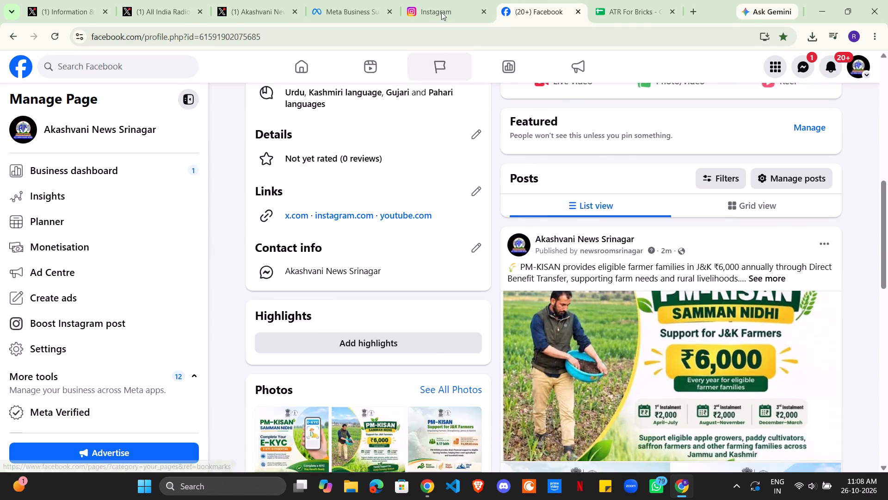
Reload the Instagram profile, copy the BRICS Chairship reel's link, and paste it into row 10 of the Insta column.
click(444, 0)
click(55, 34)
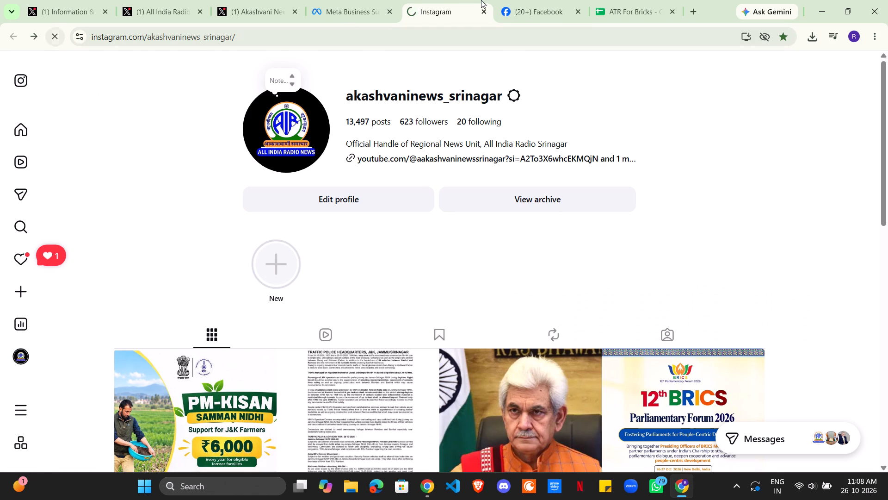
click(481, 0)
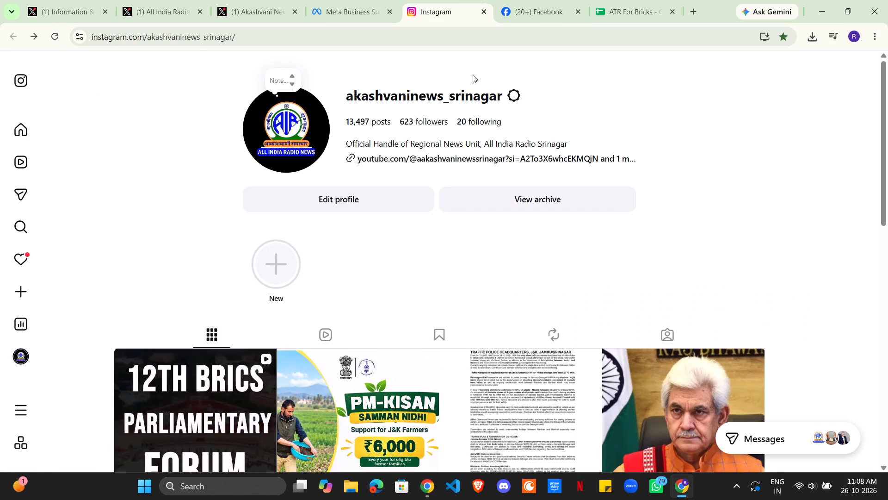
click(210, 387)
click(686, 87)
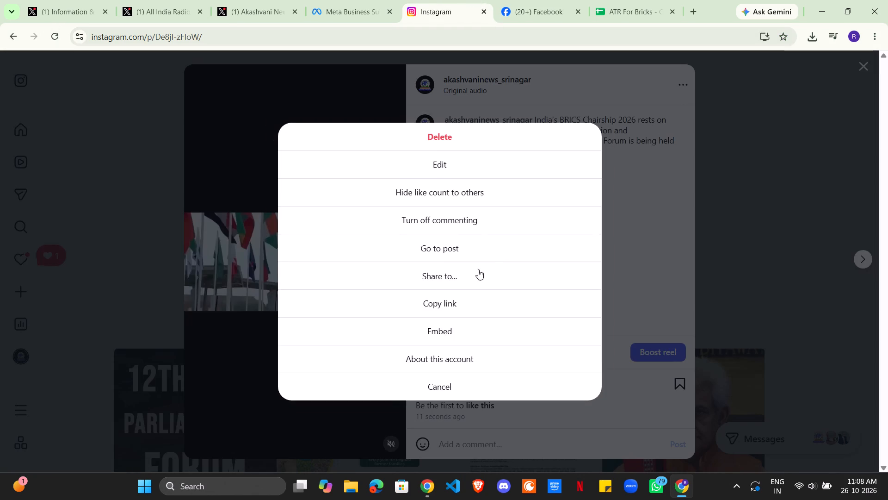
click(442, 307)
click(639, 0)
key(ctrl+v)
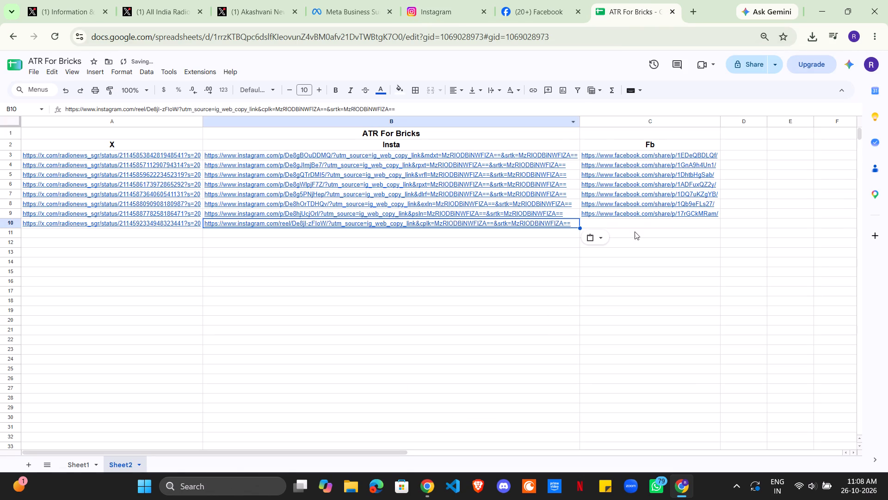
Copy the BRICS Chairship reel's link from the reloaded Facebook page and paste it into row 10 of the Fb column.
click(637, 227)
click(531, 9)
click(58, 39)
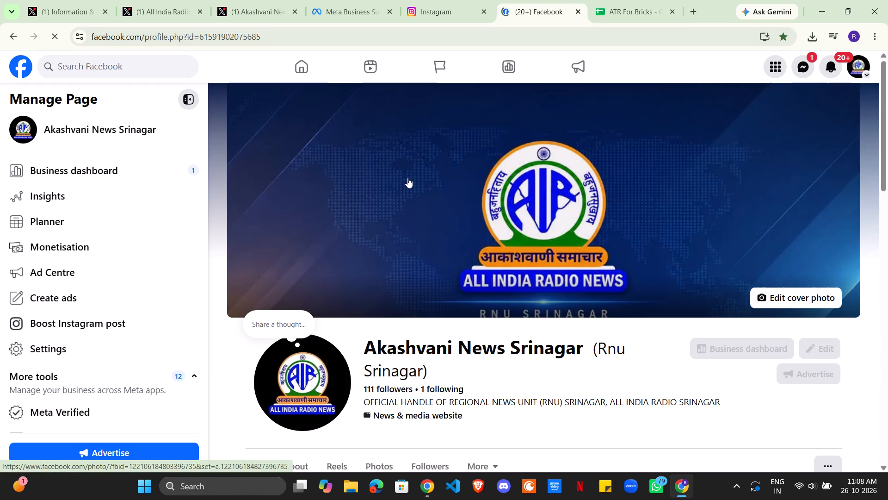
scroll(450, 247, down, 4)
scroll(509, 257, down, 2)
scroll(571, 264, down, 6)
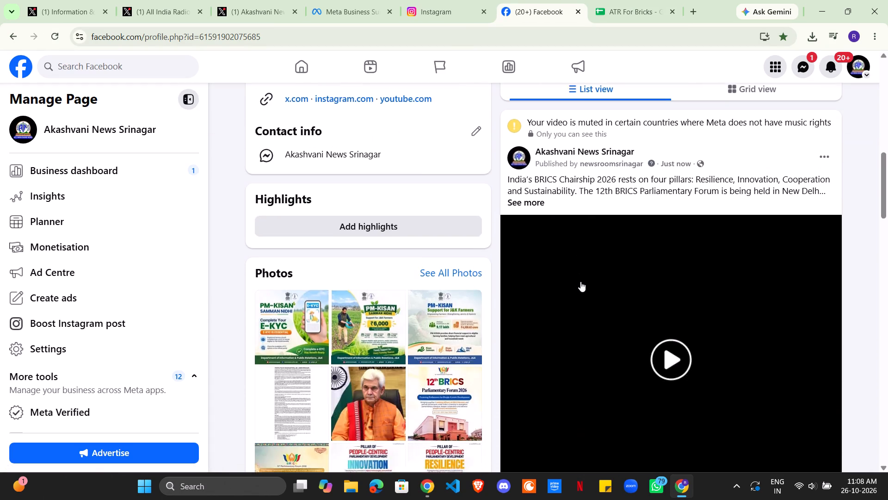
scroll(580, 281, down, 2)
click(567, 386)
click(426, 343)
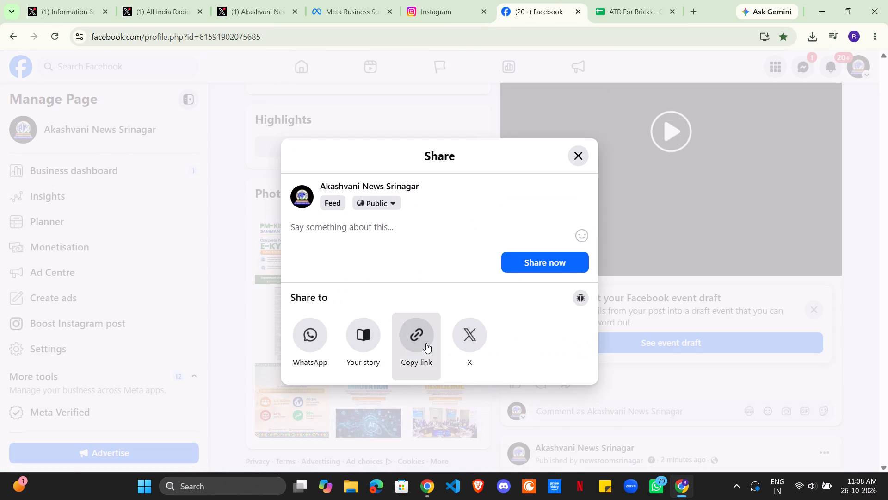
scroll(604, 320, up, 5)
click(628, 18)
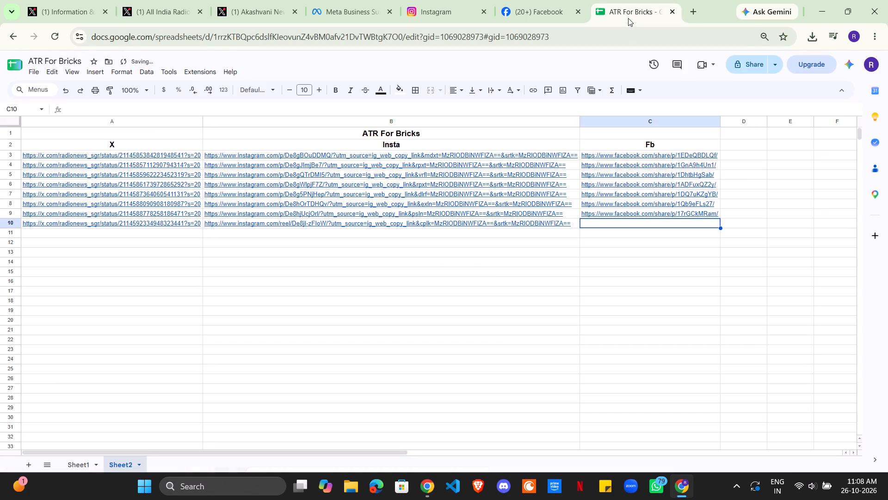
key(ctrl+v)
click(372, 360)
Select the row 11 X cell, and copy the text of All India Radio News' Sustainability post about the 12th BRICS Parliamentary Forum on X.
double_click(95, 230)
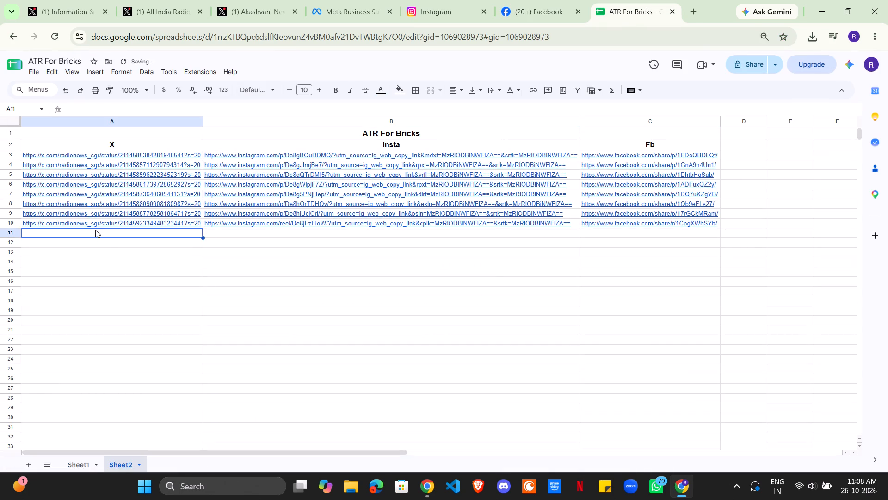
click(242, 0)
scroll(360, 237, up, 2)
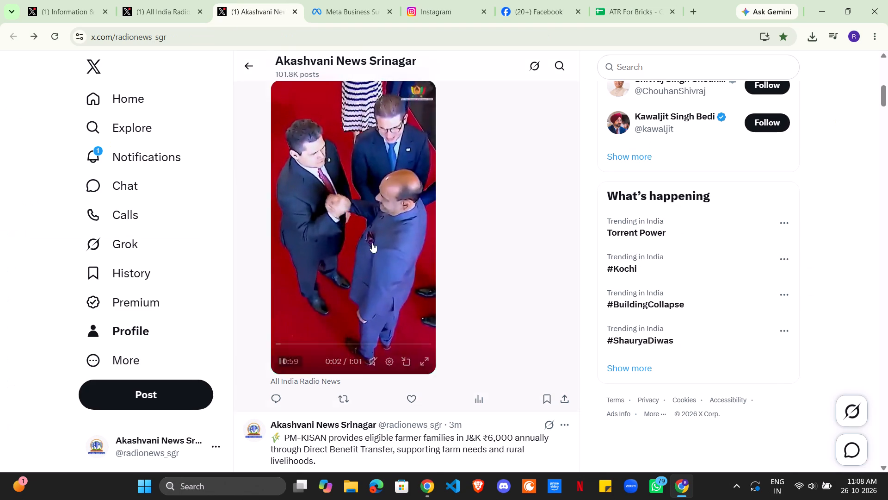
scroll(372, 243, up, 2)
click(168, 0)
scroll(308, 278, up, 20)
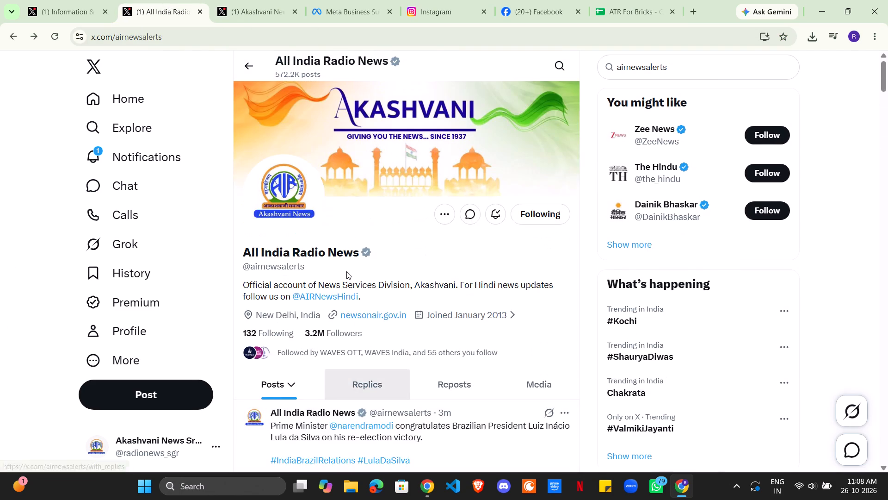
scroll(360, 286, up, 8)
scroll(360, 286, down, 4)
scroll(401, 250, down, 4)
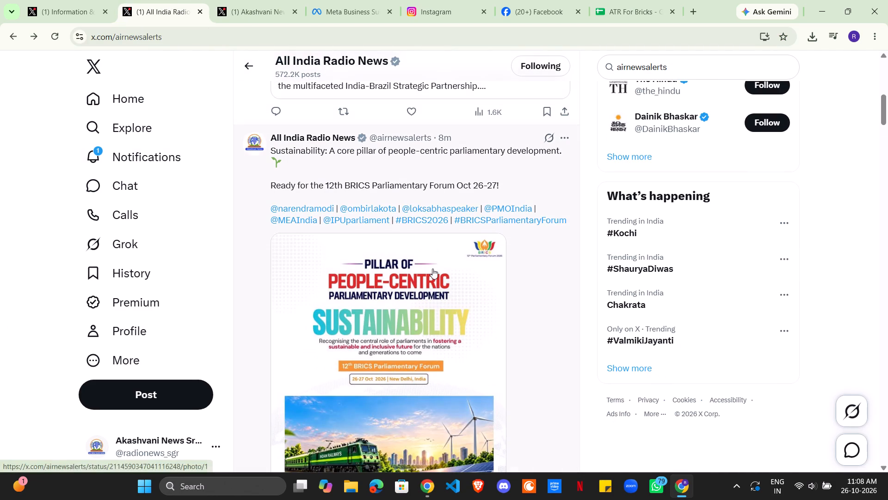
drag(574, 222, 271, 154)
key(ctrl+c)
click(426, 492)
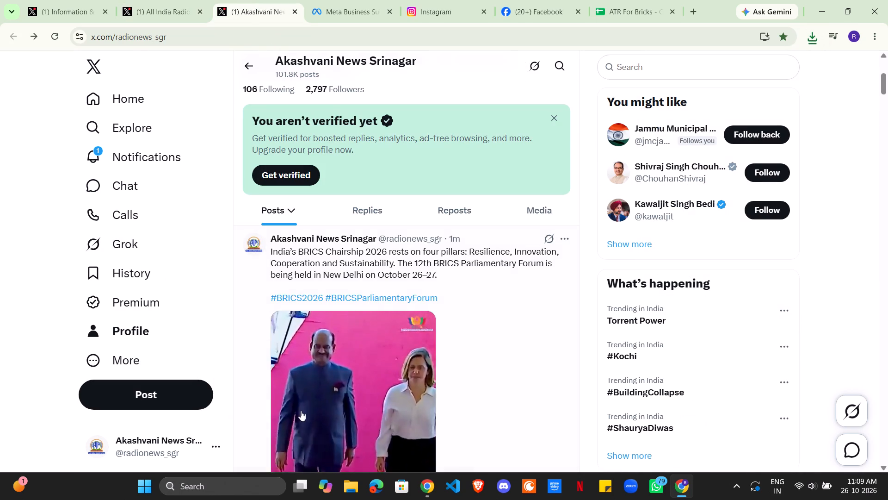
click(425, 491)
scroll(479, 316, down, 1)
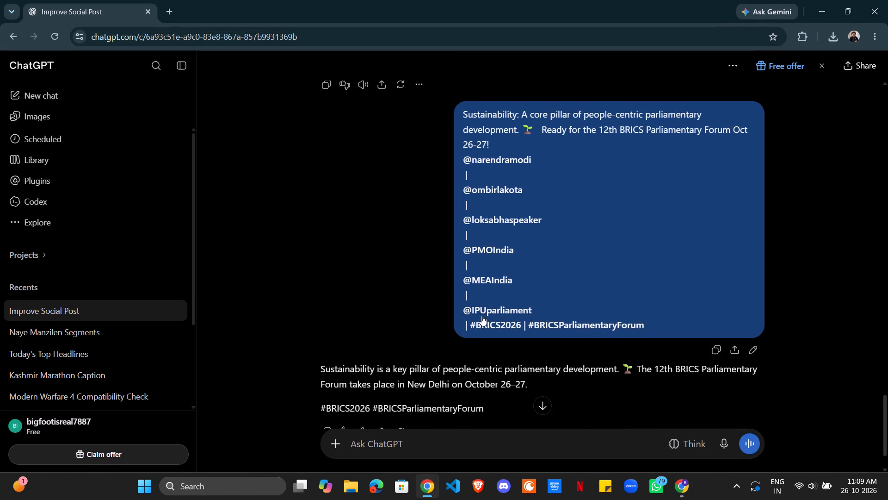
scroll(481, 316, down, 1)
drag(506, 348, 317, 305)
key(ctrl+c)
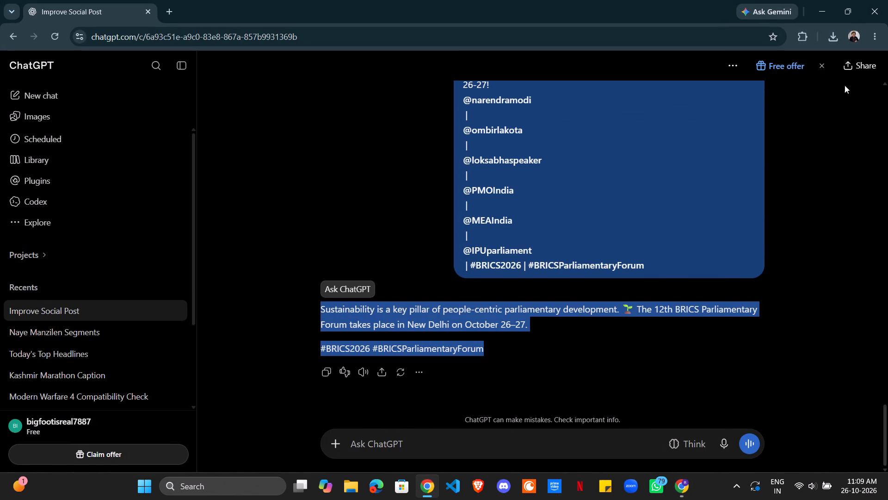
Start a new X post from Akashvani News Srinagar and try to paste the reworded Sustainability caption.
click(802, 2)
click(819, 0)
click(163, 395)
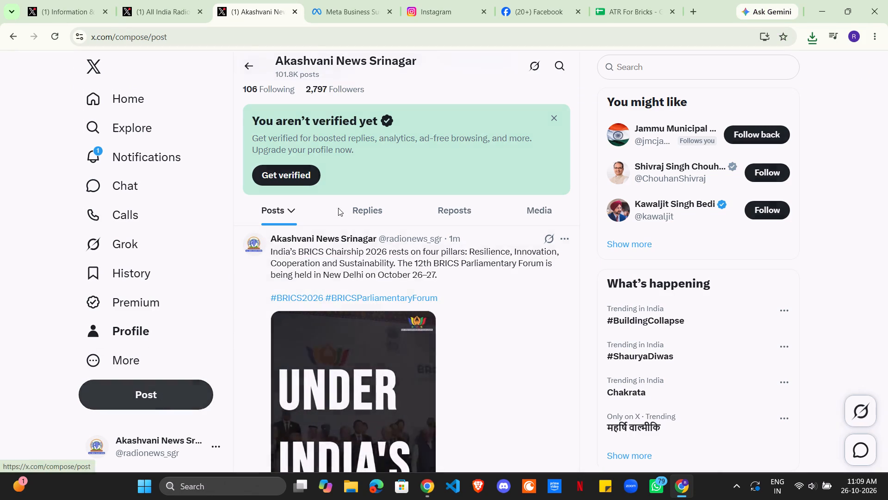
key(ctrl+v)
Move the browser window with the draft X post aside to uncover the saved images on the desktop.
drag(715, 8, 744, 26)
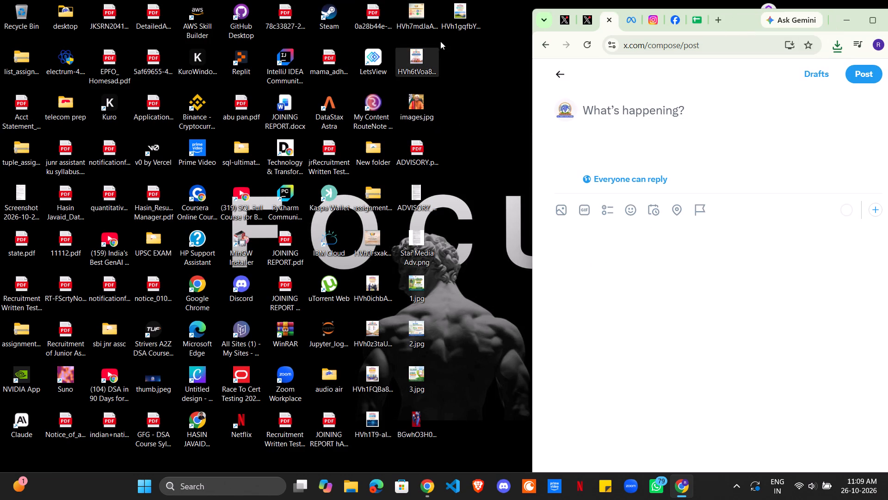
drag(725, 19, 887, 42)
click(721, 16)
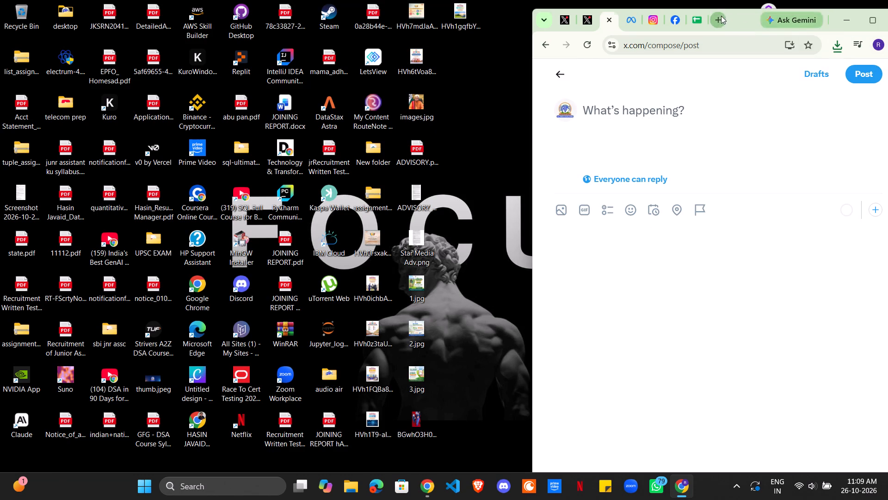
drag(742, 21, 887, 65)
drag(720, 10, 887, 100)
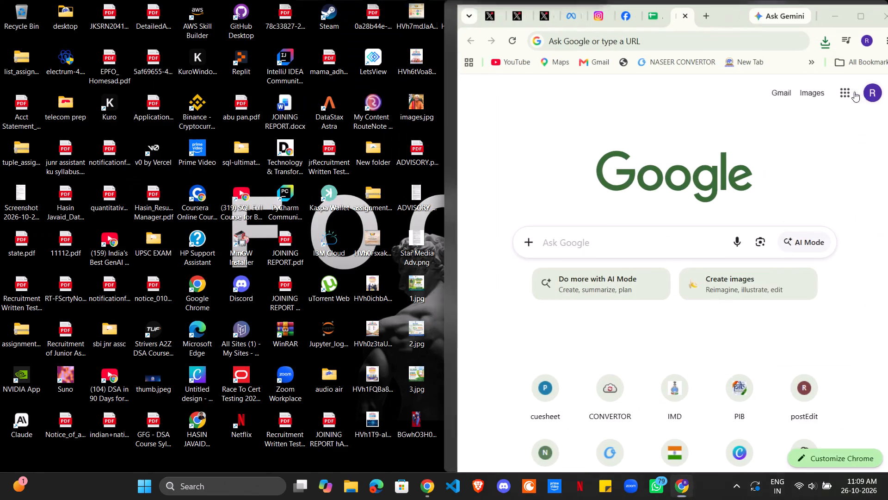
Attach the saved Sustainability poster from the desktop to the draft X post and restore the browser window to full size.
click(532, 6)
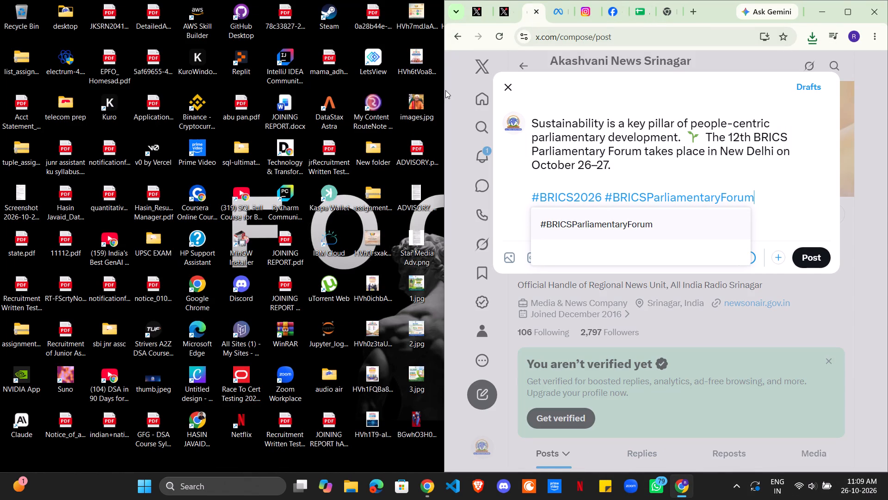
drag(443, 89, 466, 91)
drag(454, 17, 454, 31)
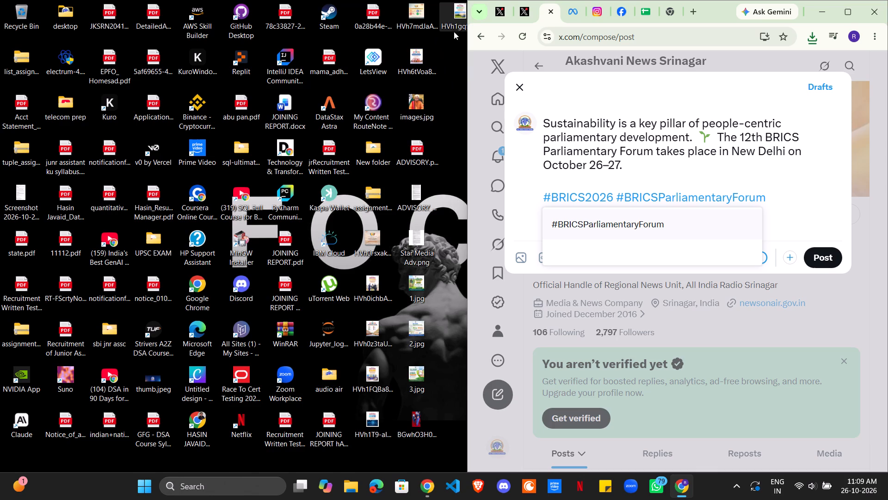
drag(454, 31, 637, 157)
drag(723, 15, 596, 0)
click(390, 168)
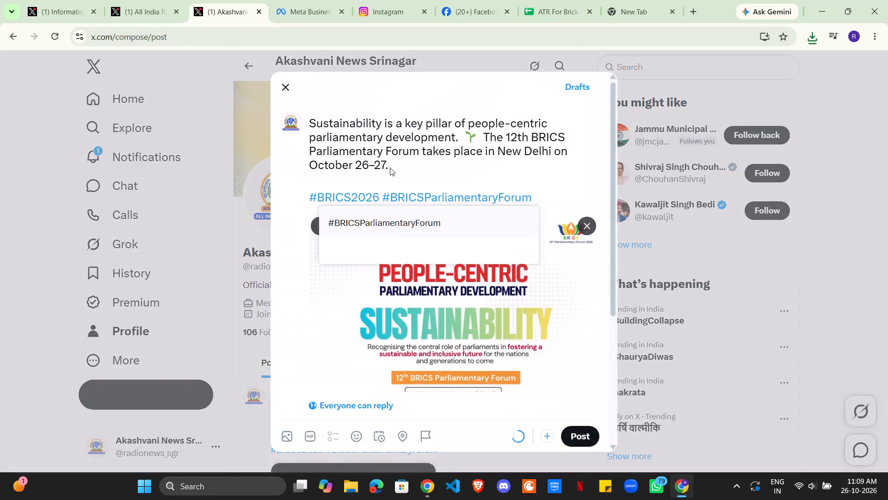
Tag All India Radio News in the poster image and publish the Sustainability post on X.
scroll(391, 179, down, 5)
click(340, 387)
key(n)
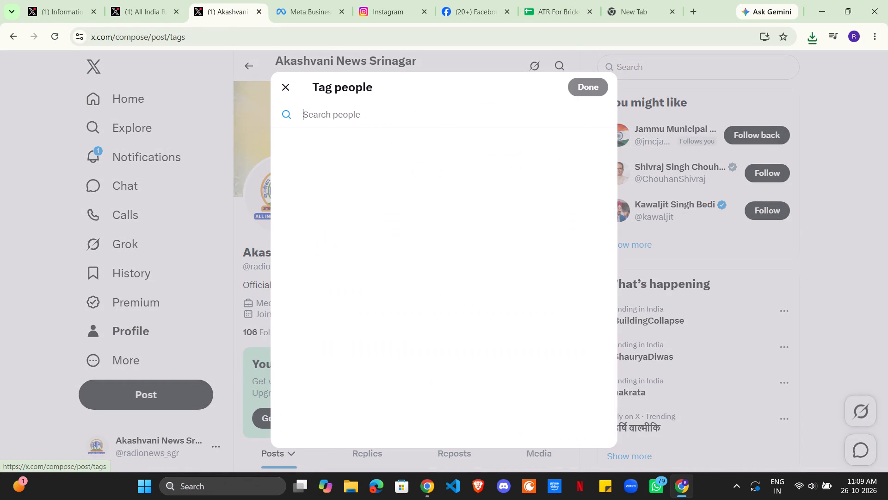
click(368, 187)
click(594, 88)
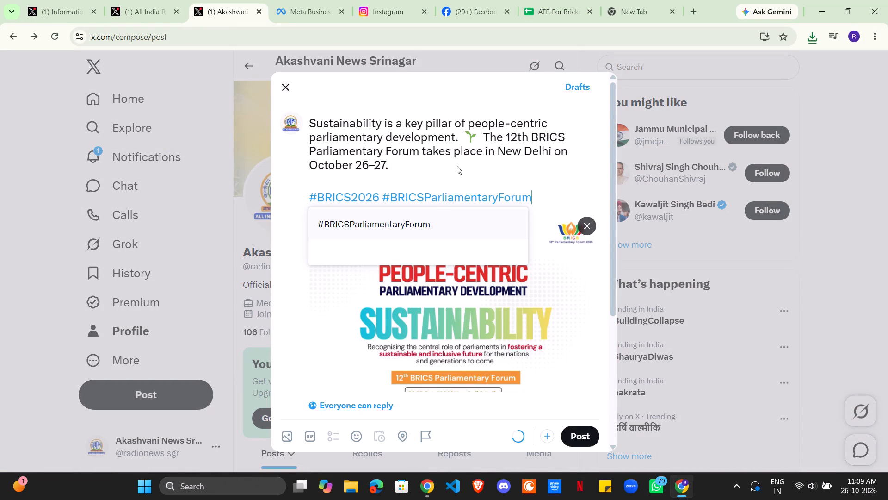
click(581, 432)
click(581, 437)
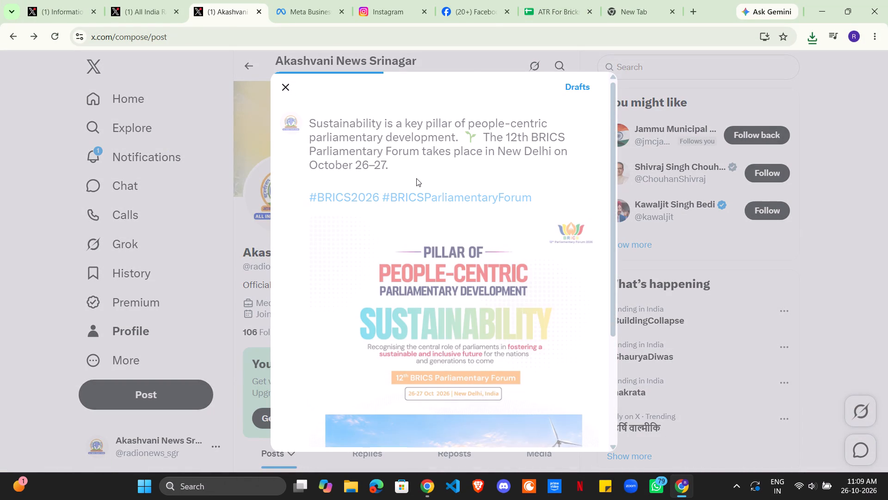
Create a new Meta Business Suite post for Facebook and Instagram with the copied Sustainability caption as its text.
click(308, 0)
click(777, 76)
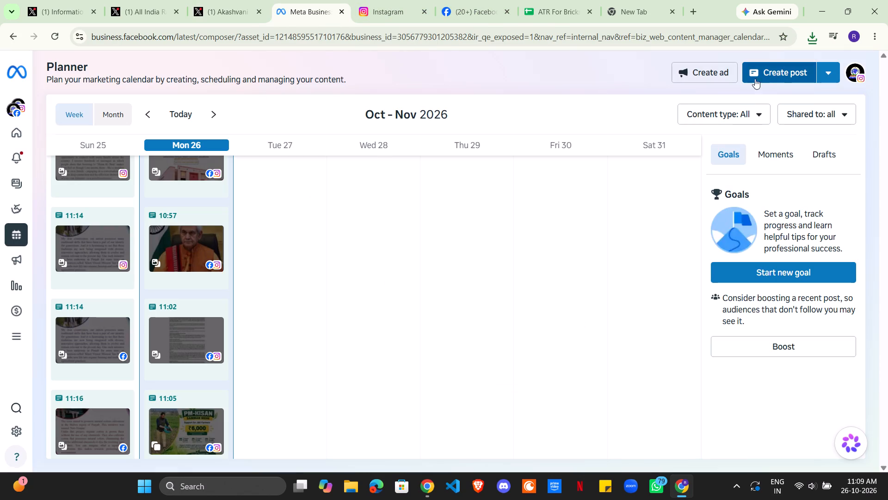
click(197, 388)
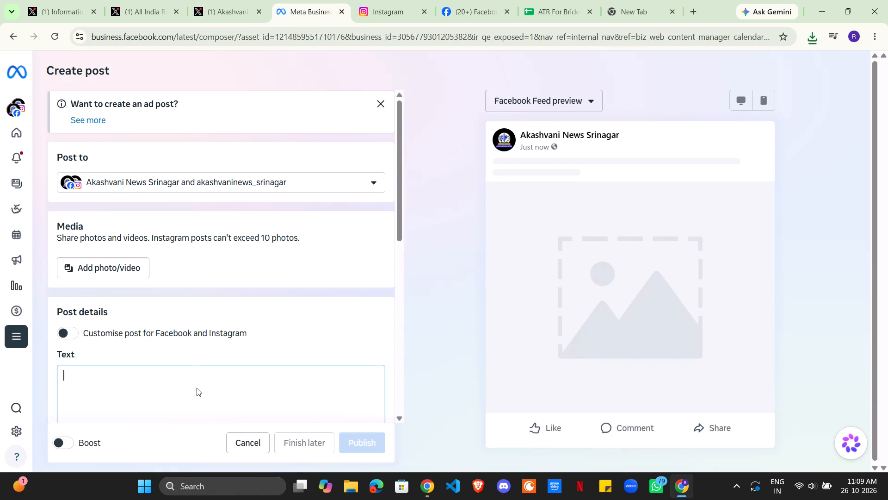
key(ctrl+v)
Add the Sustainability poster from the Desktop folder to the Meta post and publish it to Facebook and Instagram.
click(119, 267)
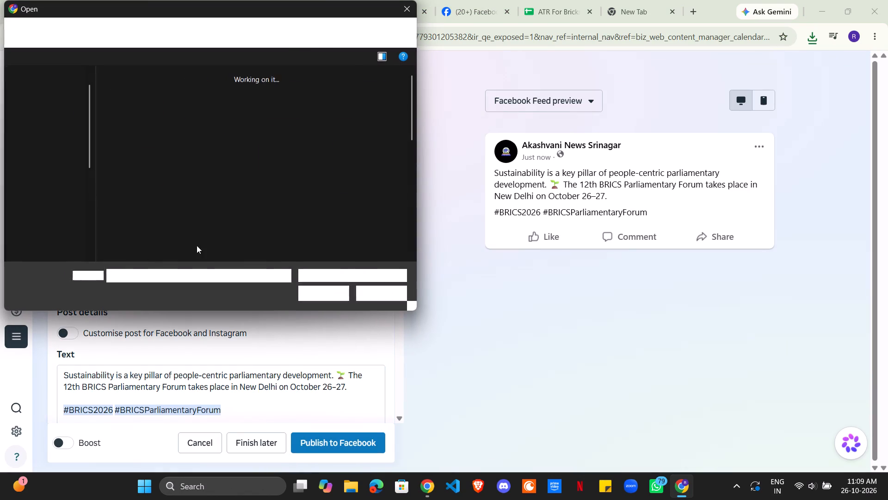
scroll(194, 240, down, 9)
scroll(194, 239, up, 1)
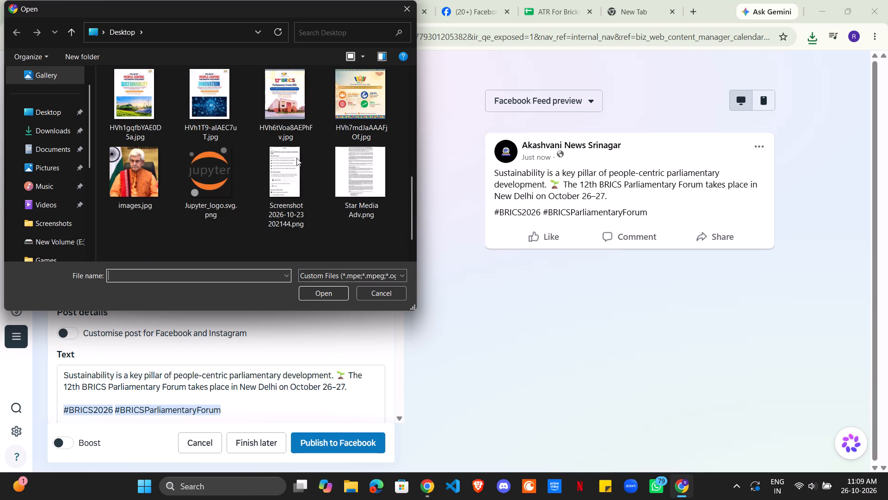
scroll(297, 157, up, 2)
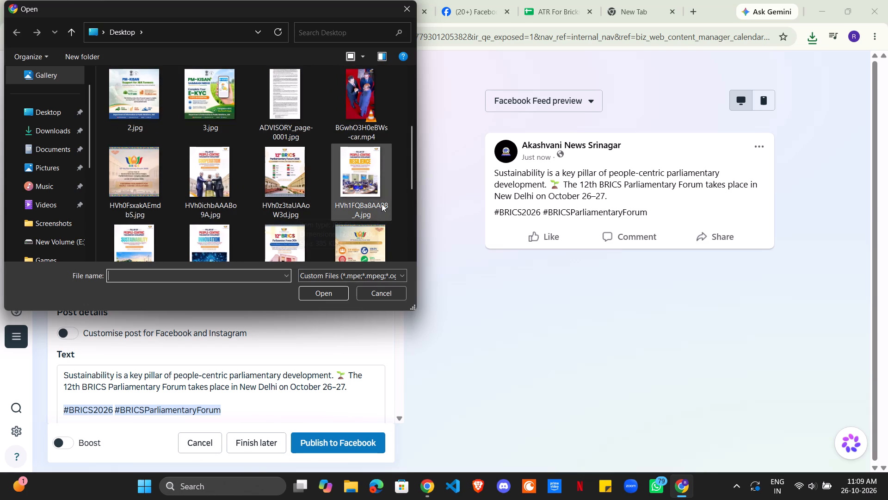
click(139, 236)
click(314, 297)
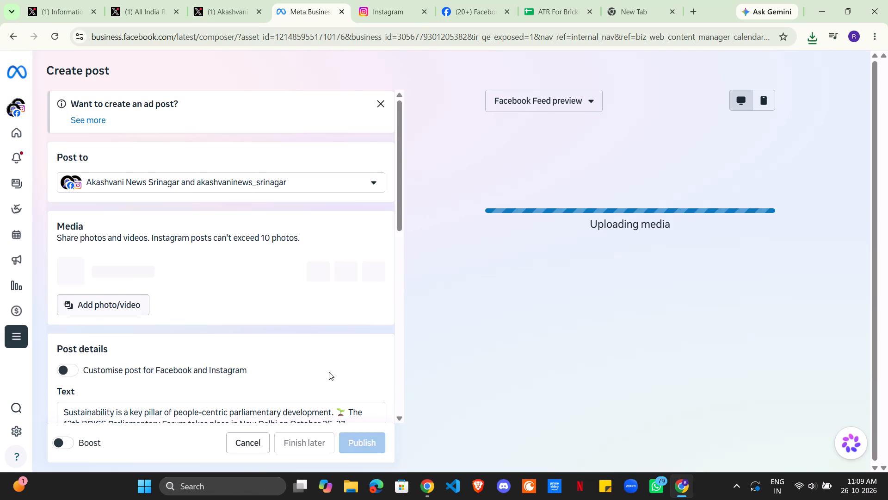
click(372, 444)
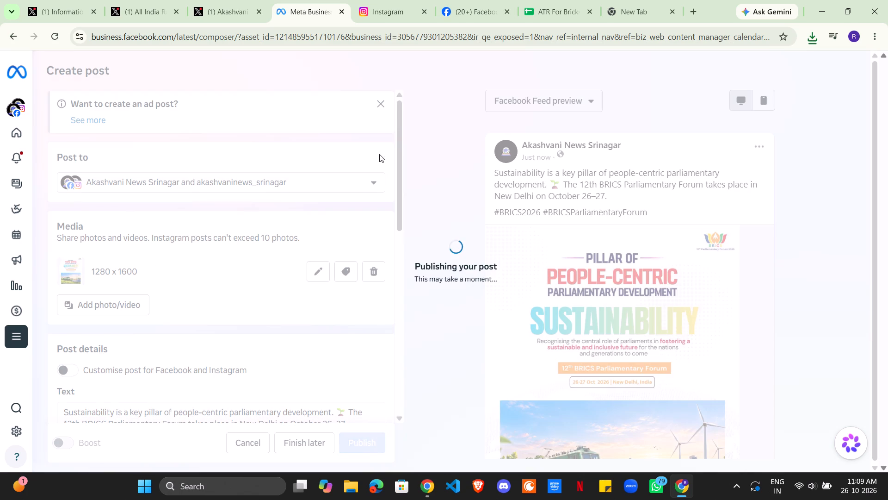
Reload All India Radio News's X profile, closing the spare Information tab, and check the feed for newer posts.
click(225, 1)
scroll(456, 281, down, 3)
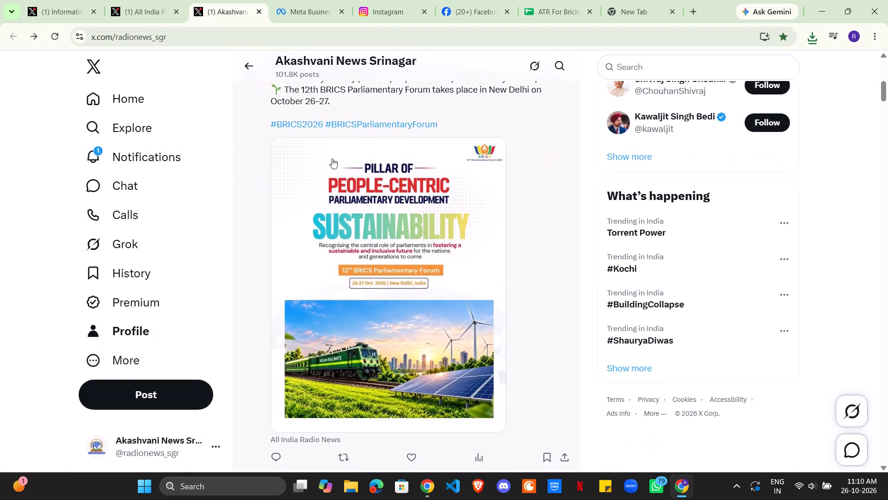
click(152, 3)
scroll(271, 185, up, 5)
click(56, 34)
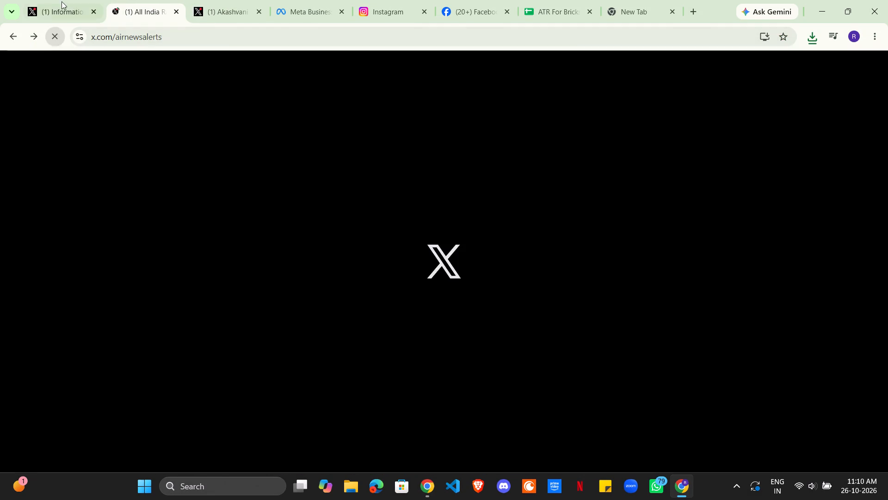
click(62, 0)
click(98, 9)
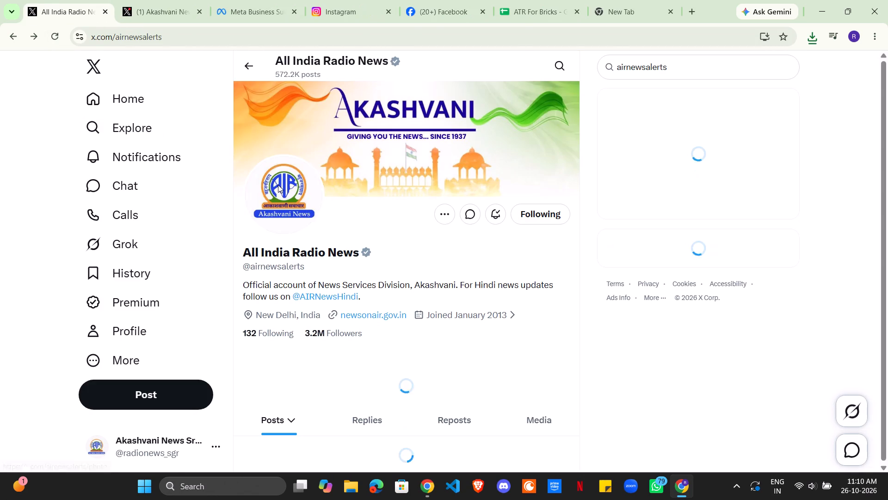
scroll(404, 266, down, 4)
scroll(409, 227, down, 5)
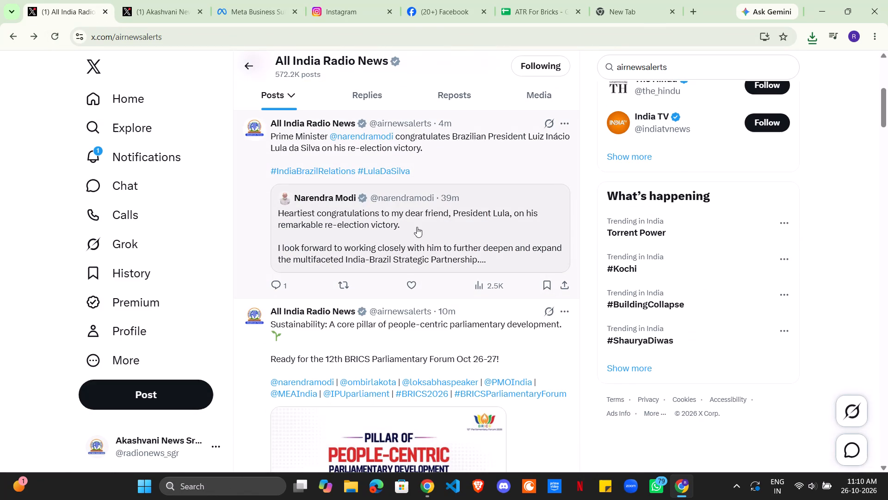
scroll(417, 227, down, 5)
scroll(400, 216, up, 4)
Reload Akashvani News Srinagar's Instagram and Facebook pages to load the new Sustainability post.
click(246, 5)
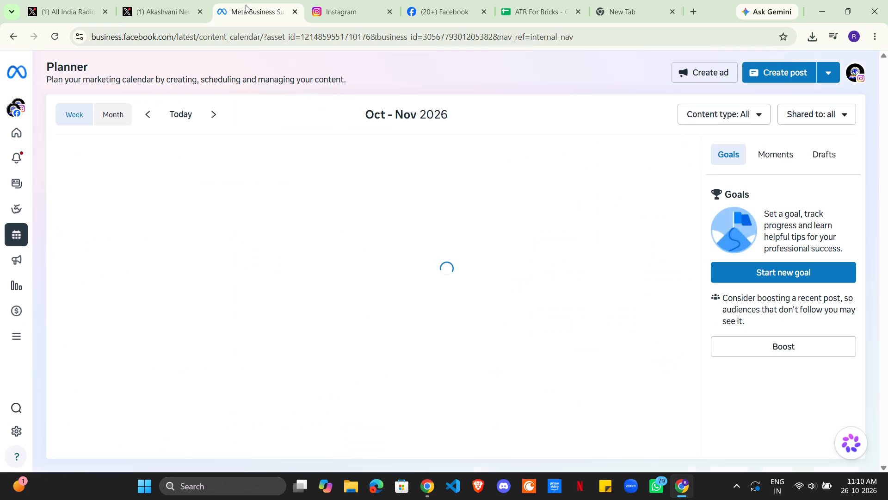
click(350, 10)
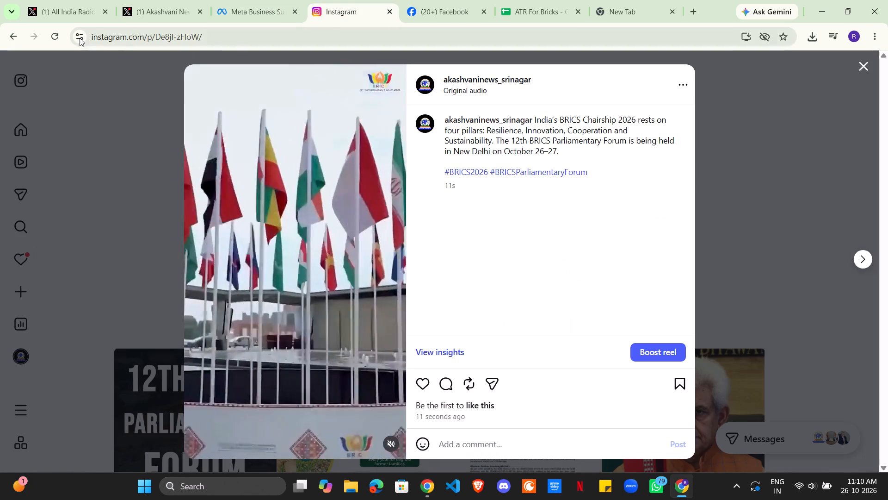
click(55, 34)
click(437, 0)
click(51, 34)
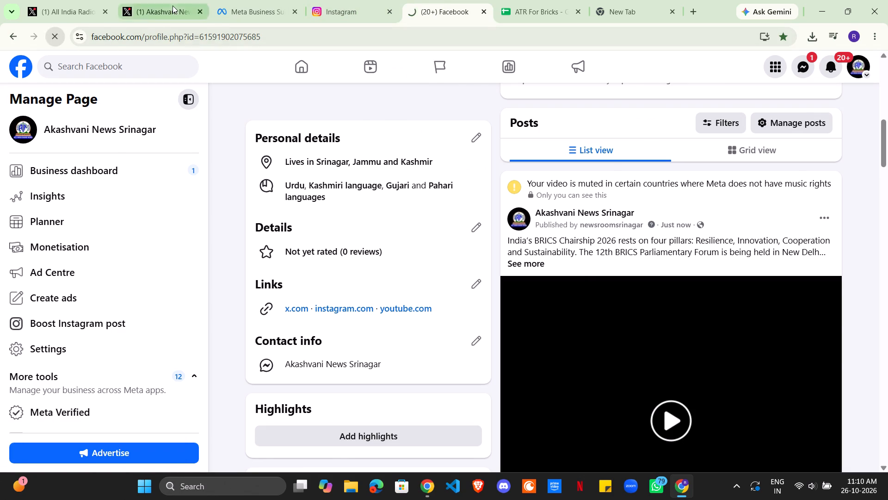
click(173, 6)
scroll(488, 300, up, 2)
scroll(491, 297, down, 6)
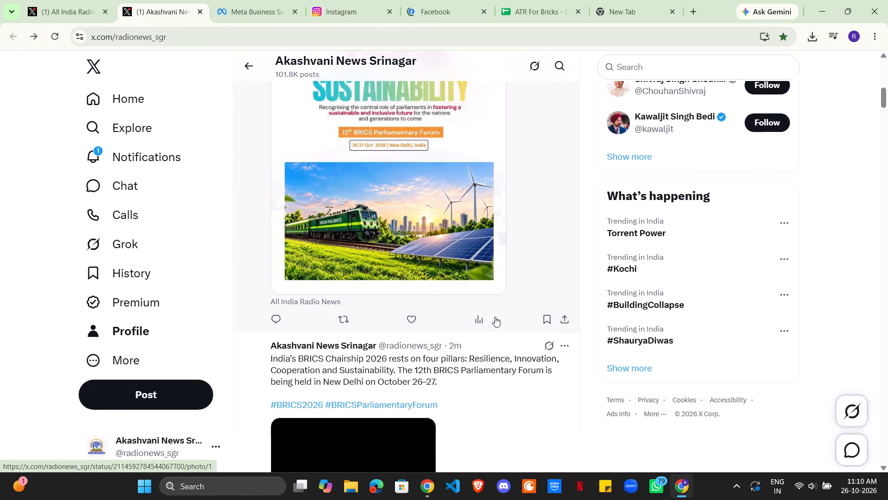
click(564, 227)
click(505, 258)
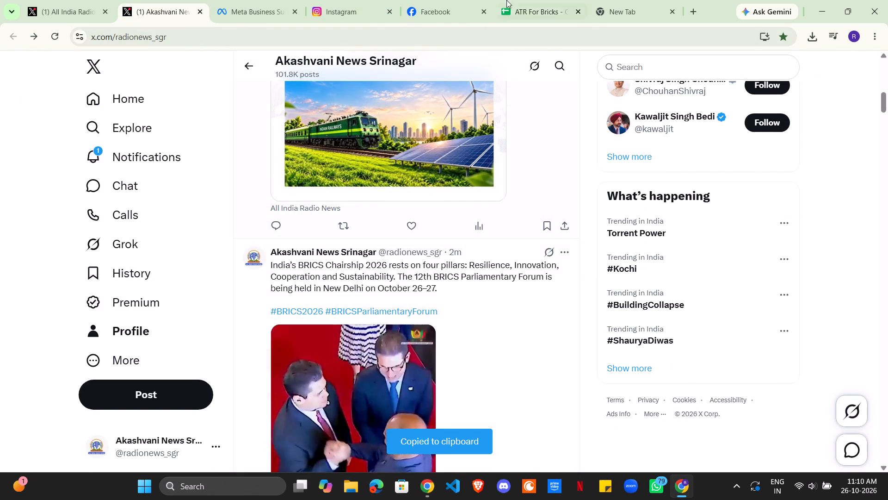
click(520, 0)
key(ctrl+v)
click(243, 274)
Copy the Sustainability post's Instagram link from the akashvaninews_srinagar profile into cell B11 of ATR For Bricks.
click(252, 231)
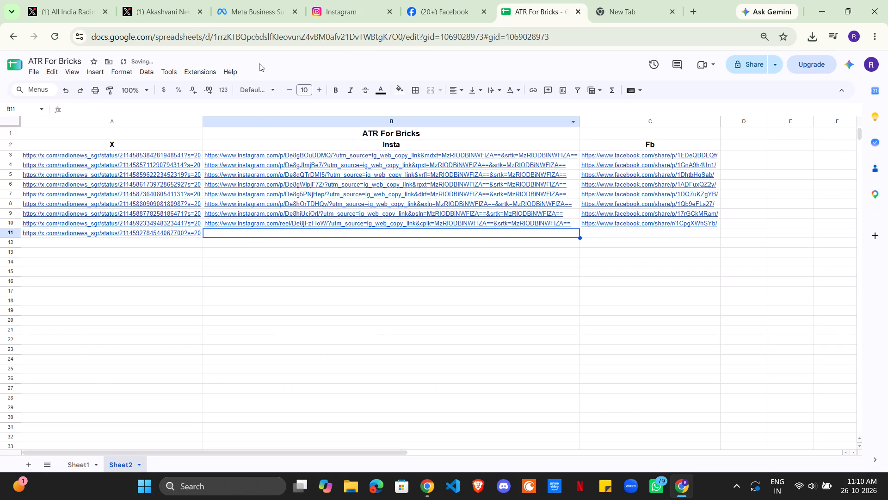
click(337, 10)
click(155, 123)
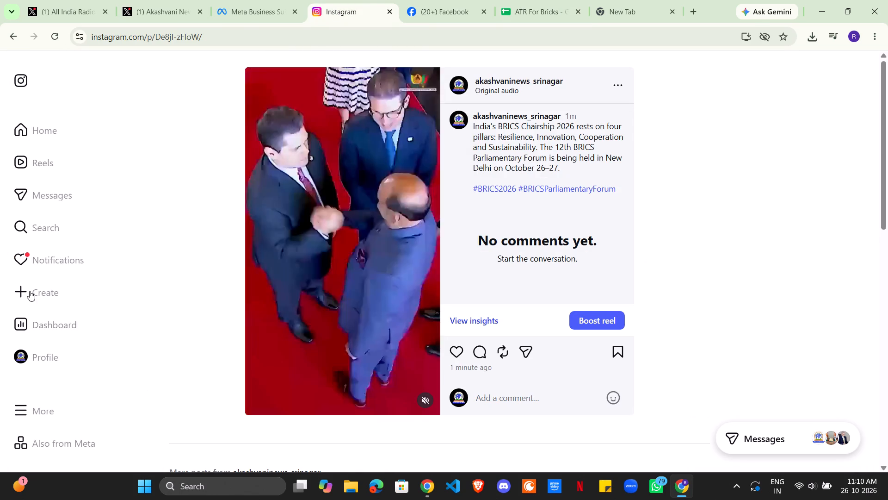
click(54, 356)
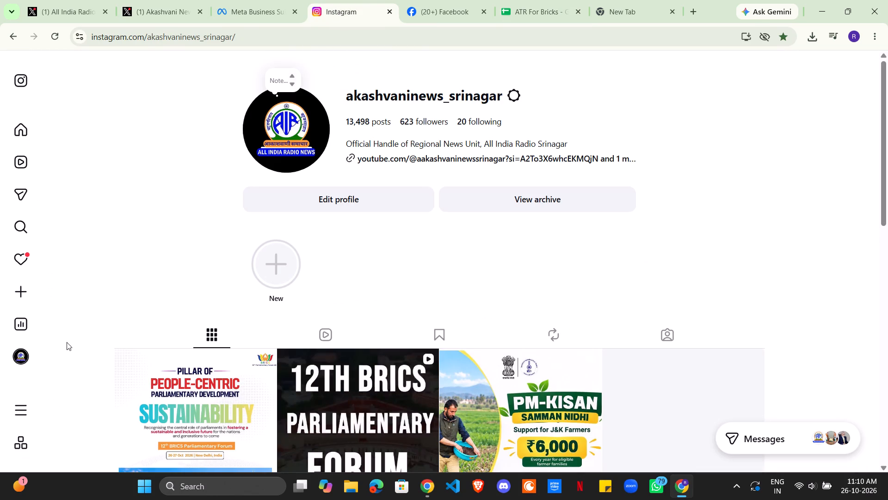
click(198, 409)
click(731, 81)
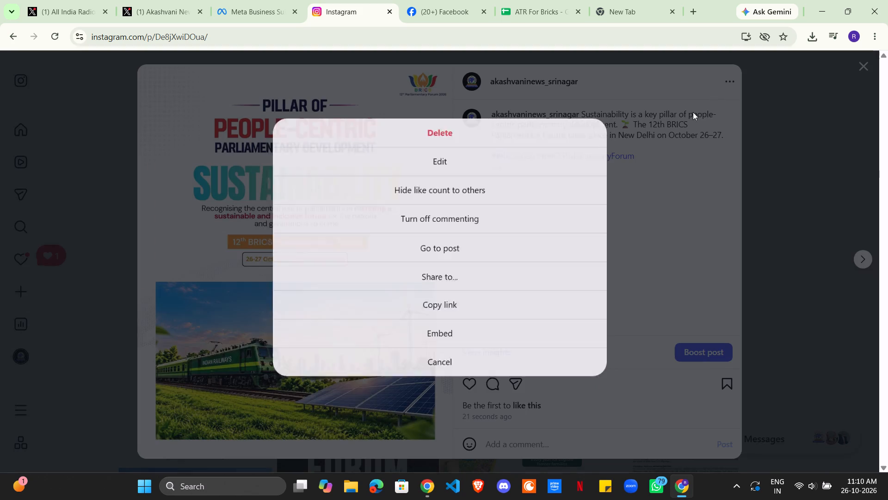
click(451, 301)
click(525, 0)
key(ctrl+v)
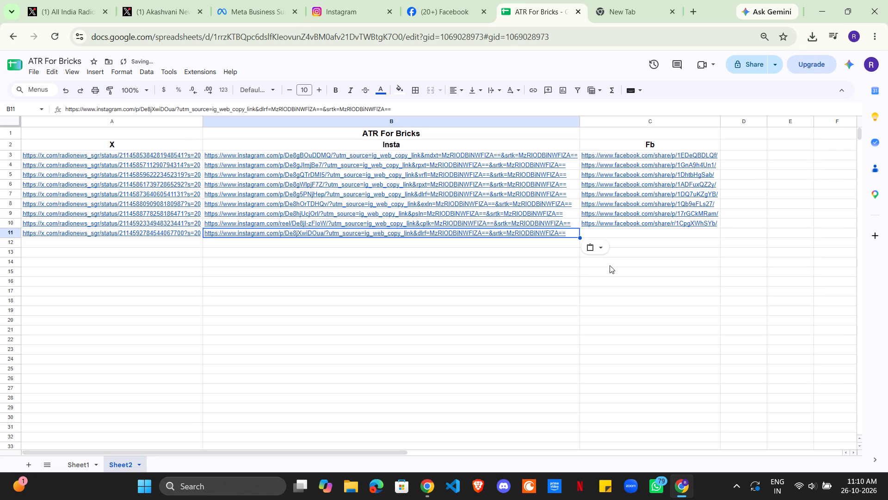
Copy the Sustainability post's Facebook share link into cell C11 of ATR For Bricks.
click(629, 232)
click(435, 0)
scroll(620, 278, down, 7)
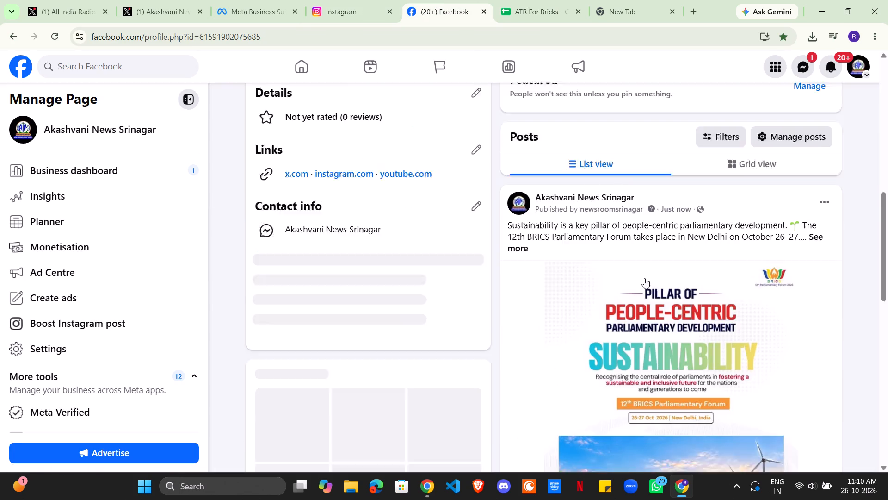
scroll(638, 312, down, 4)
click(561, 350)
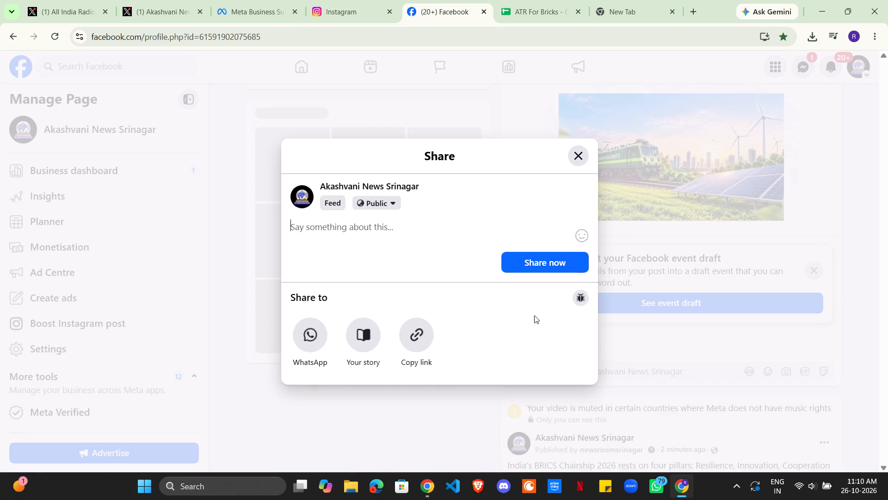
click(415, 351)
click(530, 23)
key(ctrl+v)
click(401, 343)
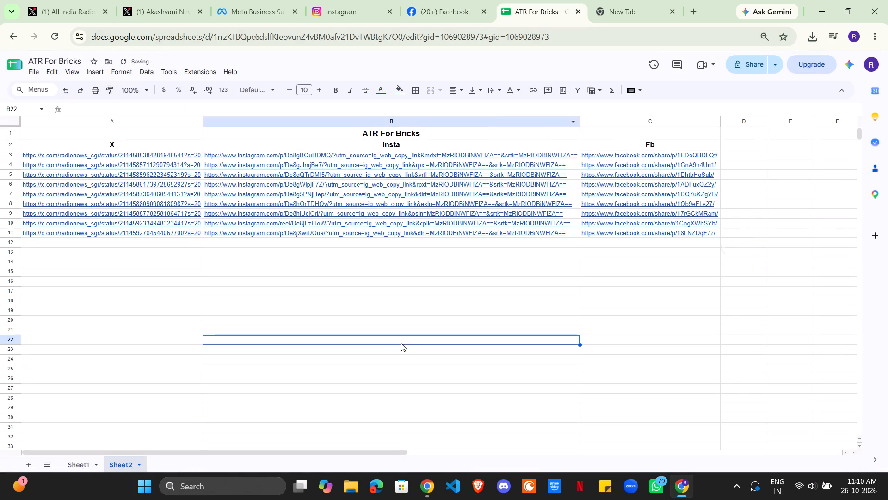
Return to All India Radio News's X profile, reload it and check the latest posts for new BRICS content.
click(197, 0)
scroll(363, 285, up, 9)
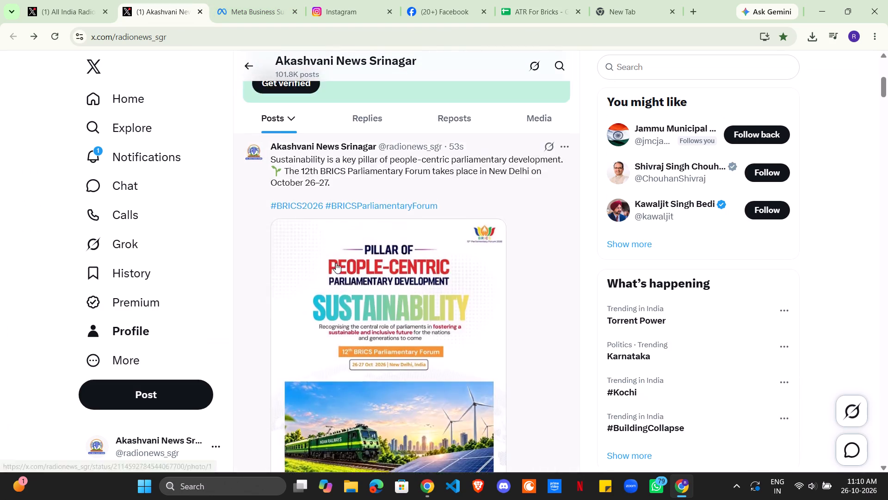
scroll(336, 263, up, 12)
click(81, 8)
scroll(245, 200, up, 13)
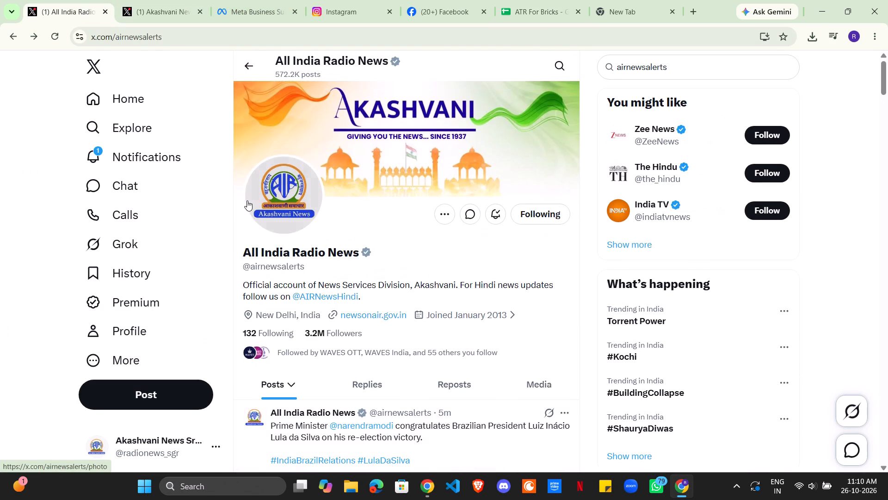
scroll(247, 200, up, 7)
scroll(247, 200, down, 3)
scroll(247, 200, up, 7)
click(59, 36)
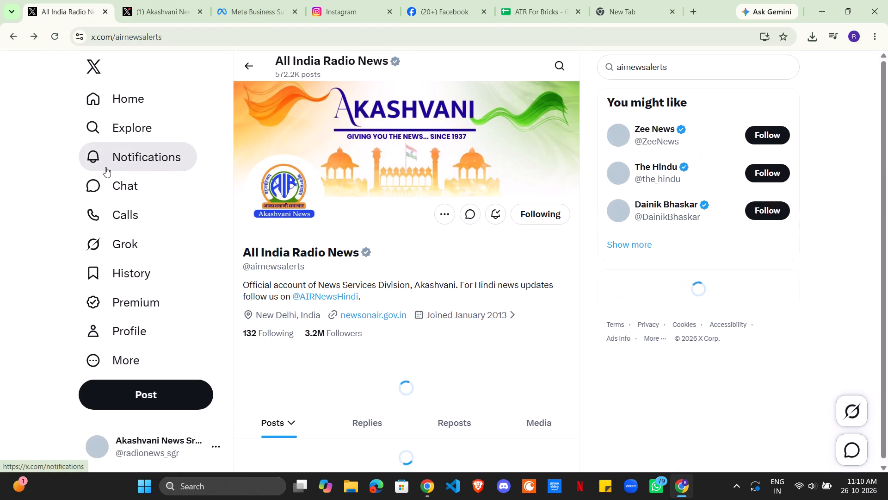
scroll(376, 225, down, 5)
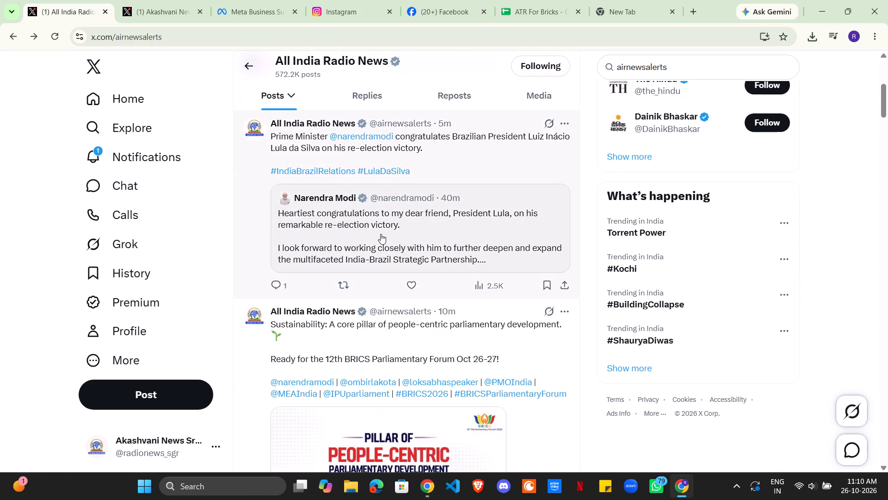
scroll(376, 233, up, 3)
Close the open Sustainability post on Instagram and check the latest posts on Akashvani News Srinagar's Instagram and Facebook profiles.
click(288, 0)
click(375, 1)
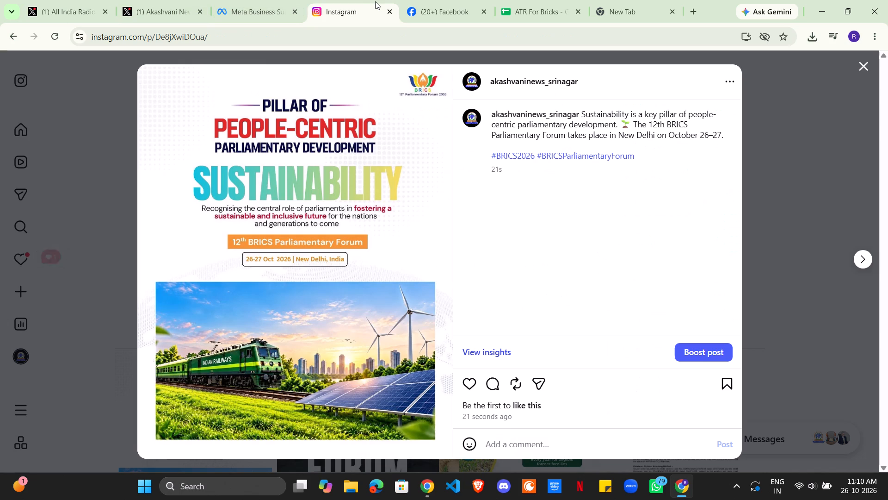
click(778, 181)
click(454, 0)
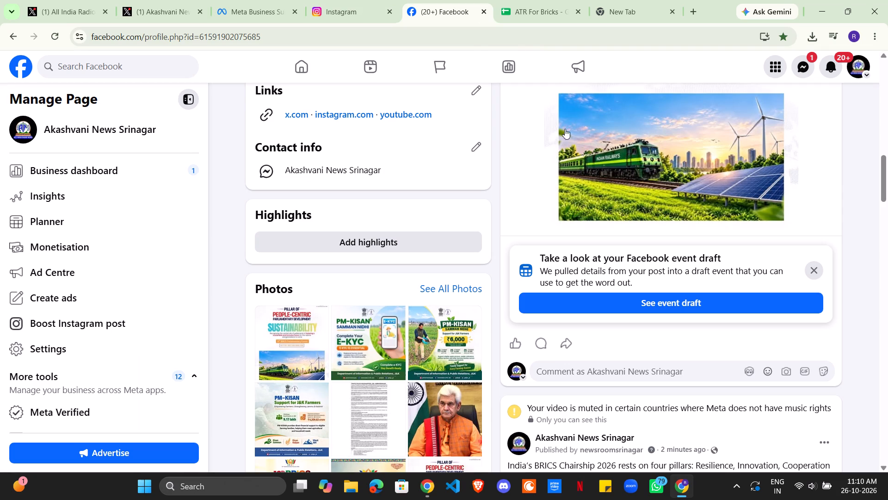
scroll(581, 164, up, 13)
click(377, 0)
click(776, 222)
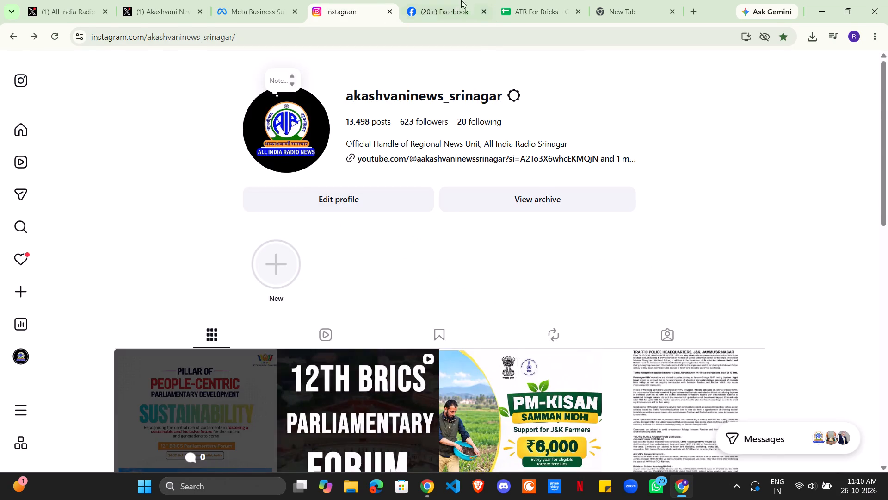
click(458, 0)
scroll(616, 266, up, 4)
scroll(617, 265, down, 6)
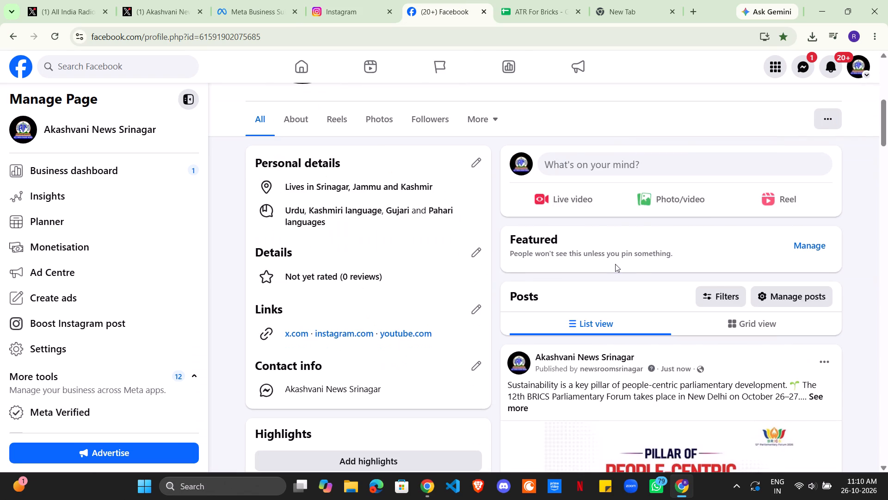
Review the links collected in ATR For Bricks and look back through Akashvani News Srinagar's earlier BRICS posts on X.
click(510, 5)
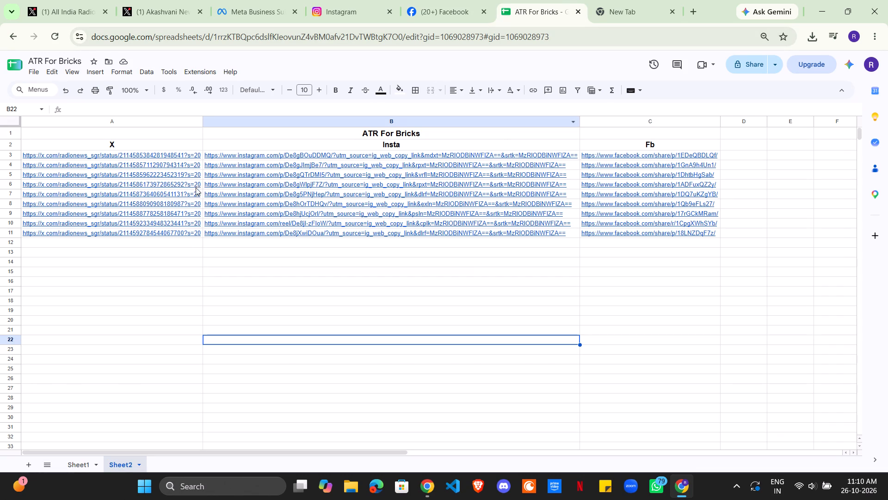
click(171, 0)
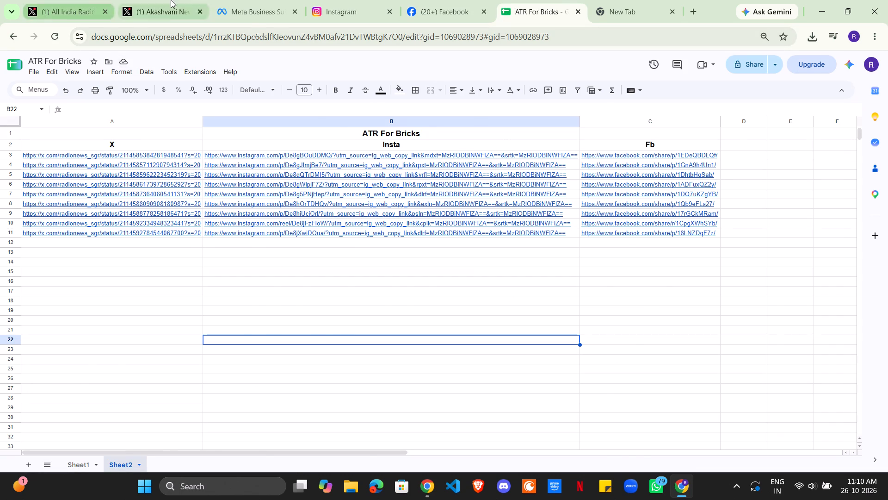
scroll(305, 238, down, 6)
scroll(306, 245, down, 15)
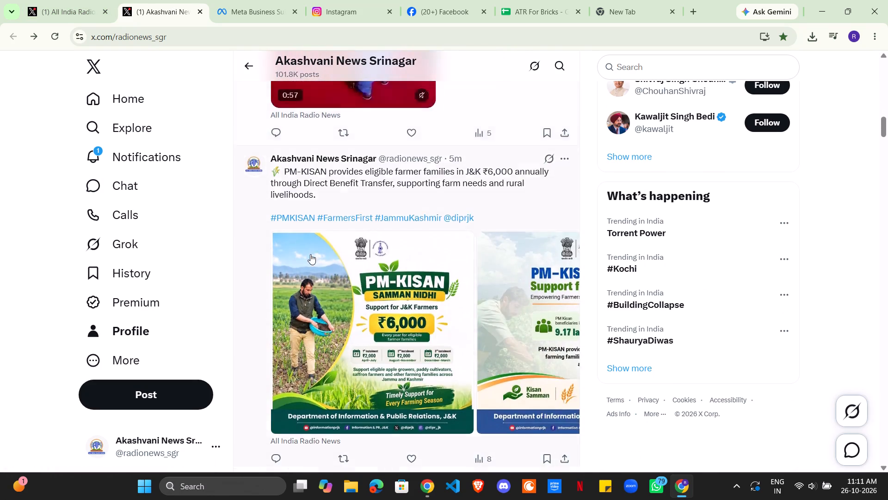
scroll(310, 254, down, 5)
scroll(310, 254, down, 20)
scroll(310, 254, down, 1)
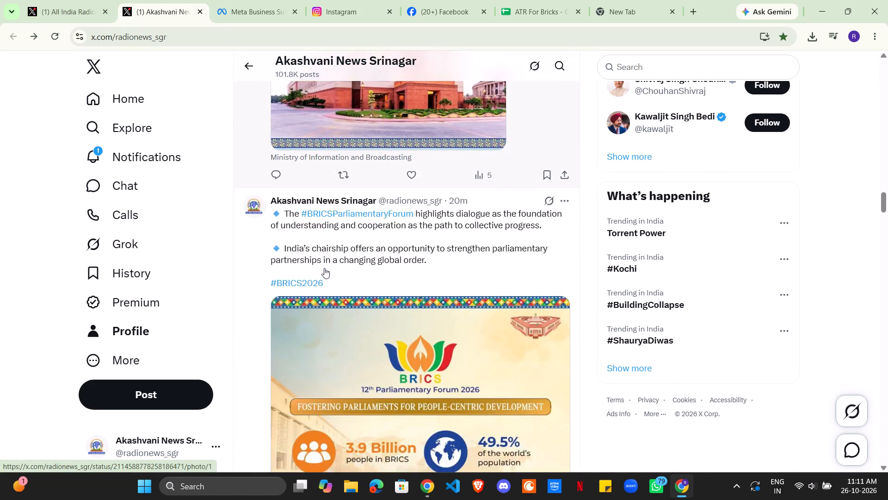
Look back through Akashvani News Srinagar's X posts, and reload the All India Radio News profile to examine its latest posts.
scroll(324, 268, down, 20)
scroll(324, 268, down, 8)
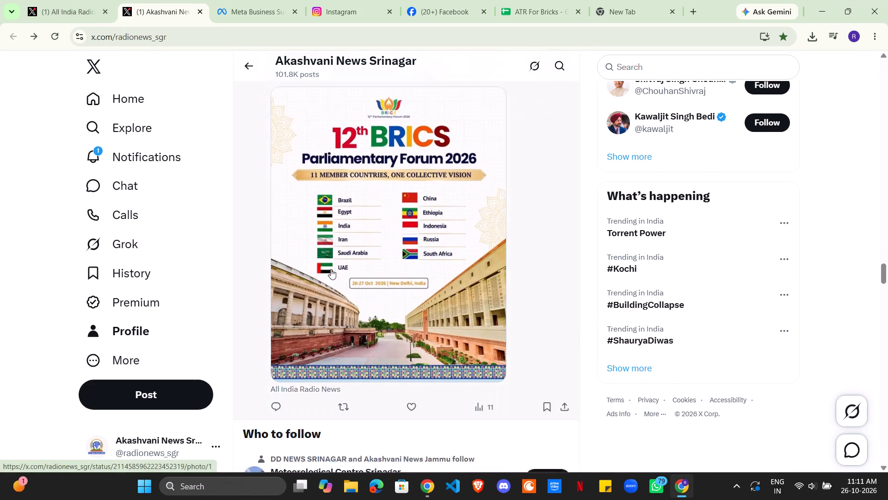
scroll(331, 269, down, 20)
scroll(331, 269, down, 2)
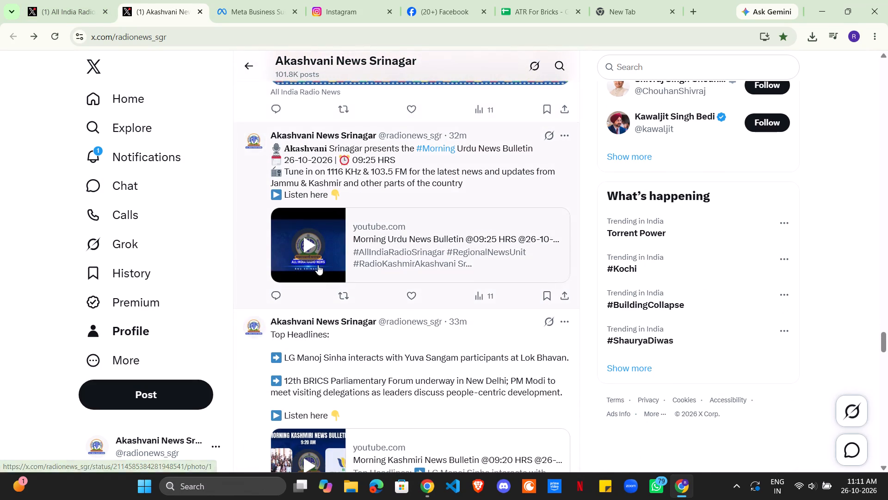
drag(886, 338, 868, 12)
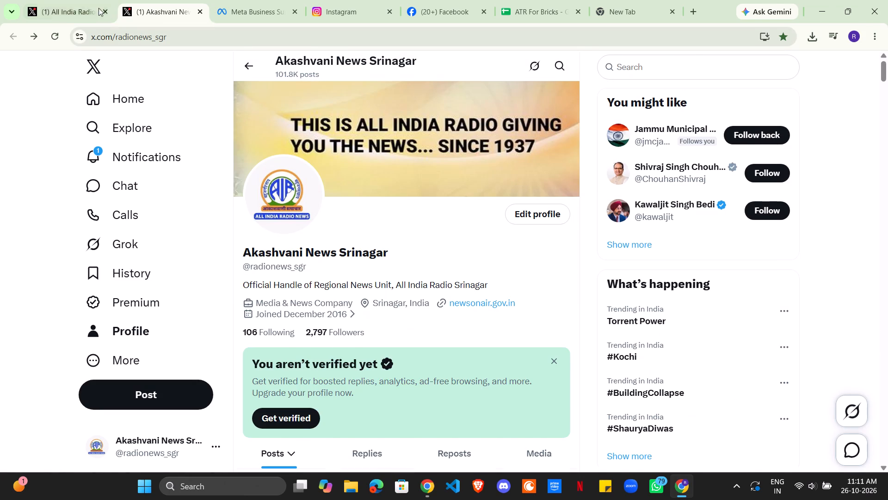
click(81, 0)
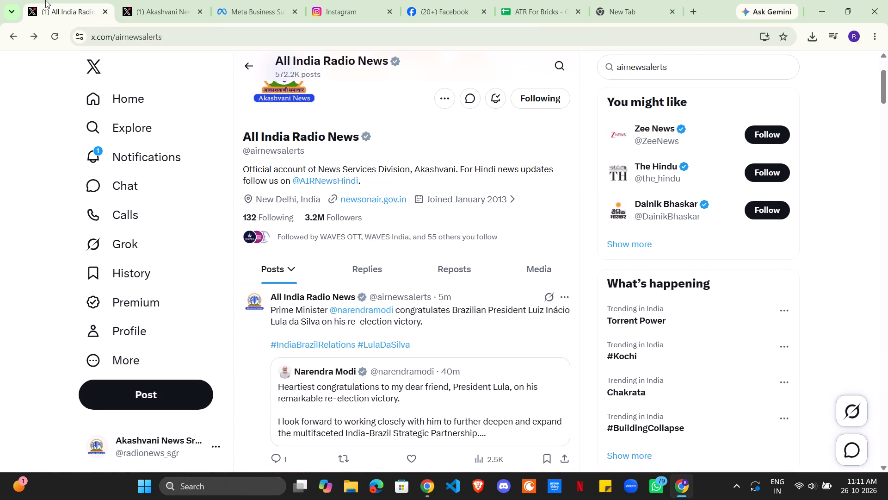
scroll(195, 196, up, 5)
click(55, 47)
click(55, 43)
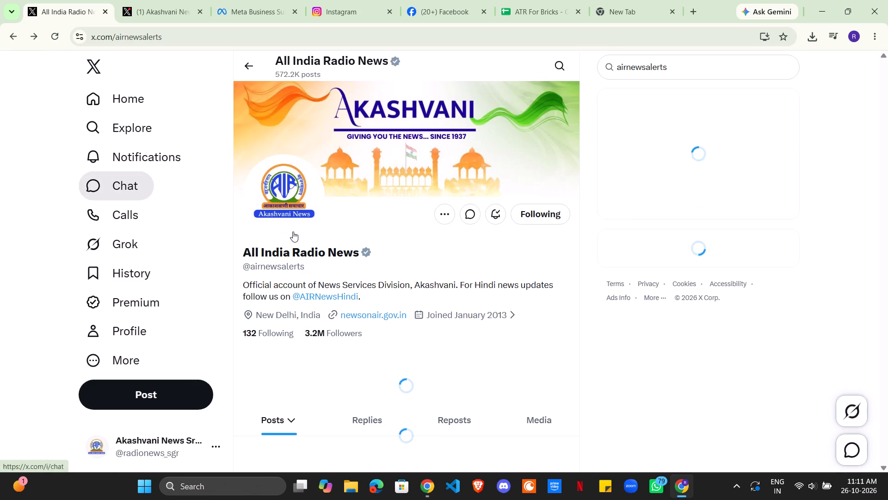
scroll(320, 232, down, 2)
scroll(367, 230, down, 5)
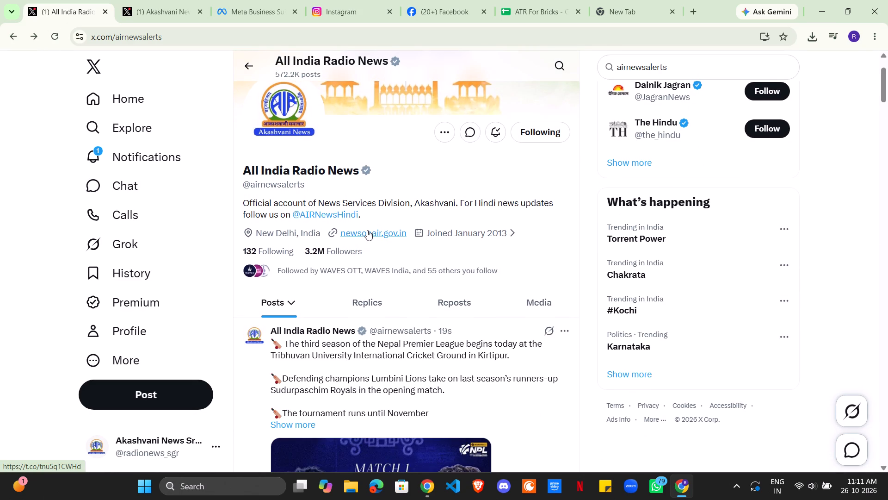
scroll(367, 230, down, 9)
scroll(527, 270, down, 7)
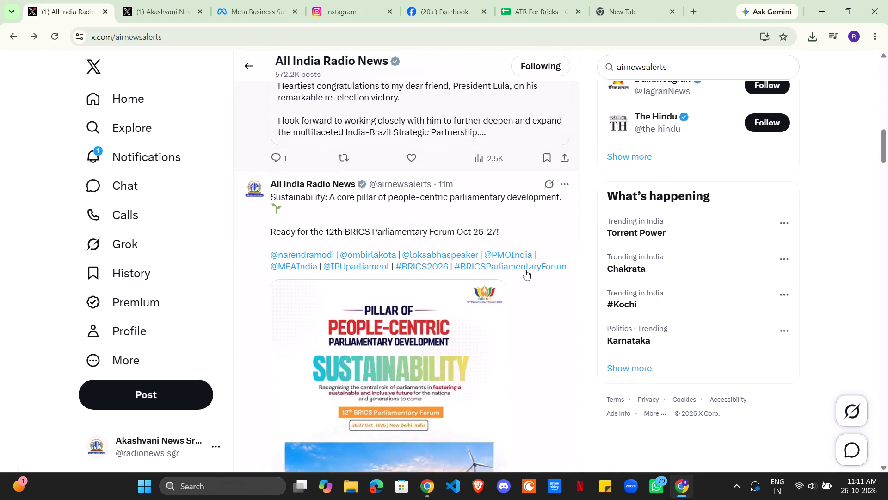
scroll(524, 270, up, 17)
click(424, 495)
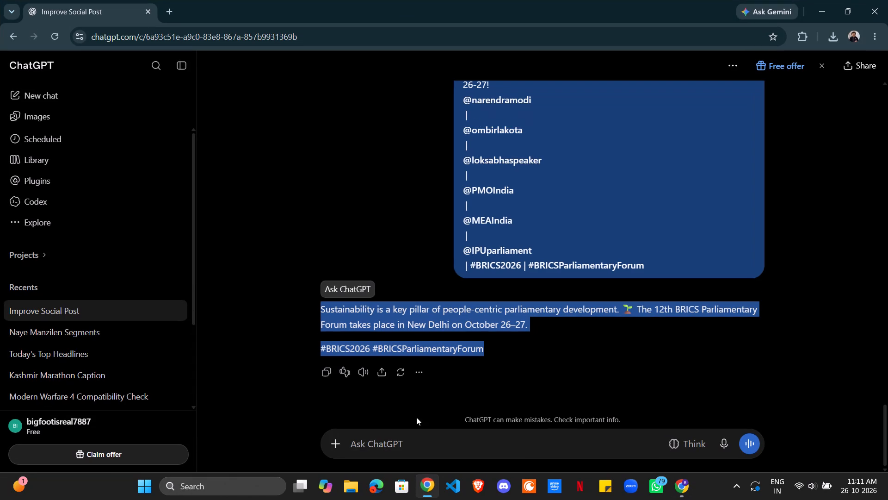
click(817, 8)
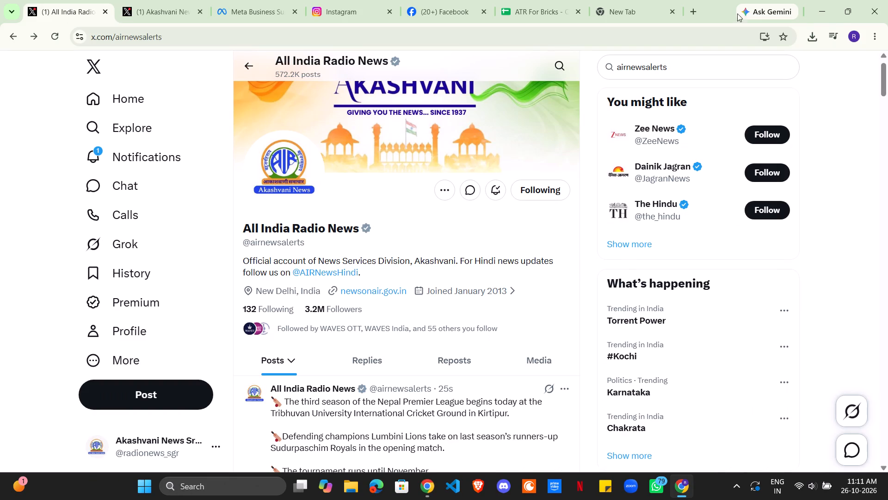